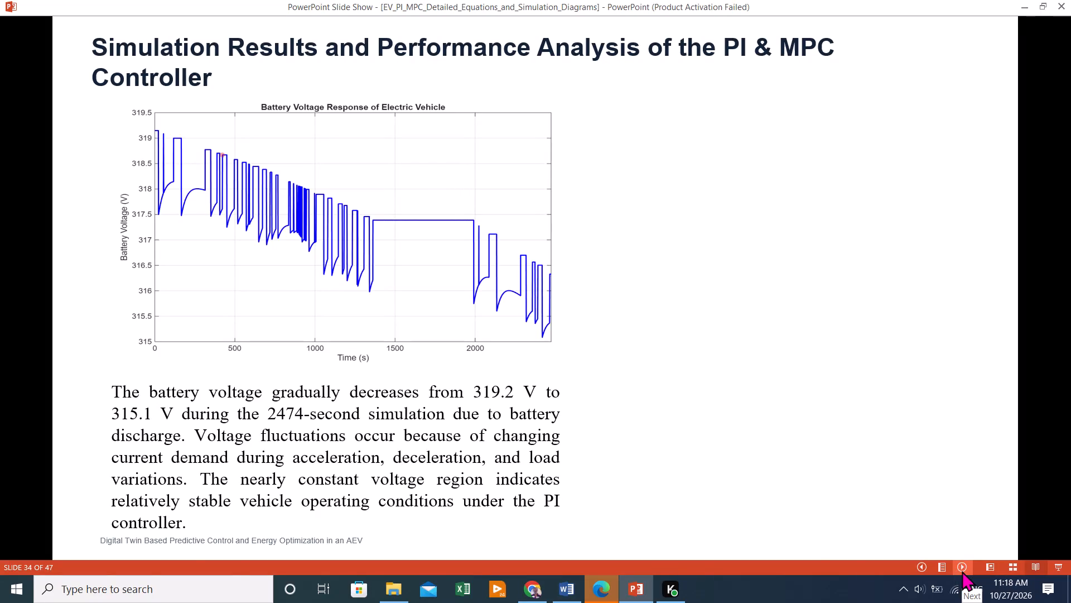
Review slides 33 to 35 in the running show, covering MPC performance measures, battery voltage results and motor equations.
{"action": "left_click", "coordinate": [1034, 566]}
{"action": "left_click", "coordinate": [928, 571]}
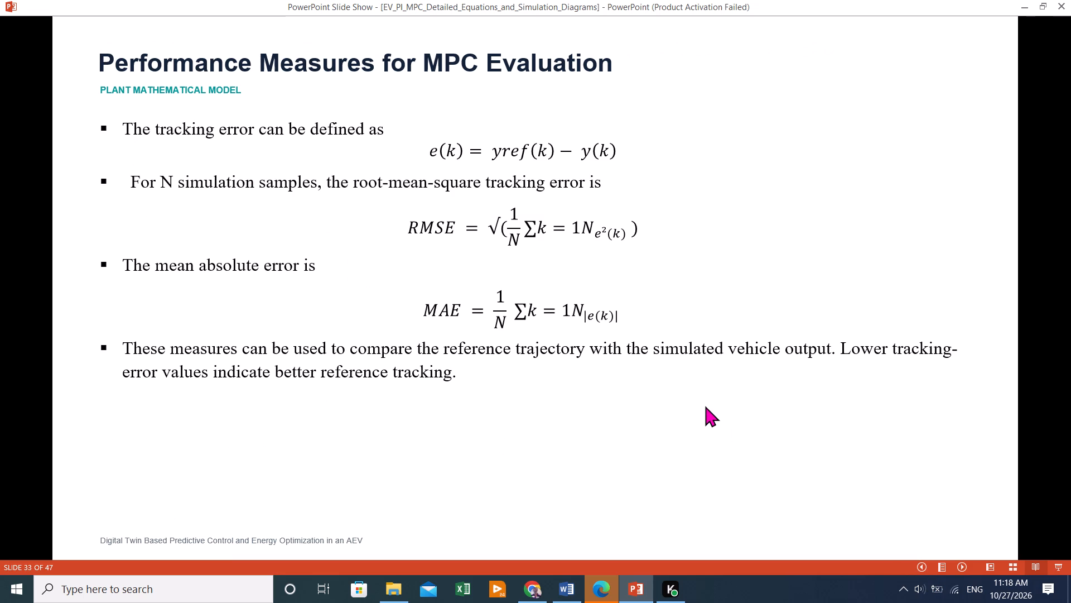
{"action": "left_click", "coordinate": [959, 566]}
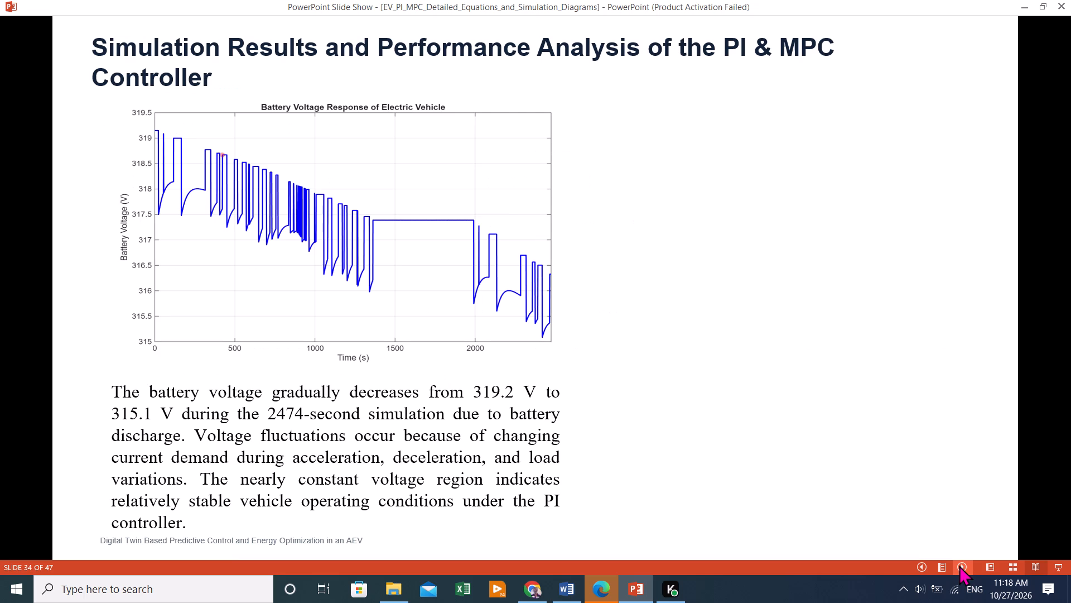
{"action": "left_click", "coordinate": [959, 565]}
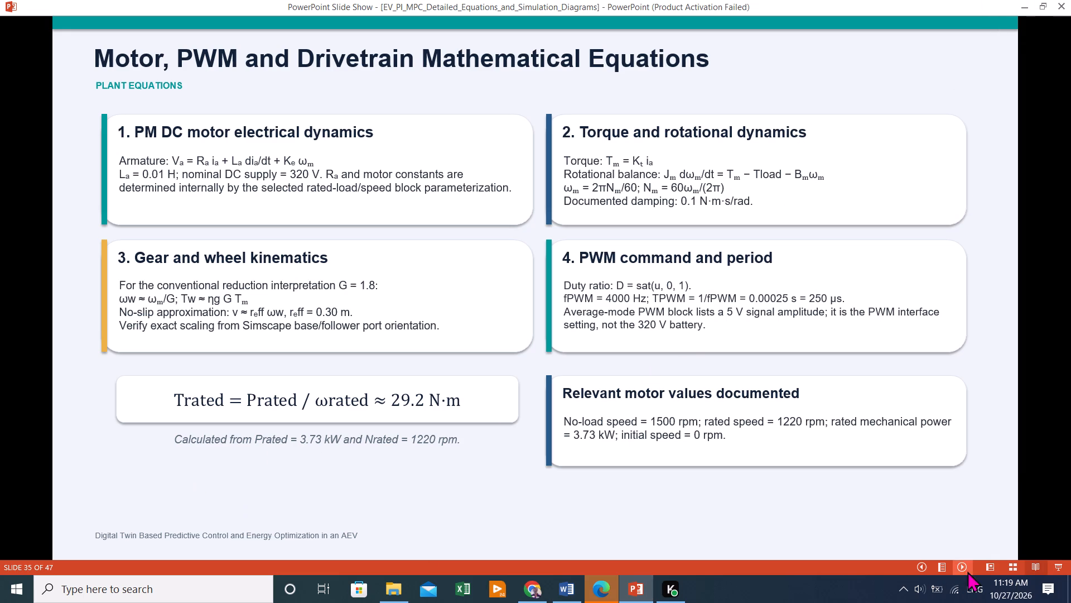
Switch the presentation back to Normal editing view with the slide zoomed to about 80%.
{"action": "left_click", "coordinate": [986, 563]}
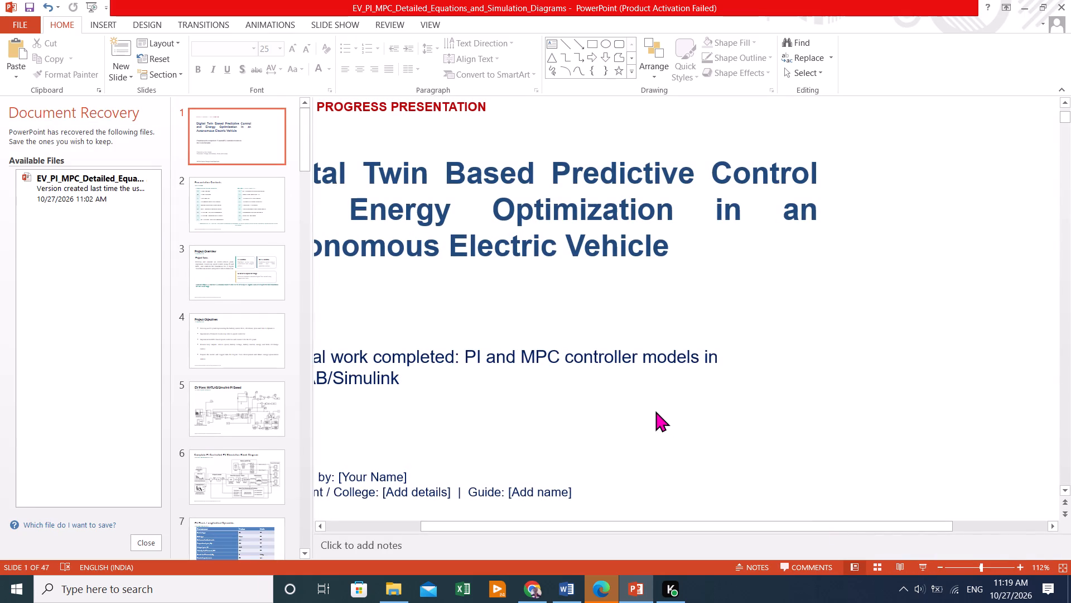
{"action": "left_click", "coordinate": [973, 567]}
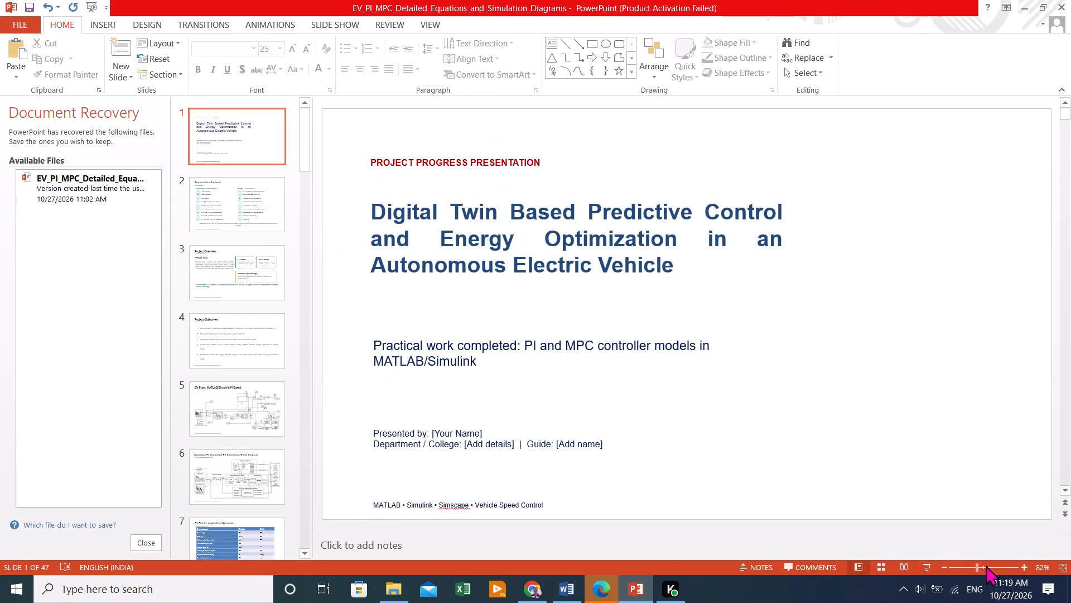
{"action": "double_click", "coordinate": [1023, 569]}
{"action": "double_click", "coordinate": [939, 566]}
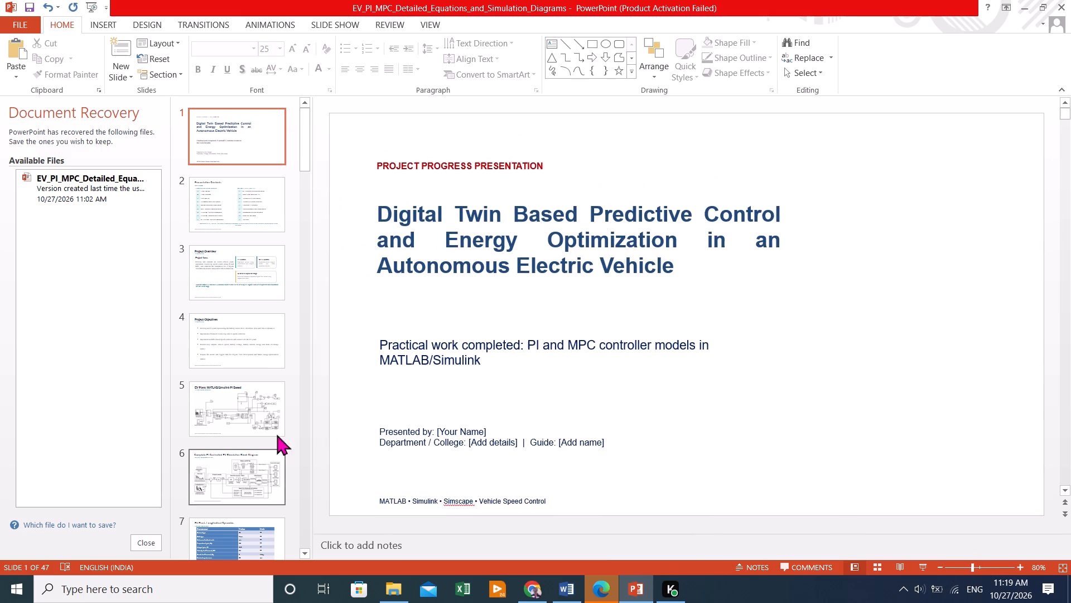
Look through the early slides from the presentation contents on slide 2 to the EV Plant: H-Bridge slide 11.
{"action": "left_click", "coordinate": [226, 216]}
{"action": "left_click", "coordinate": [228, 265]}
{"action": "left_click", "coordinate": [244, 363]}
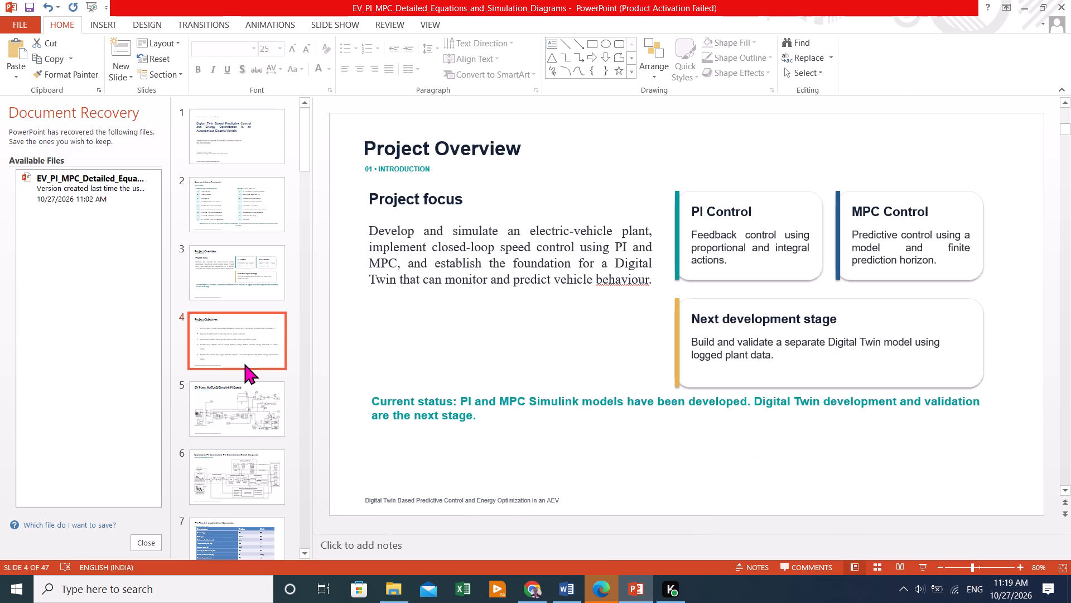
{"action": "left_click", "coordinate": [258, 414]}
{"action": "scroll", "coordinate": [257, 413], "scroll_direction": "down", "scroll_amount": 1}
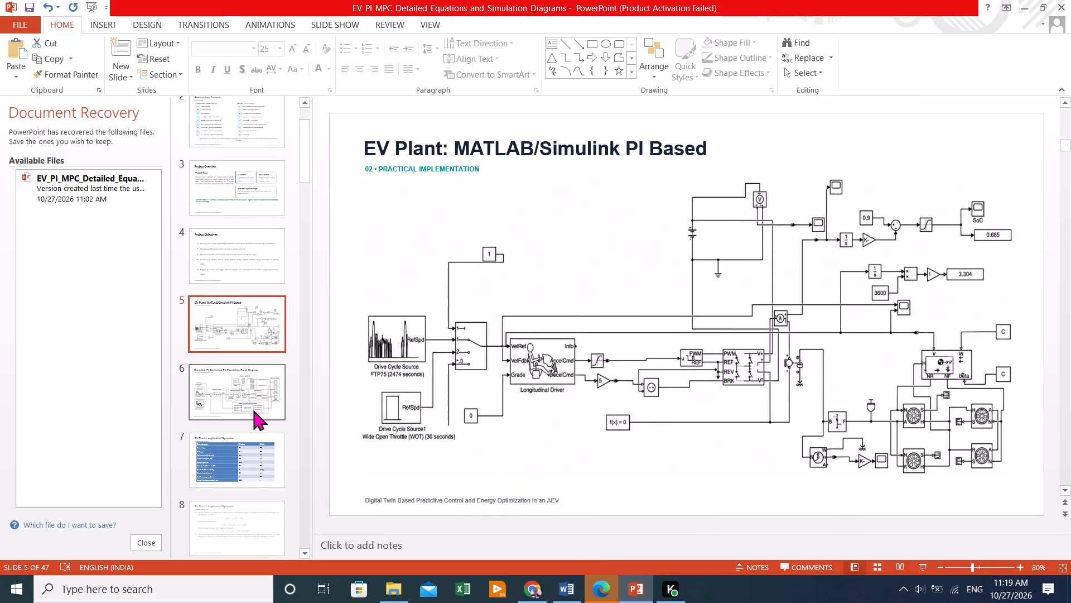
{"action": "left_click", "coordinate": [253, 410]}
{"action": "left_click", "coordinate": [241, 444]}
{"action": "scroll", "coordinate": [240, 442], "scroll_direction": "down", "scroll_amount": 5}
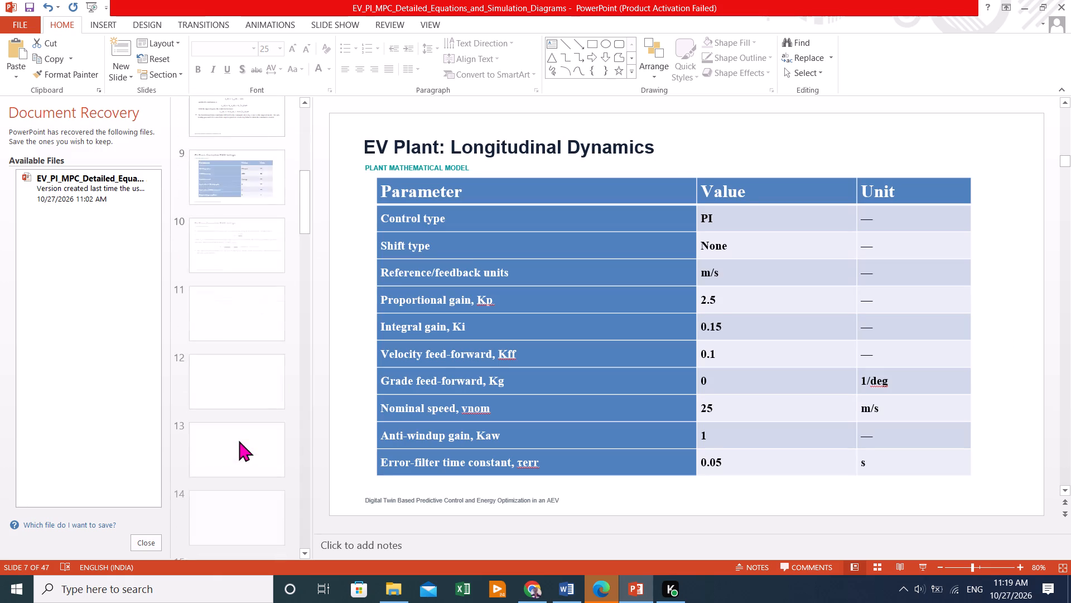
{"action": "scroll", "coordinate": [236, 376], "scroll_direction": "up", "scroll_amount": 1}
{"action": "left_click", "coordinate": [234, 374]}
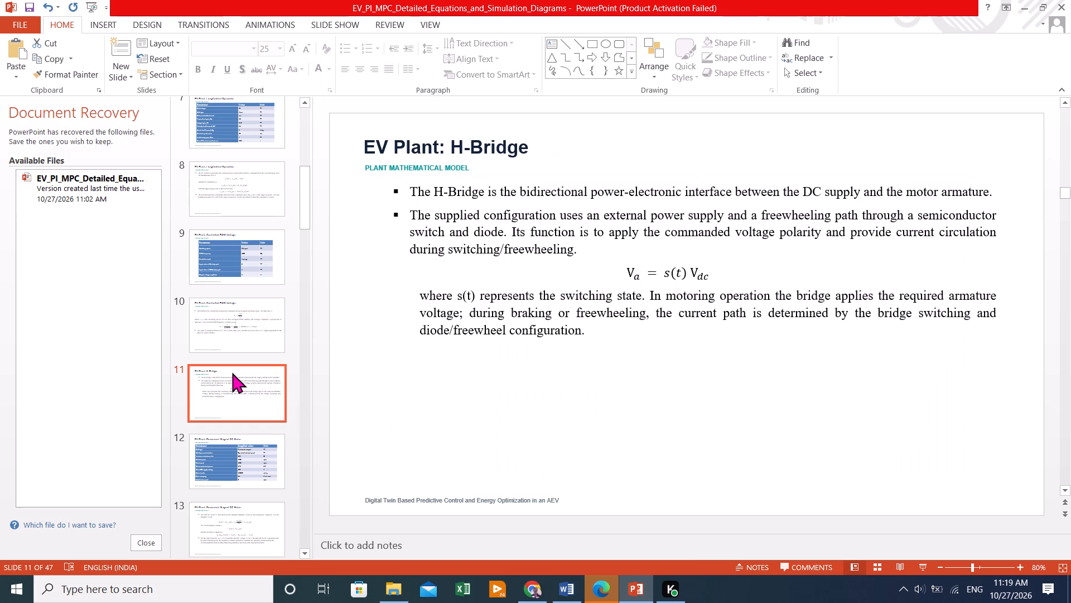
On slide 34, shift the Battery Voltage Response chart slightly to the left, keeping it above the explanatory paragraph.
{"action": "scroll", "coordinate": [232, 372], "scroll_direction": "down", "scroll_amount": 1}
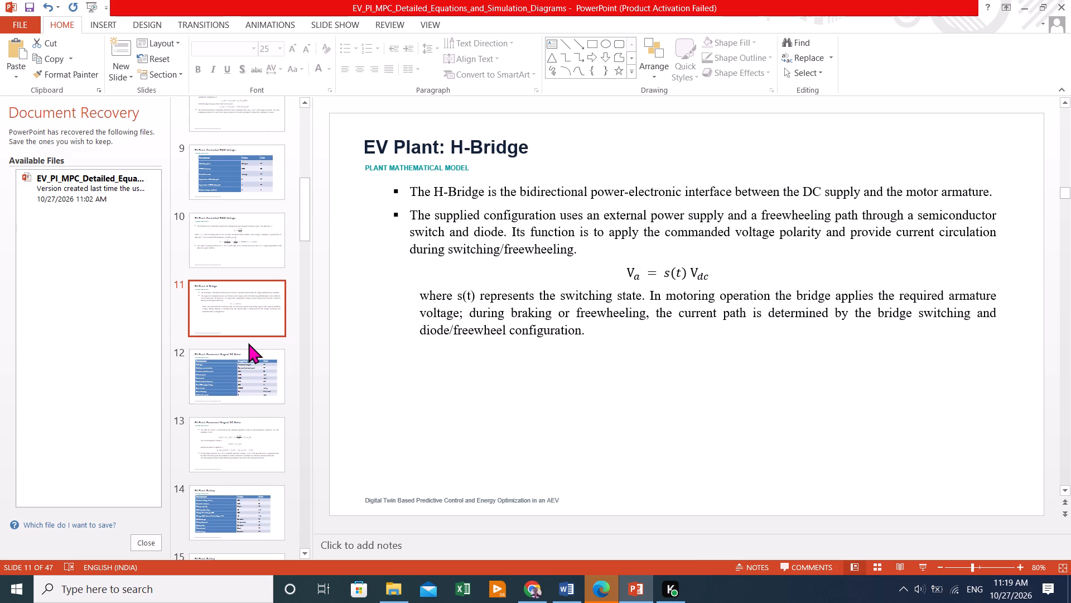
{"action": "scroll", "coordinate": [245, 359], "scroll_direction": "down", "scroll_amount": 6}
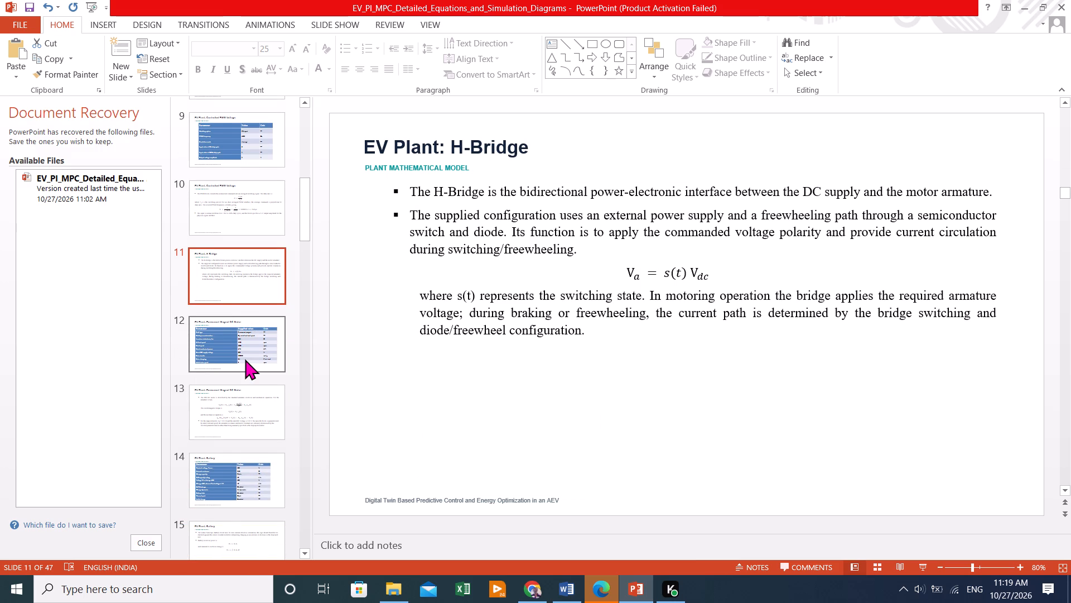
{"action": "scroll", "coordinate": [242, 362], "scroll_direction": "down", "scroll_amount": 8}
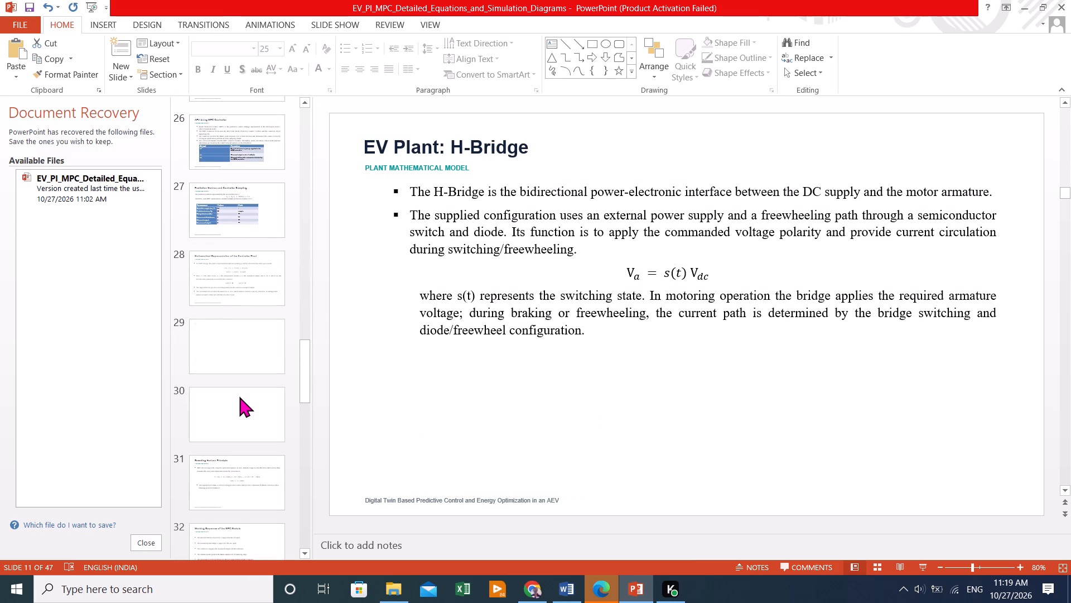
{"action": "scroll", "coordinate": [234, 406], "scroll_direction": "down", "scroll_amount": 3}
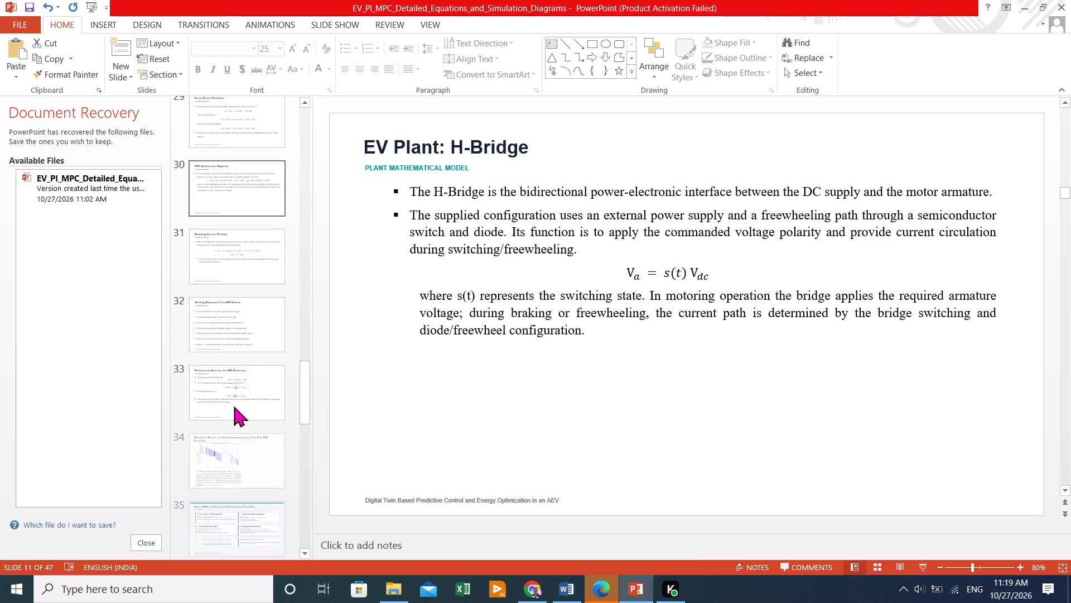
{"action": "left_click", "coordinate": [234, 417]}
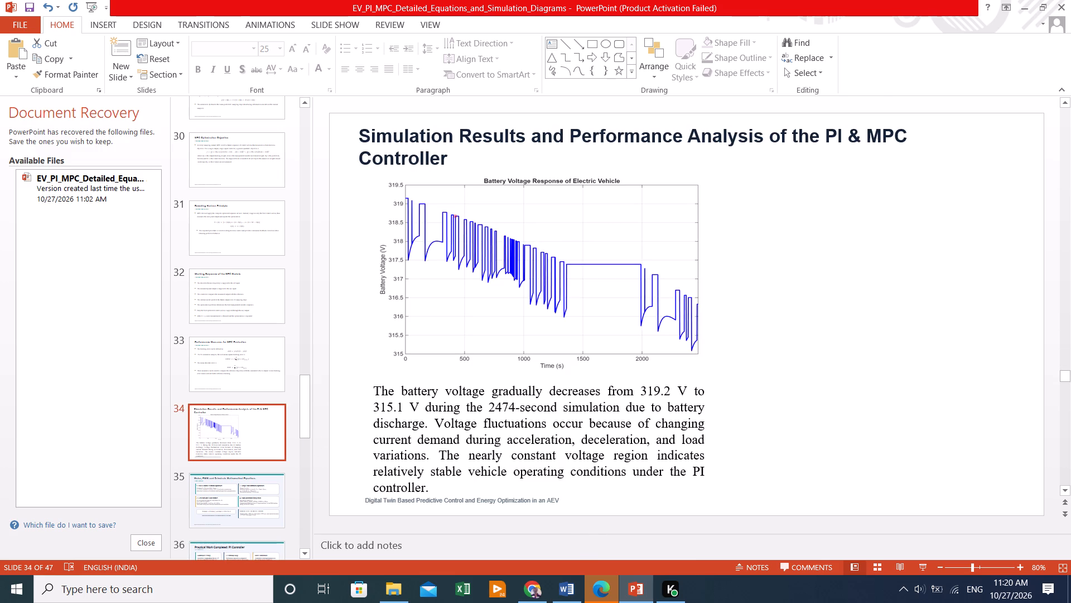
{"action": "left_click", "coordinate": [494, 332]}
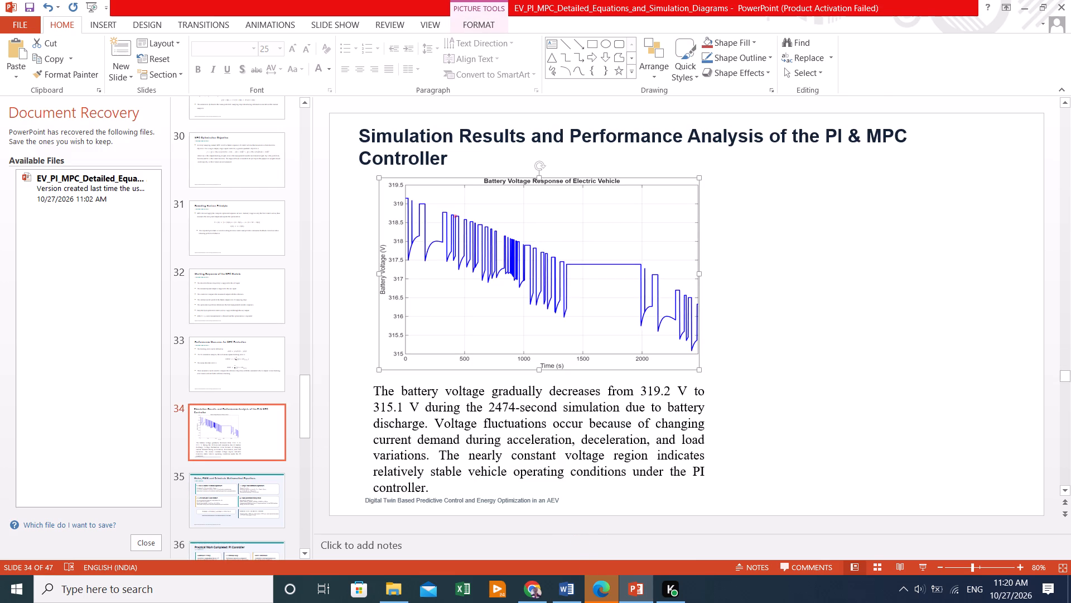
{"action": "left_click_drag", "start_coordinate": [483, 290], "coordinate": [475, 290]}
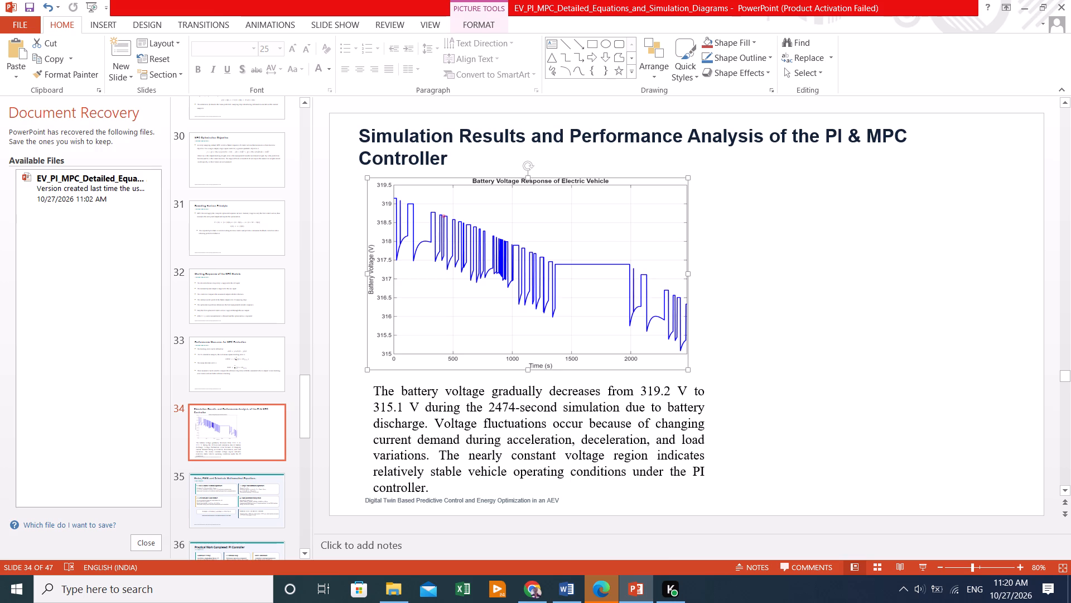
{"action": "left_click", "coordinate": [809, 290]}
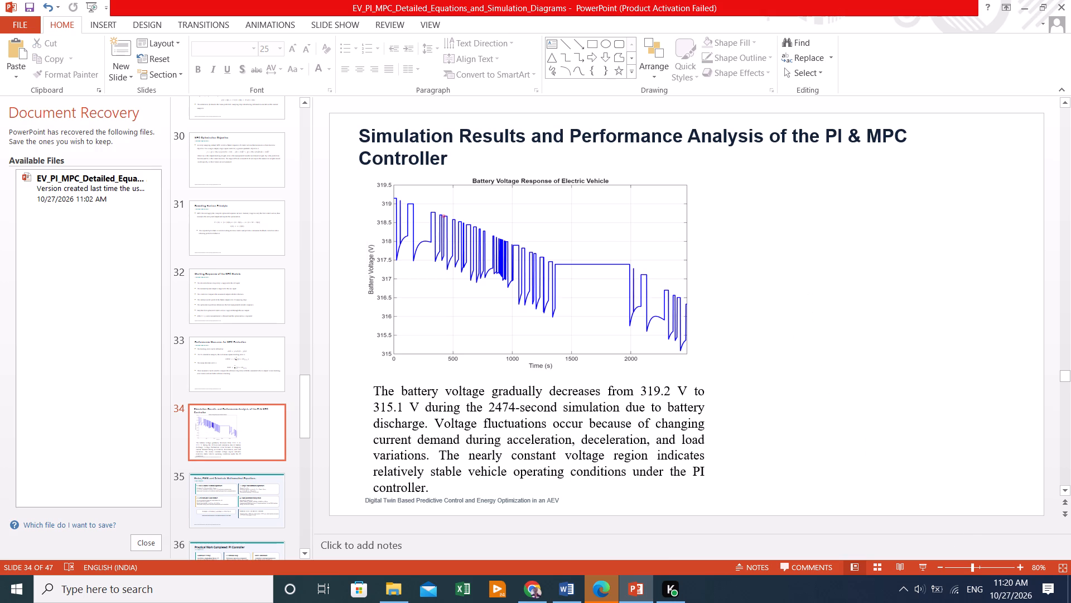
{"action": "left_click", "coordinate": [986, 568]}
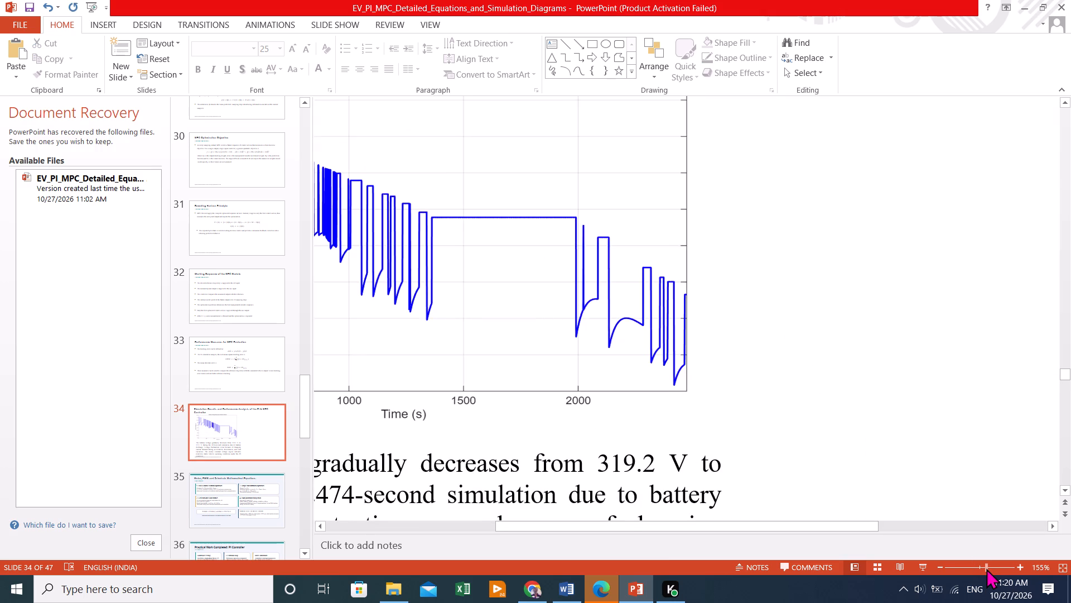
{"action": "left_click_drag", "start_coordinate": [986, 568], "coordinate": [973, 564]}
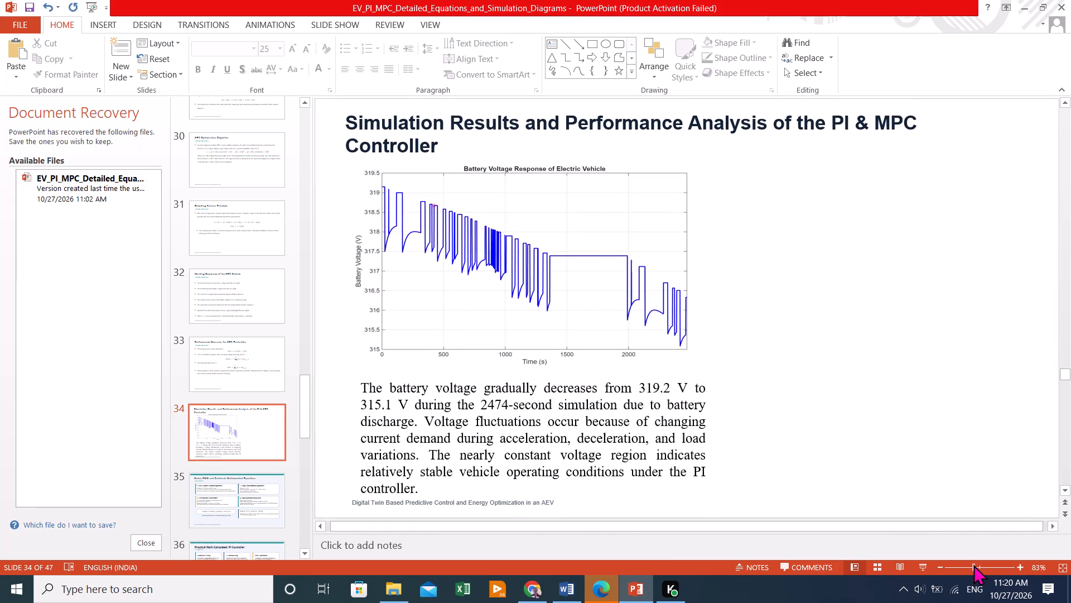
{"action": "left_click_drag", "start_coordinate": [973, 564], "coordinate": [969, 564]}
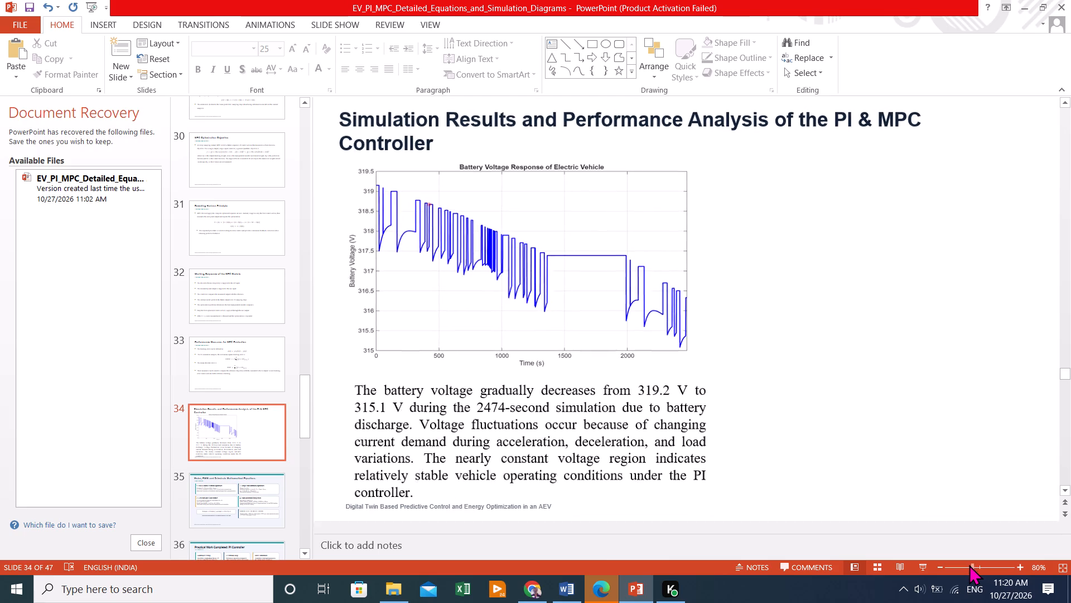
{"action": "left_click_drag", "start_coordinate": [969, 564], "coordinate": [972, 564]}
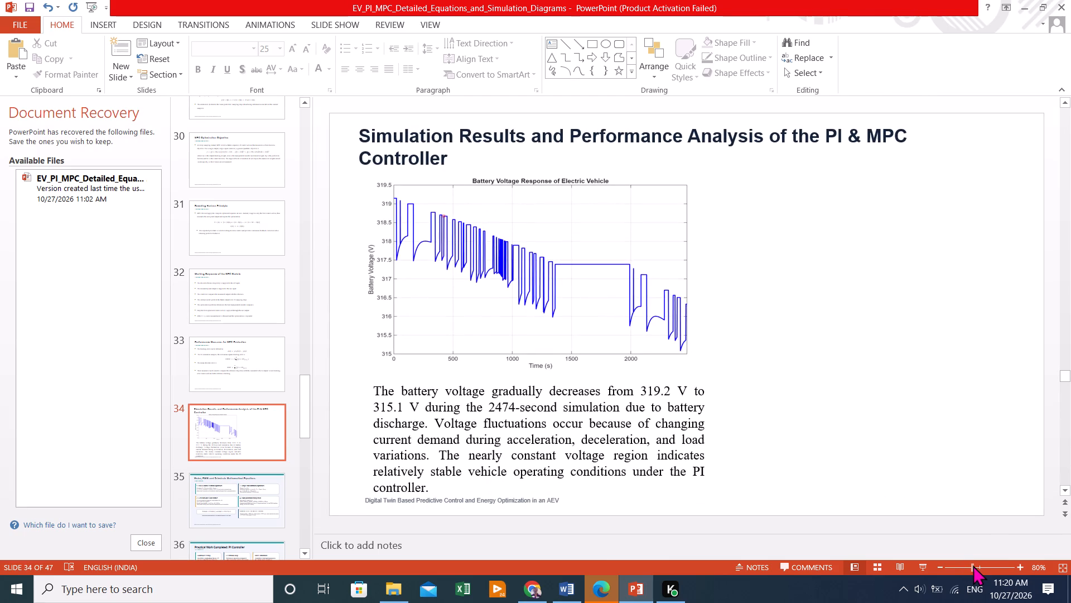
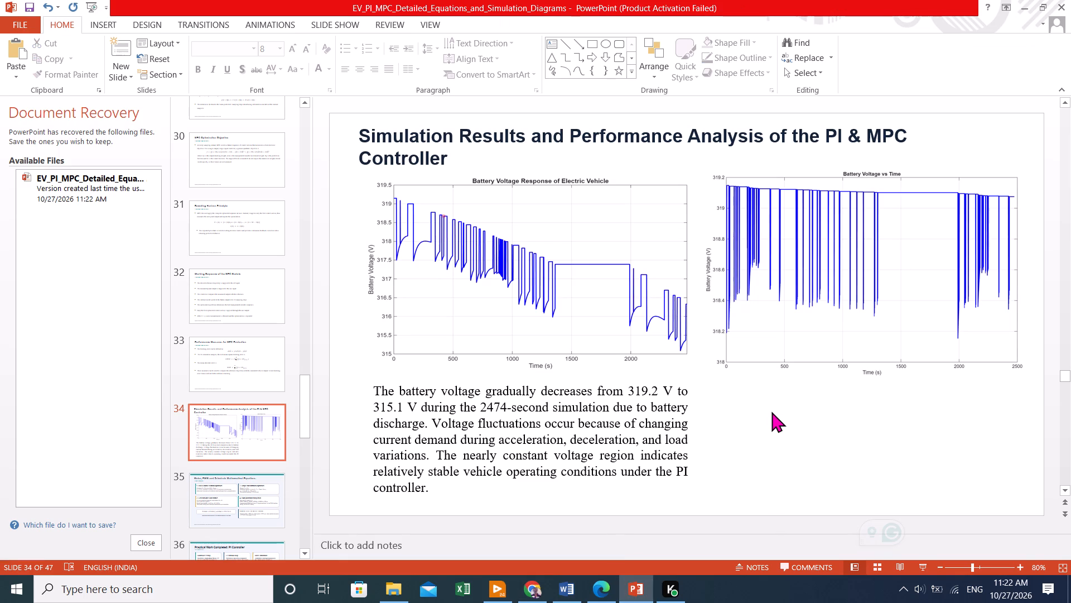
{"action": "key", "text": "ctrl+v"}
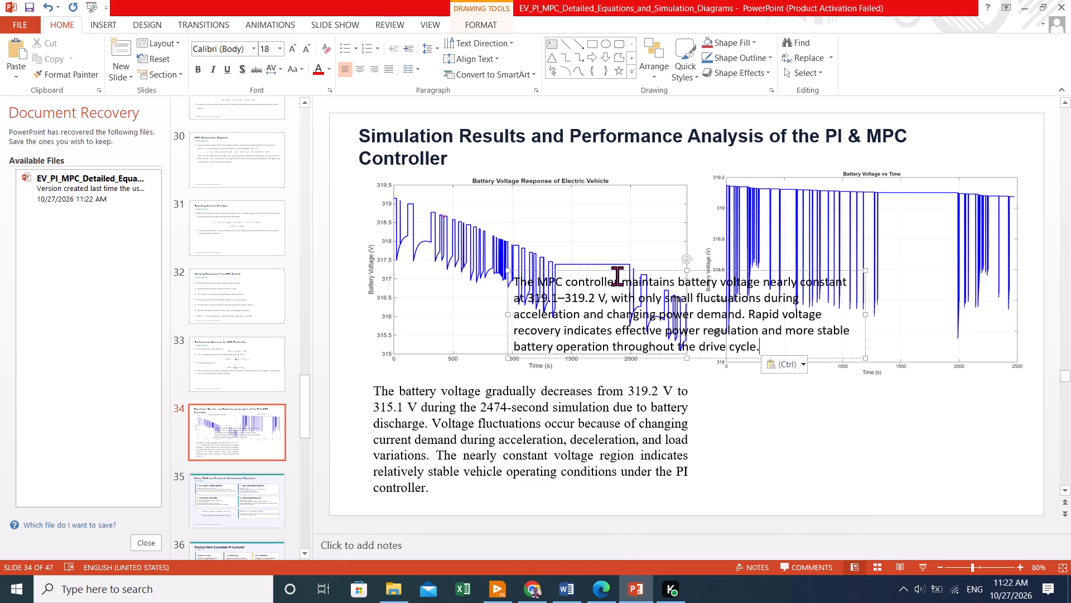
{"action": "left_click_drag", "start_coordinate": [616, 272], "coordinate": [809, 405]}
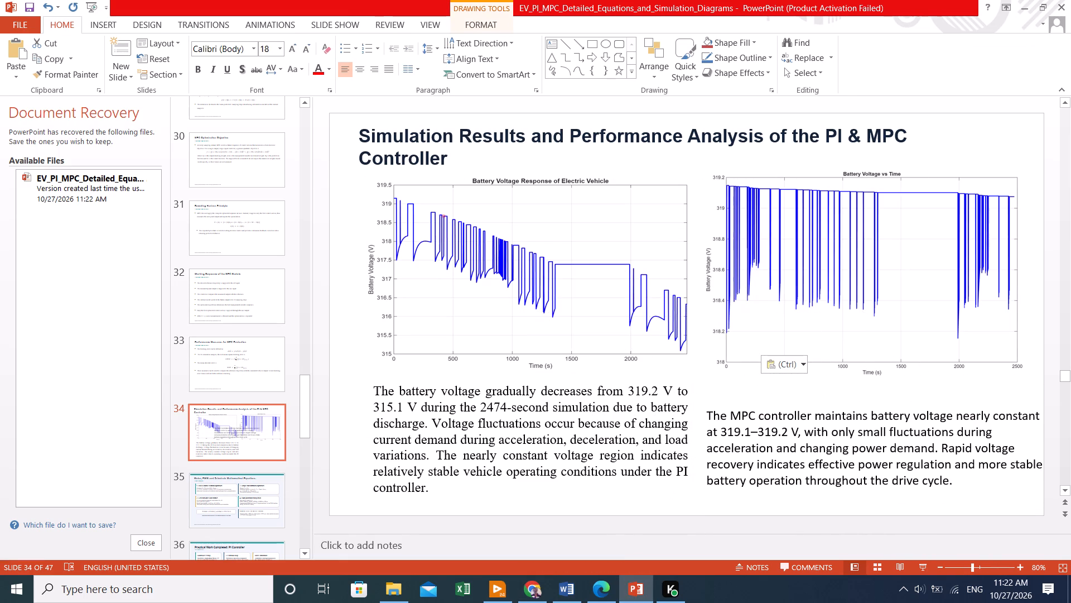
{"action": "left_click_drag", "start_coordinate": [809, 405], "coordinate": [831, 383]}
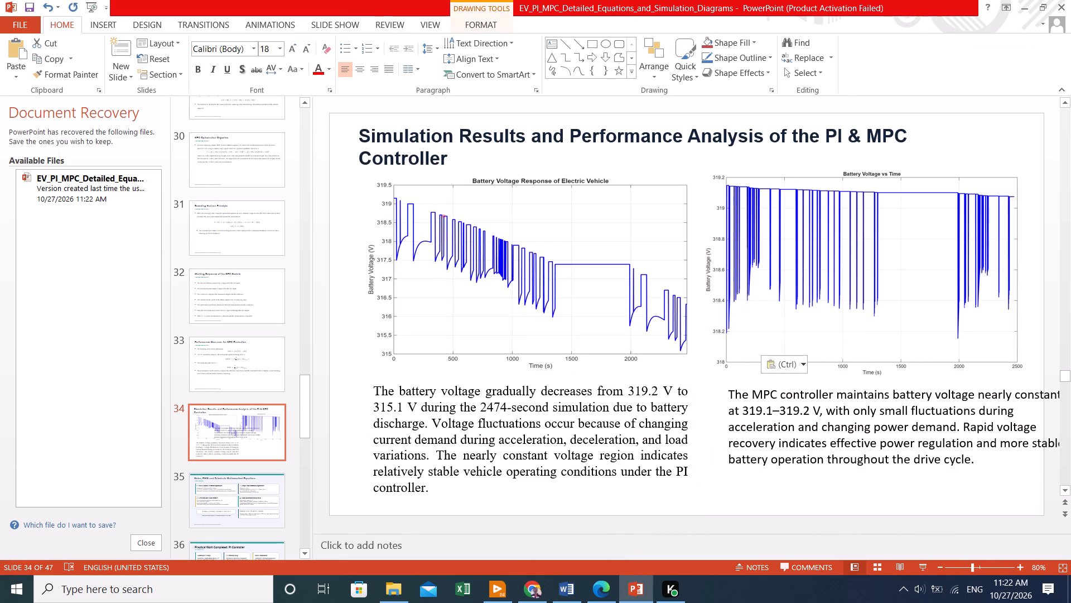
{"action": "left_click_drag", "start_coordinate": [831, 383], "coordinate": [838, 380]}
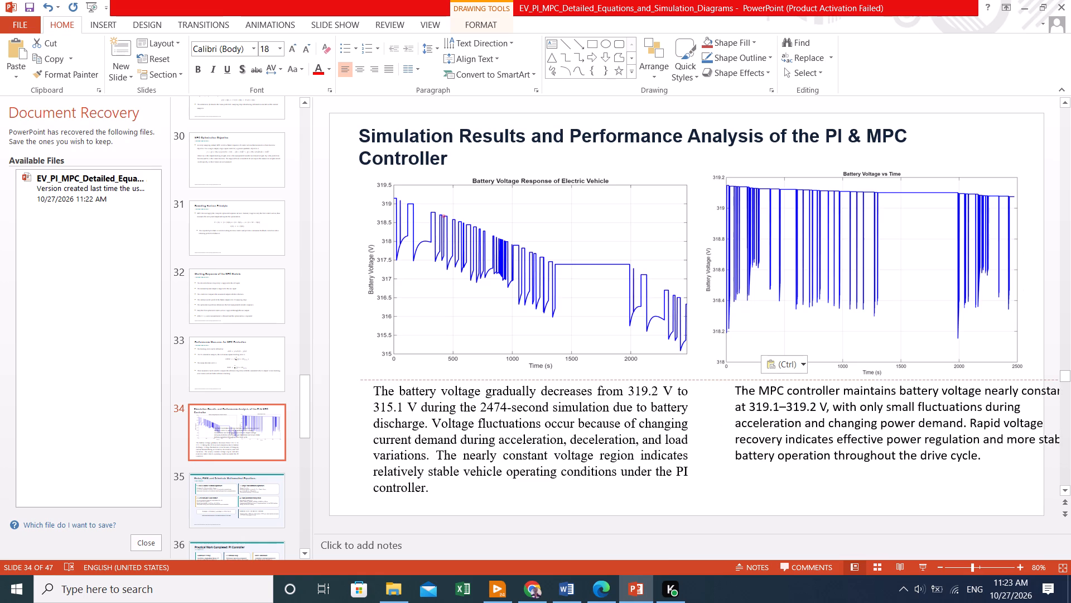
{"action": "left_click_drag", "start_coordinate": [838, 380], "coordinate": [815, 380]}
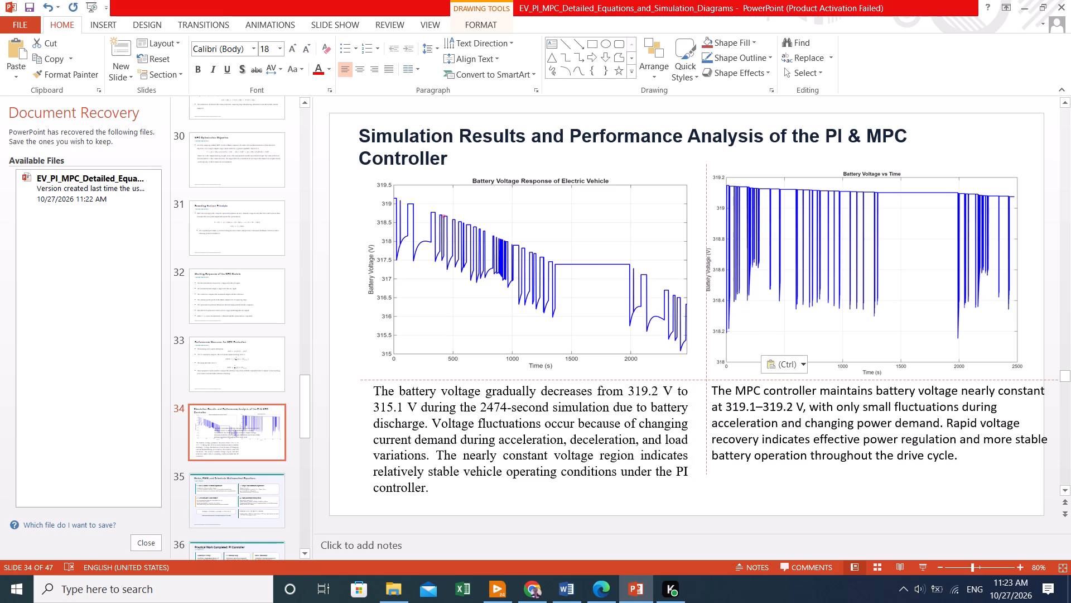
{"action": "left_click_drag", "start_coordinate": [815, 380], "coordinate": [817, 380]}
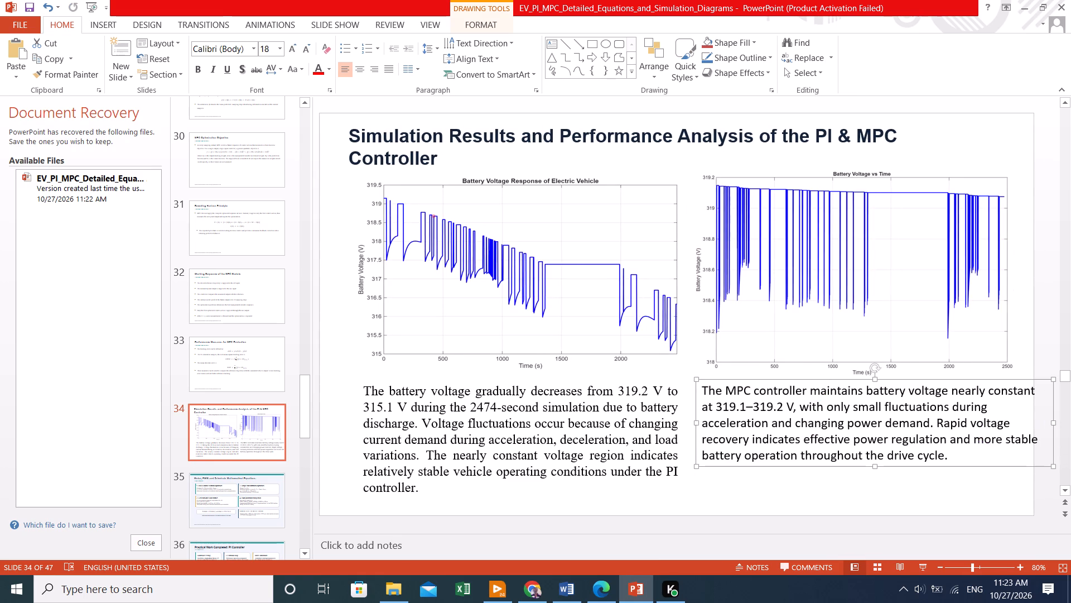
Narrow the MPC explanation's text box to roughly the width of the Battery Voltage vs Time chart above it.
{"action": "left_click_drag", "start_coordinate": [1055, 420], "coordinate": [1024, 419]}
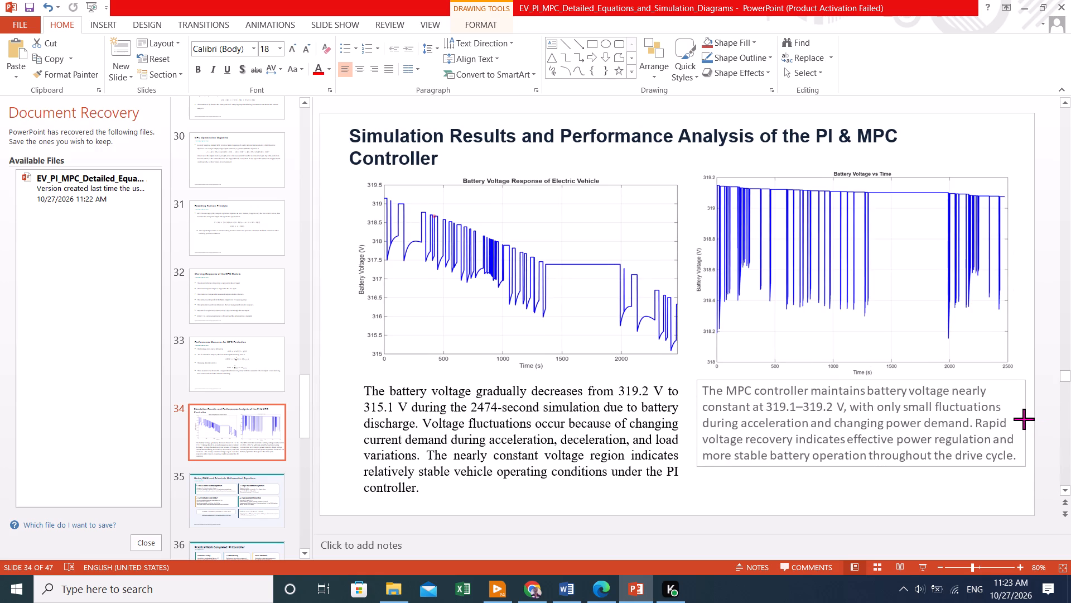
{"action": "left_click_drag", "start_coordinate": [1024, 419], "coordinate": [1020, 419]}
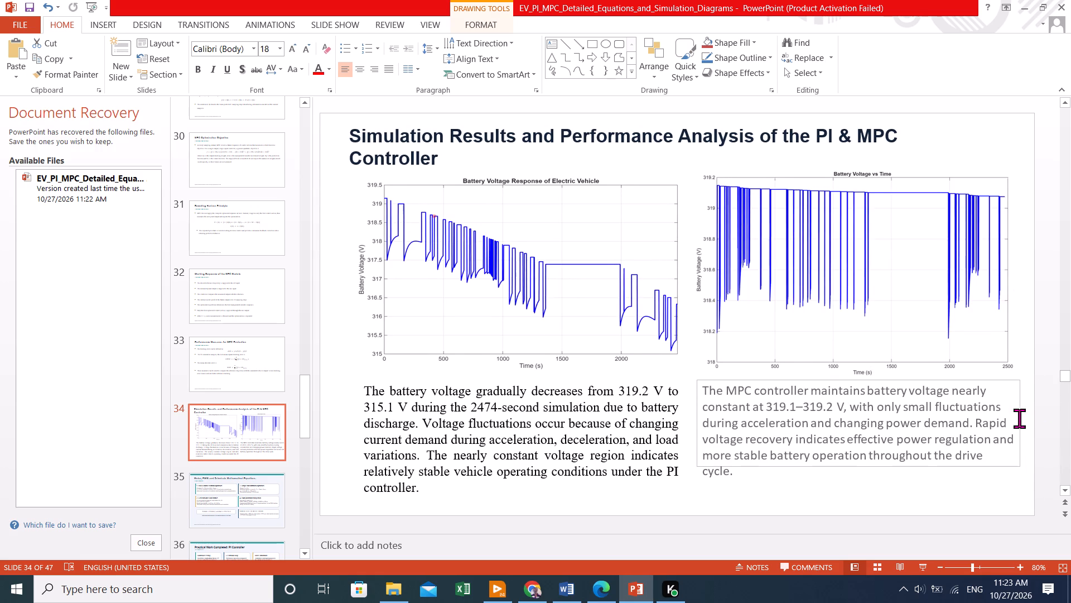
Use Format Painter to apply the PI paragraph's Times New Roman formatting to the whole MPC explanation.
{"action": "left_click", "coordinate": [536, 416]}
{"action": "left_click_drag", "start_coordinate": [526, 412], "coordinate": [533, 414]}
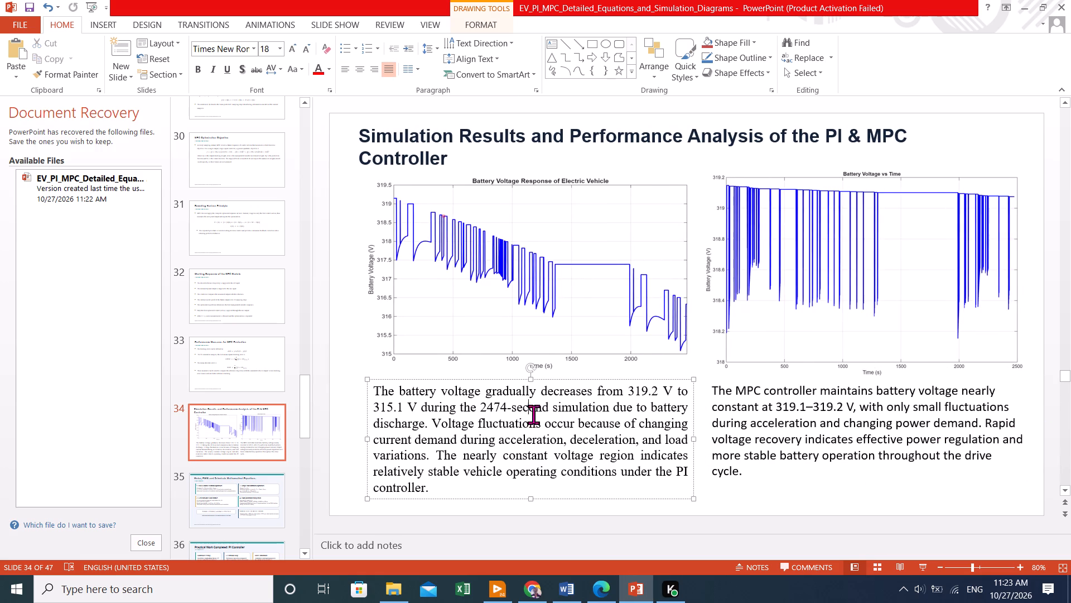
{"action": "left_click_drag", "start_coordinate": [533, 414], "coordinate": [573, 415]}
{"action": "left_click", "coordinate": [44, 81]}
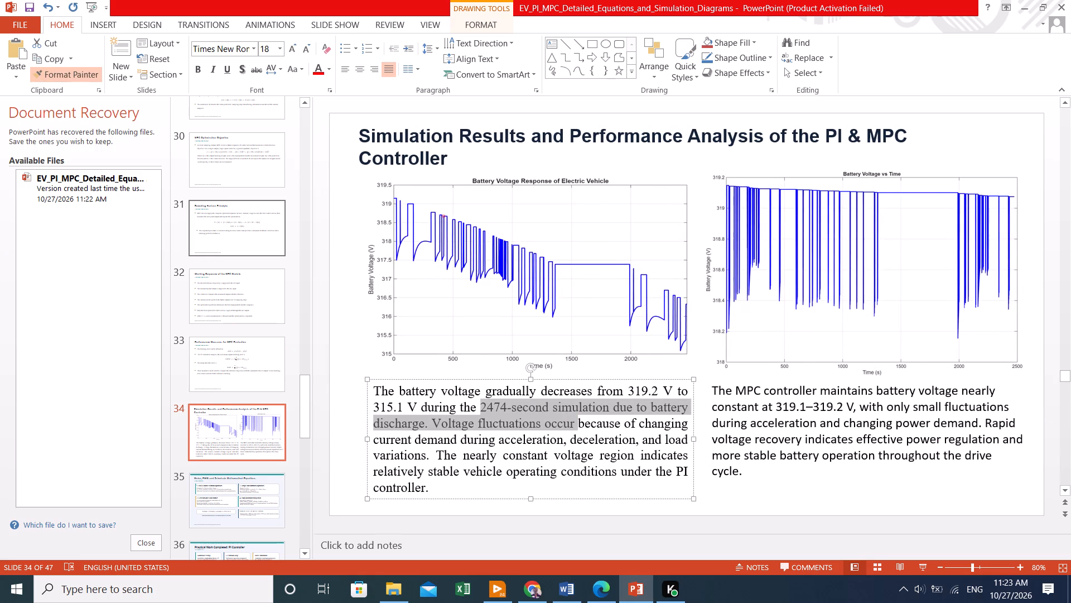
{"action": "left_click_drag", "start_coordinate": [711, 391], "coordinate": [745, 409]}
{"action": "left_click", "coordinate": [599, 409]}
{"action": "left_click_drag", "start_coordinate": [598, 409], "coordinate": [612, 409]}
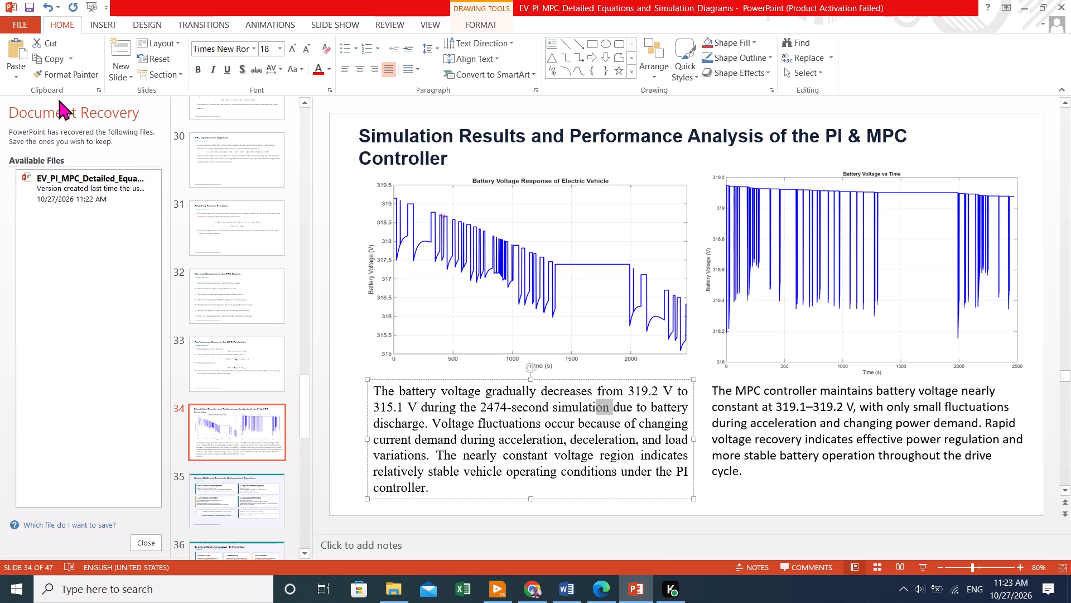
{"action": "left_click", "coordinate": [59, 73]}
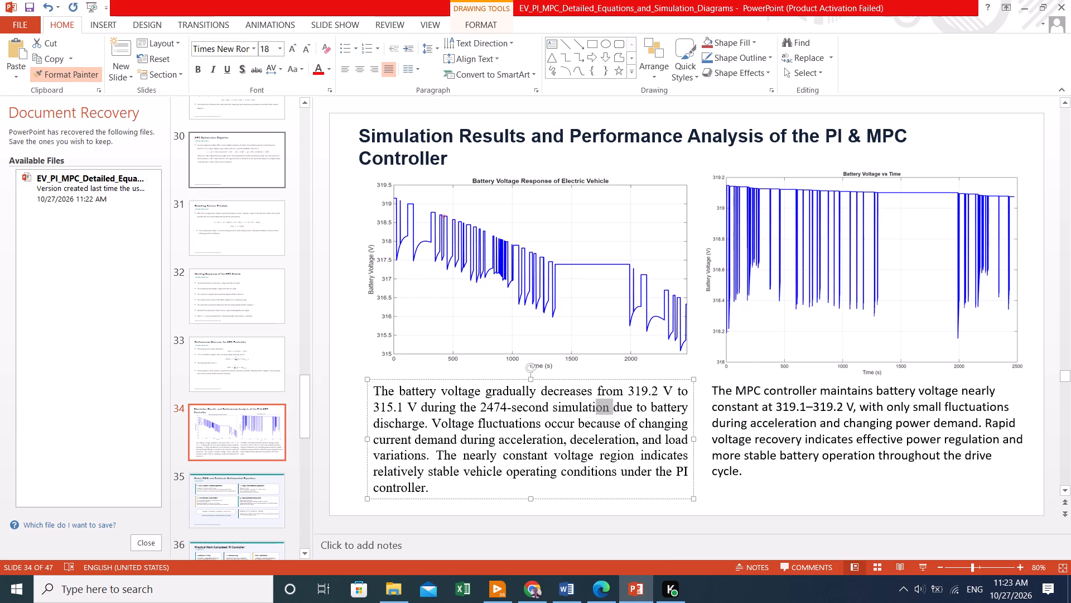
{"action": "left_click_drag", "start_coordinate": [712, 394], "coordinate": [758, 467]}
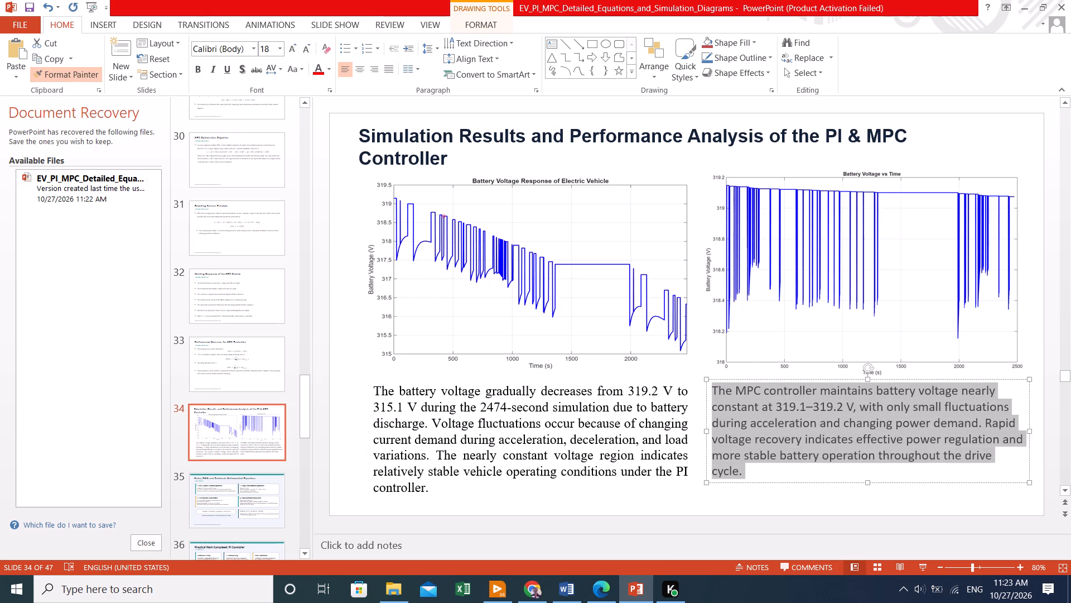
{"action": "left_click_drag", "start_coordinate": [758, 467], "coordinate": [759, 468]}
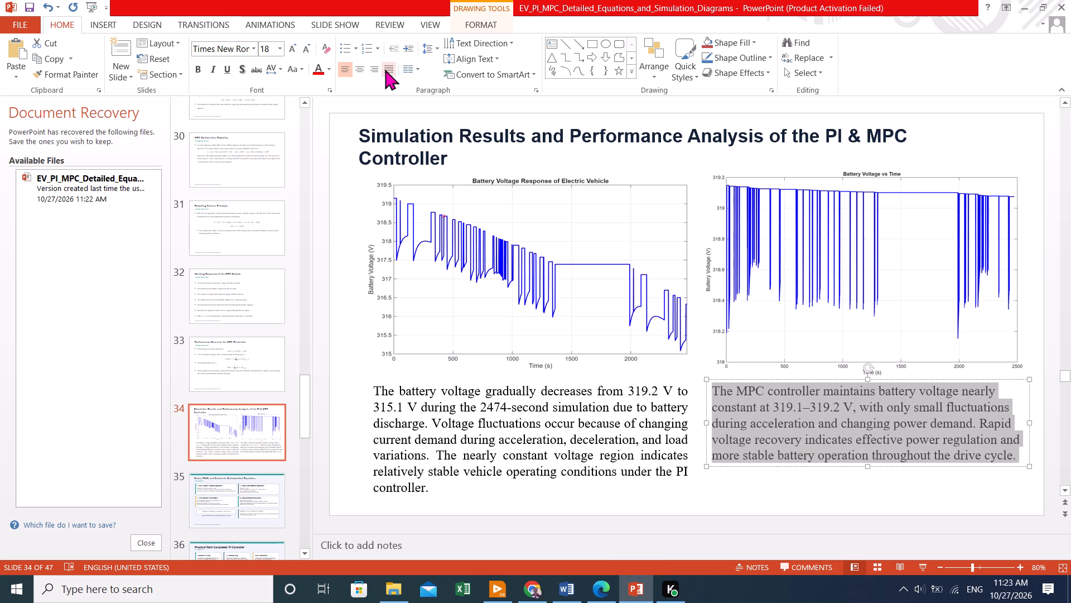
Justify the MPC explanation paragraph on slide 34.
{"action": "left_click", "coordinate": [385, 69]}
{"action": "left_click", "coordinate": [731, 489]}
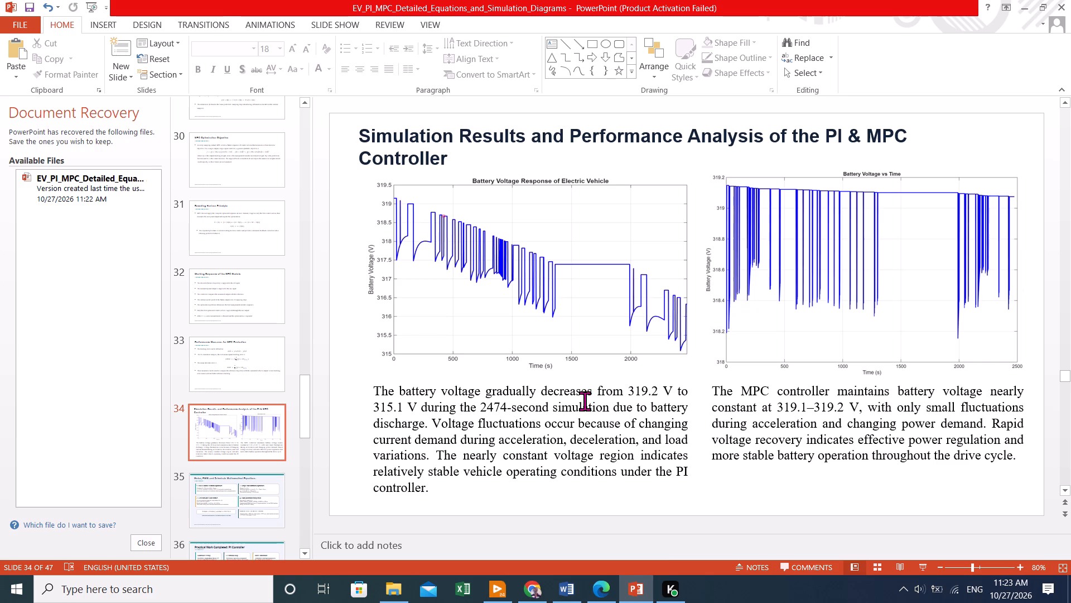
Duplicate slide 34 with the PI and MPC battery voltage comparison, placing the copy directly after it as slide 35.
{"action": "scroll", "coordinate": [585, 401], "scroll_direction": "down", "scroll_amount": 1}
{"action": "scroll", "coordinate": [583, 399], "scroll_direction": "up", "scroll_amount": 1}
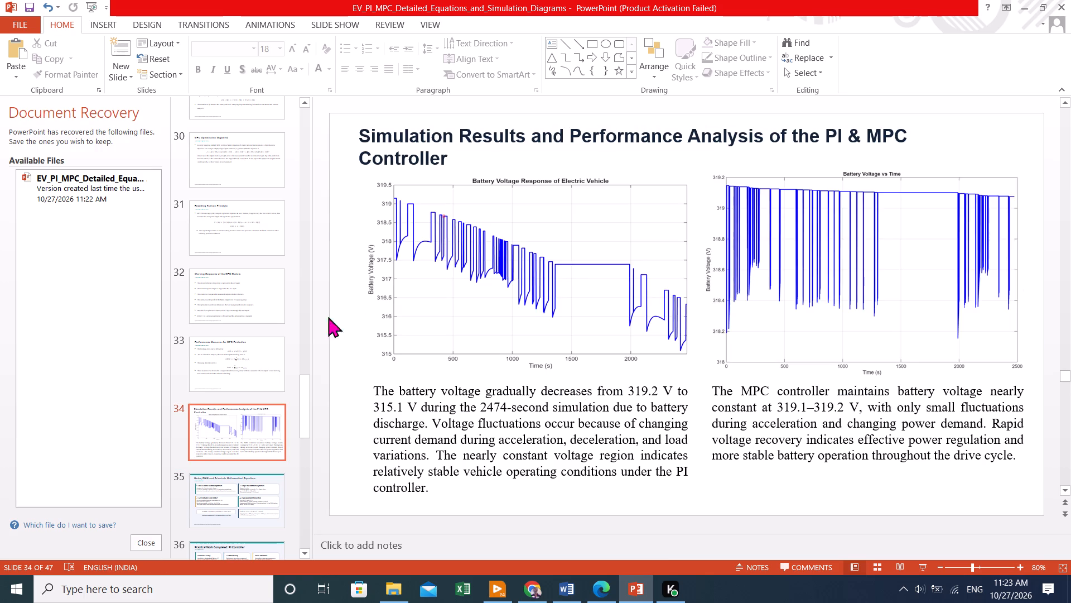
{"action": "left_click", "coordinate": [236, 440]}
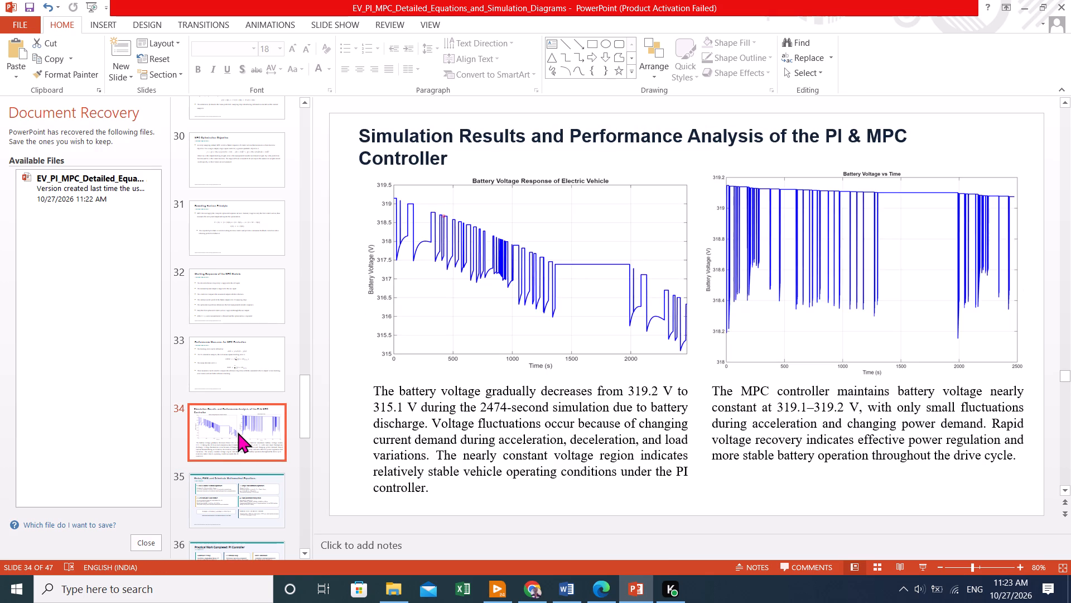
{"action": "key", "text": "ctrl+c"}
{"action": "key", "text": "ctrl+v"}
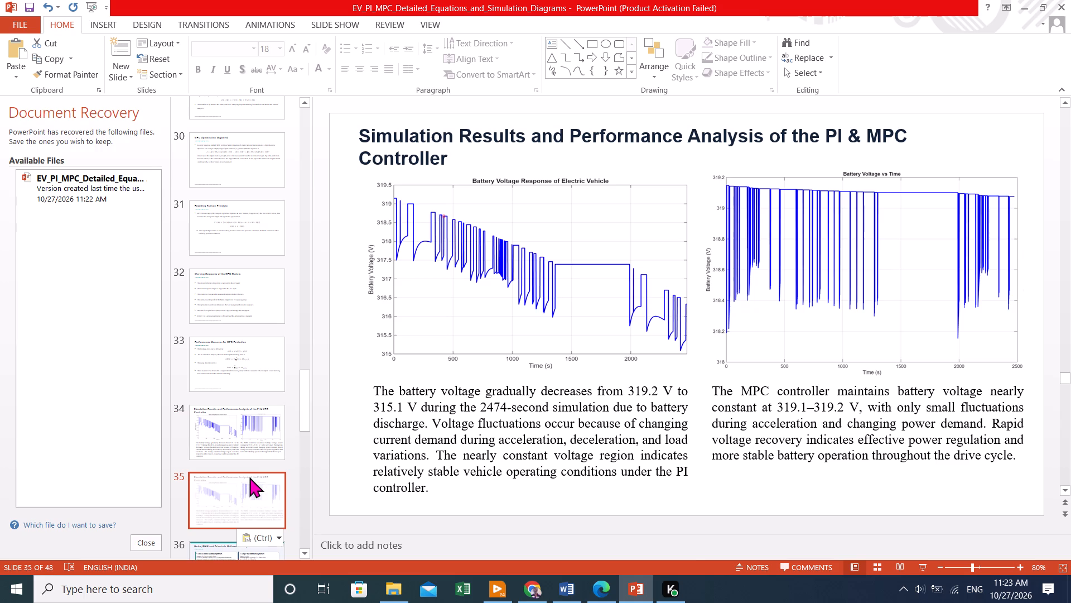
{"action": "left_click", "coordinate": [253, 487]}
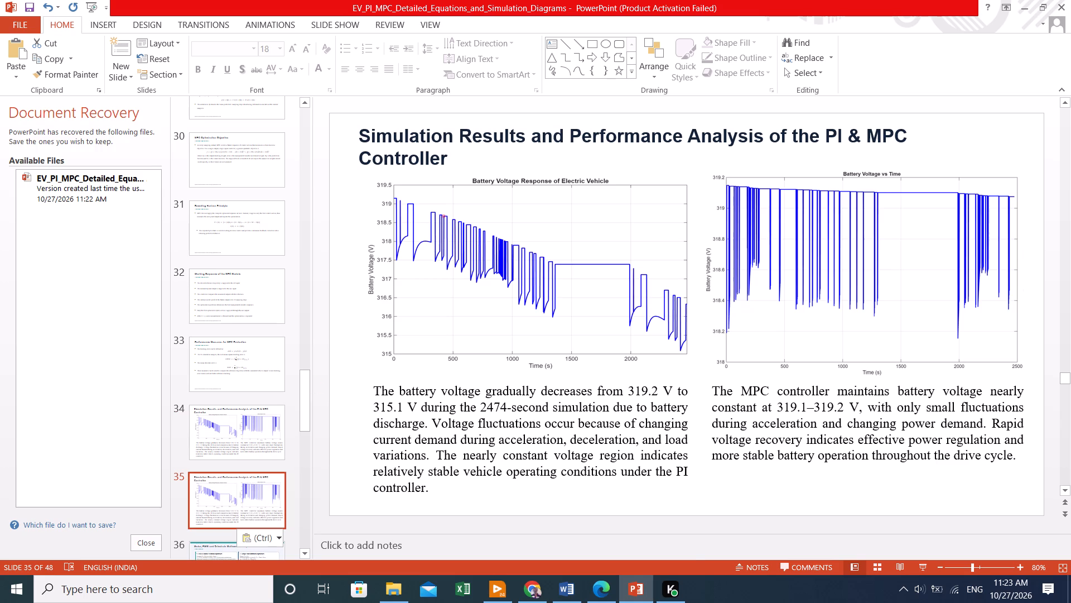
{"action": "left_click", "coordinate": [257, 415]}
{"action": "left_click", "coordinate": [237, 513]}
Delete both battery voltage charts and both explanation paragraphs from slide 35, keeping only its title.
{"action": "left_click", "coordinate": [563, 222]}
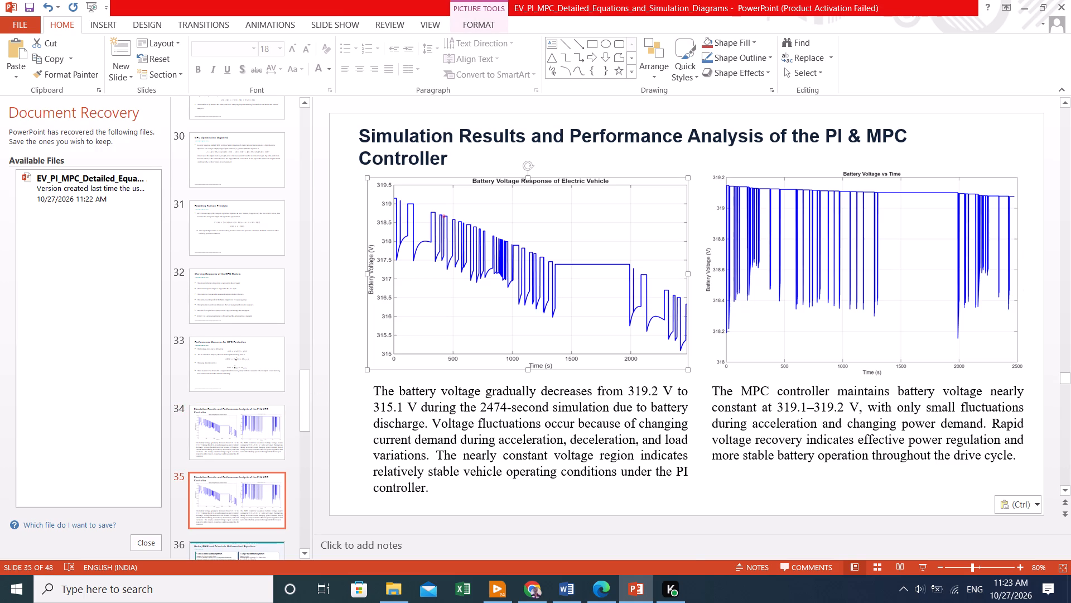
{"action": "key", "text": "Delete"}
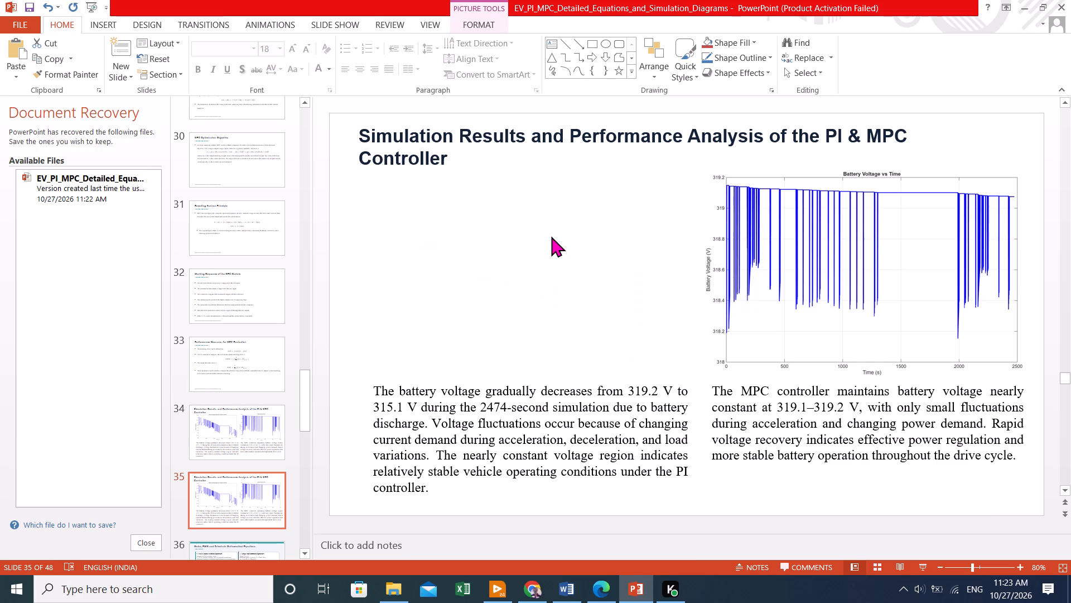
{"action": "left_click", "coordinate": [792, 246]}
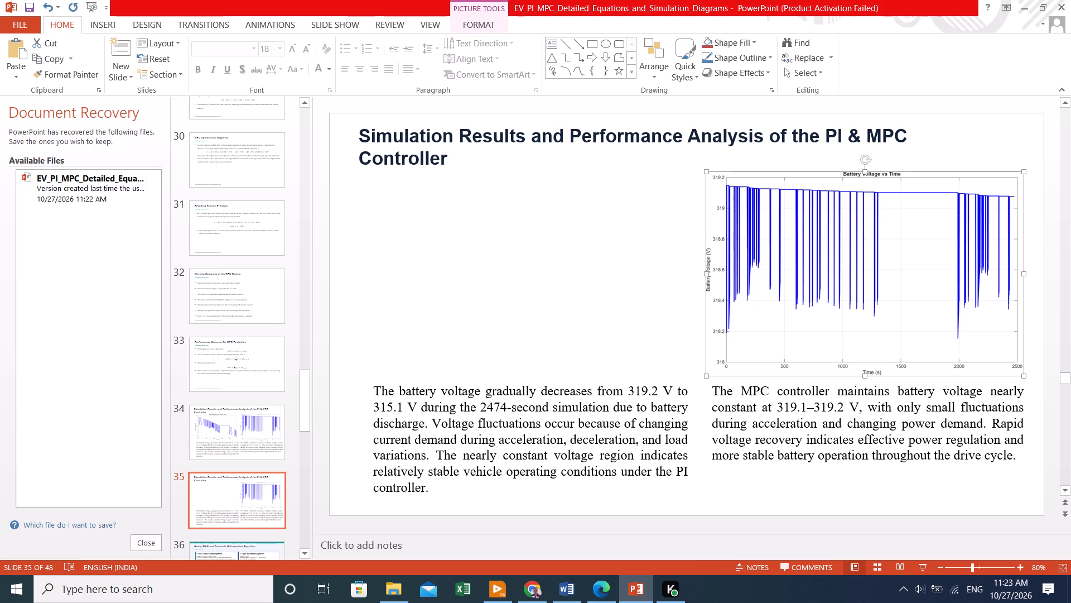
{"action": "key", "text": "Delete"}
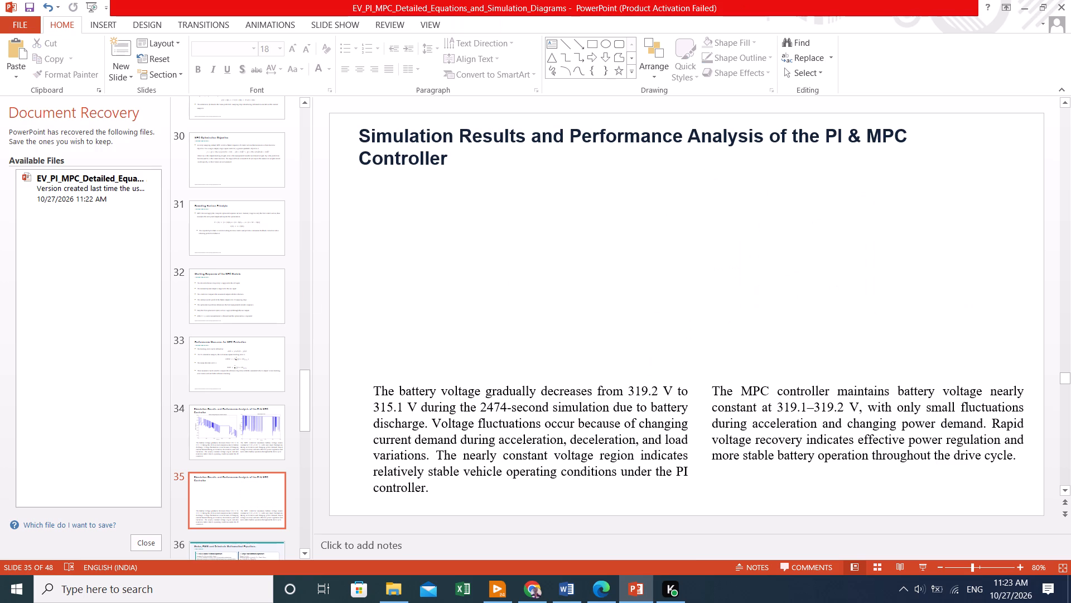
{"action": "left_click", "coordinate": [545, 391]}
{"action": "left_click", "coordinate": [557, 378]}
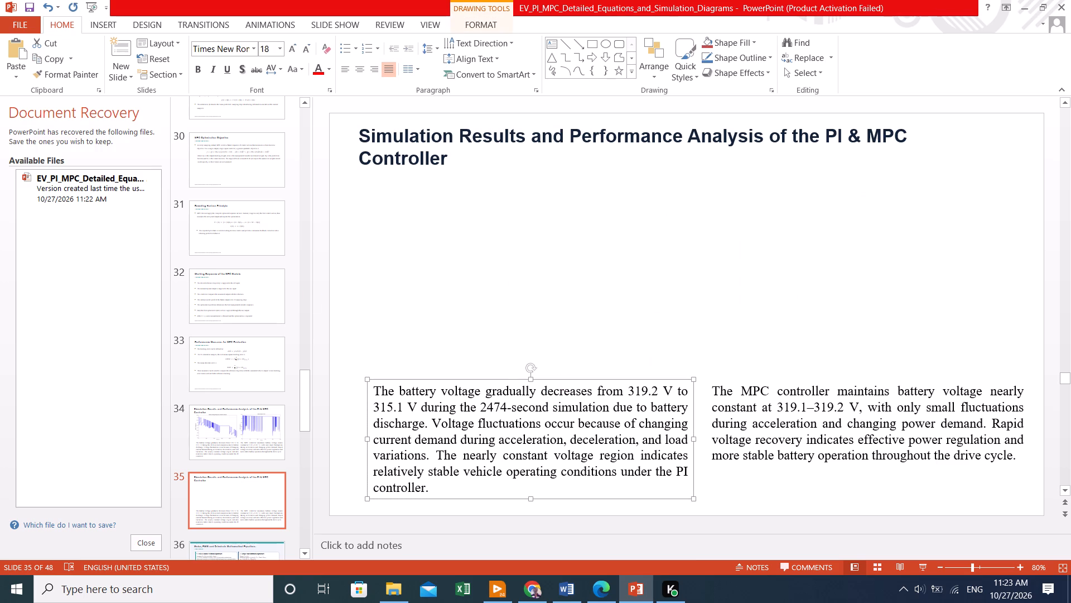
{"action": "key", "text": "Delete"}
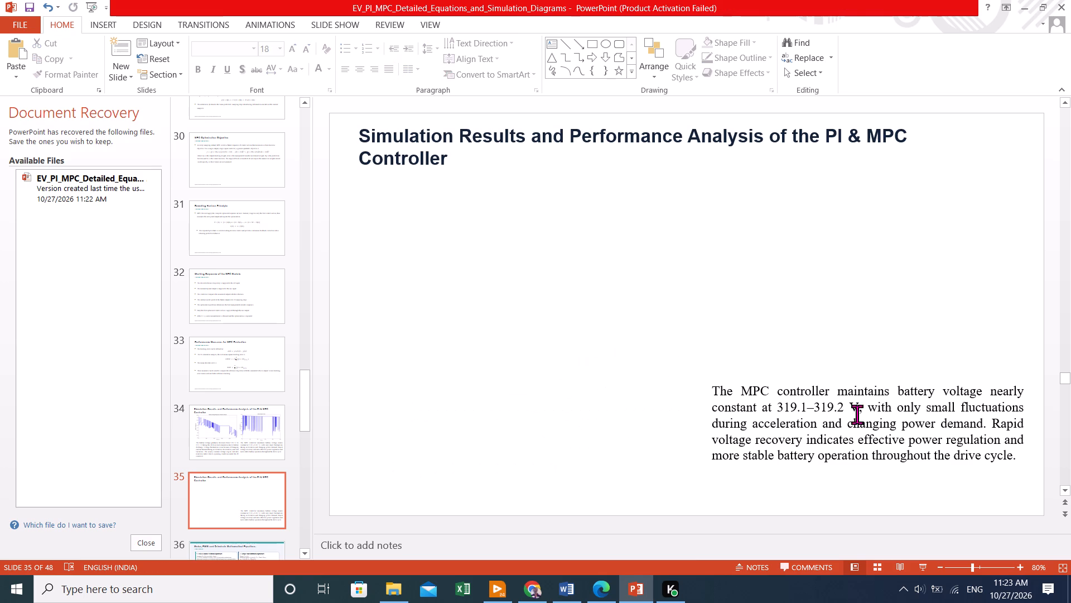
{"action": "left_click", "coordinate": [857, 414]}
{"action": "left_click", "coordinate": [850, 377]}
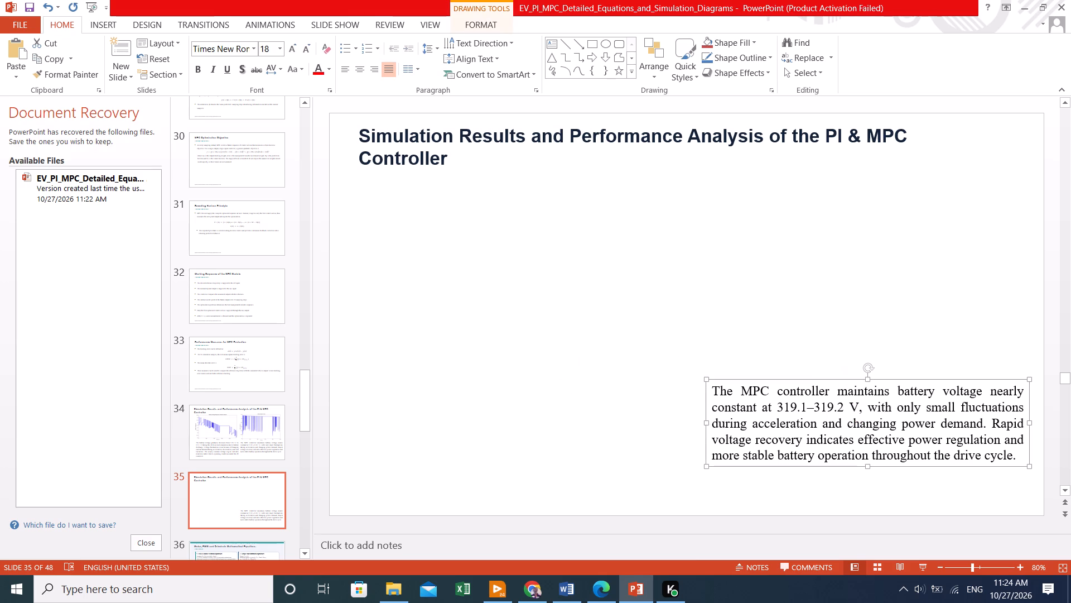
{"action": "key", "text": "Delete"}
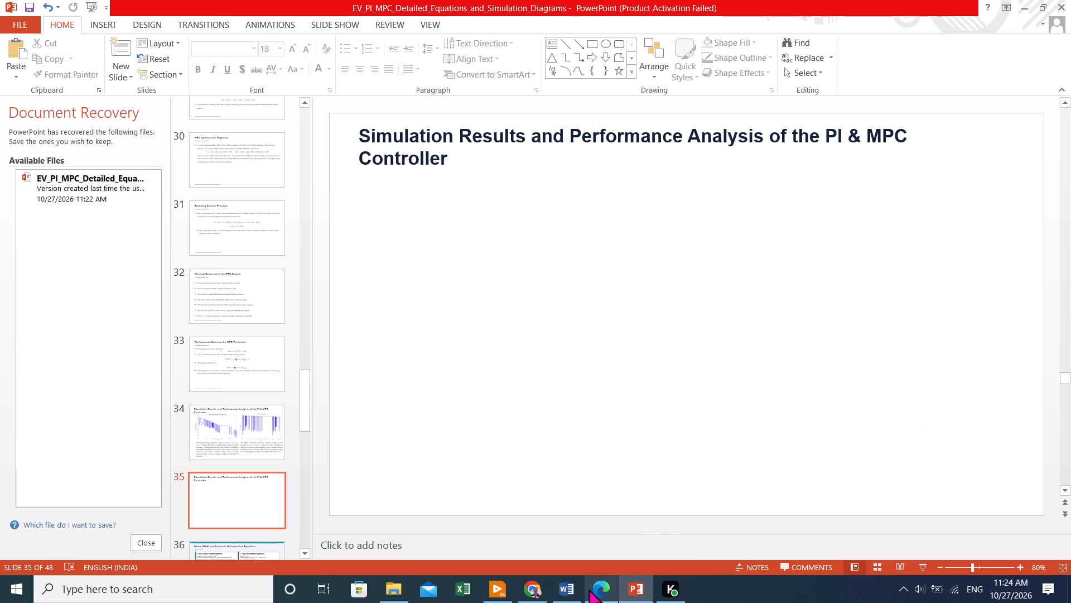
Switch to the Word report and look through the section 7 PI and MPC result figures for the battery current chart.
{"action": "left_click", "coordinate": [543, 588]}
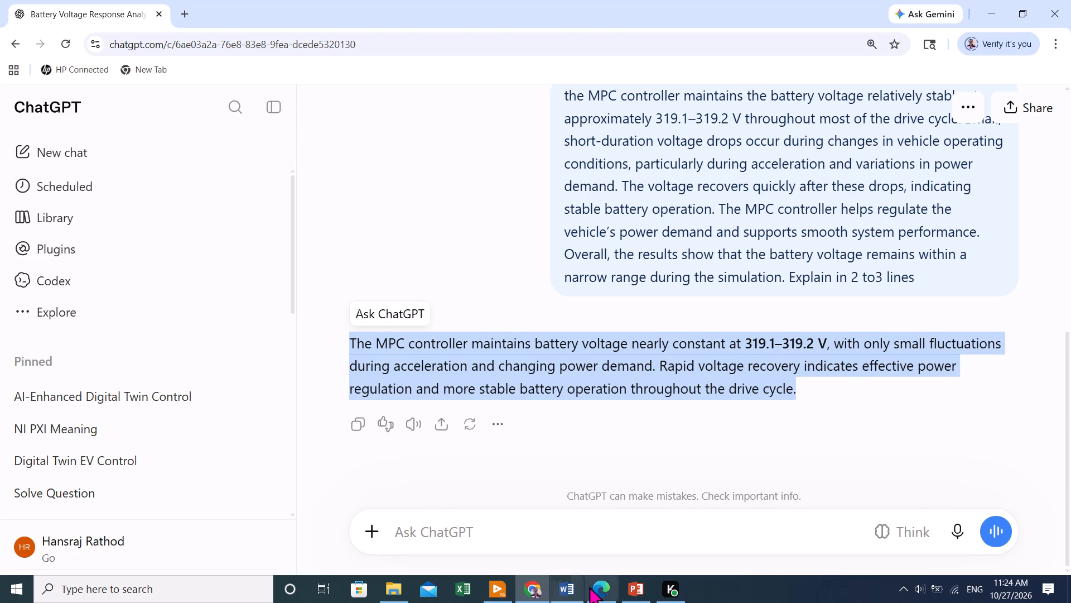
{"action": "left_click", "coordinate": [575, 587]}
{"action": "left_click", "coordinate": [640, 591]}
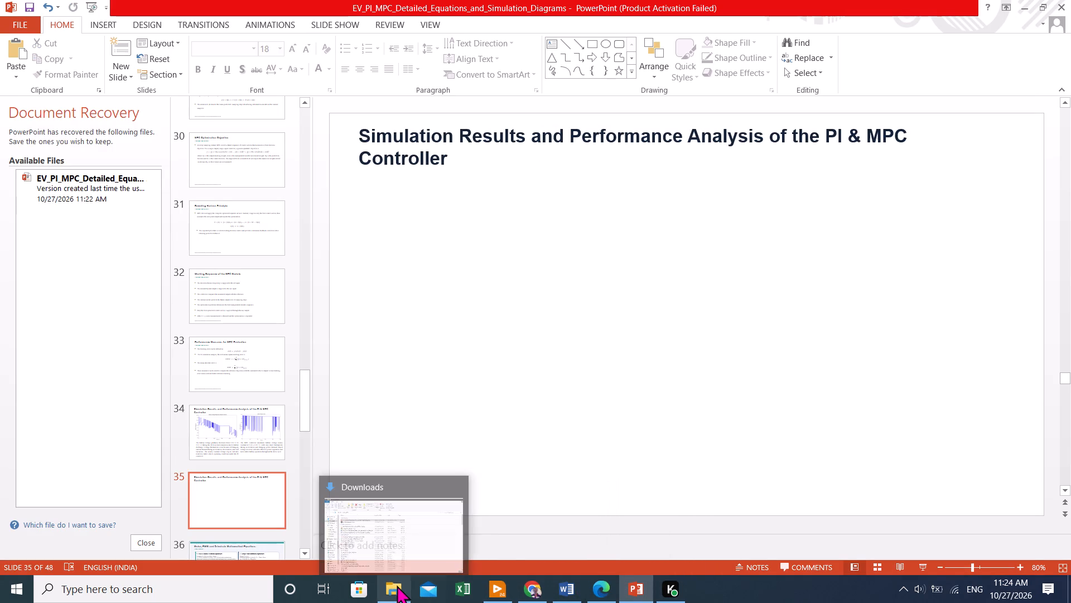
{"action": "left_click", "coordinate": [573, 599]}
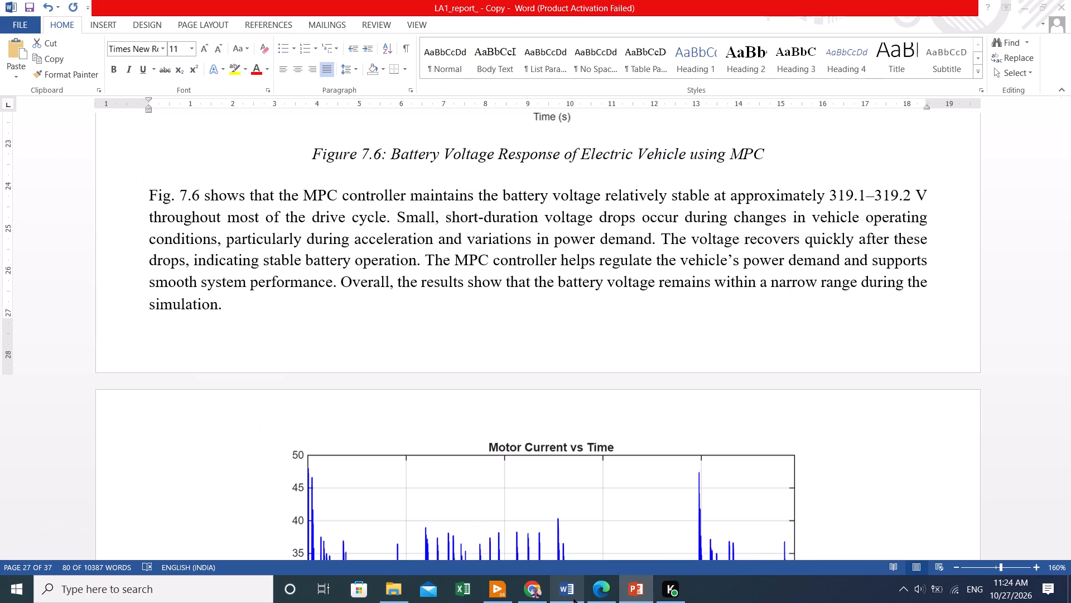
{"action": "scroll", "coordinate": [547, 439], "scroll_direction": "down", "scroll_amount": 1}
{"action": "scroll", "coordinate": [547, 439], "scroll_direction": "up", "scroll_amount": 1}
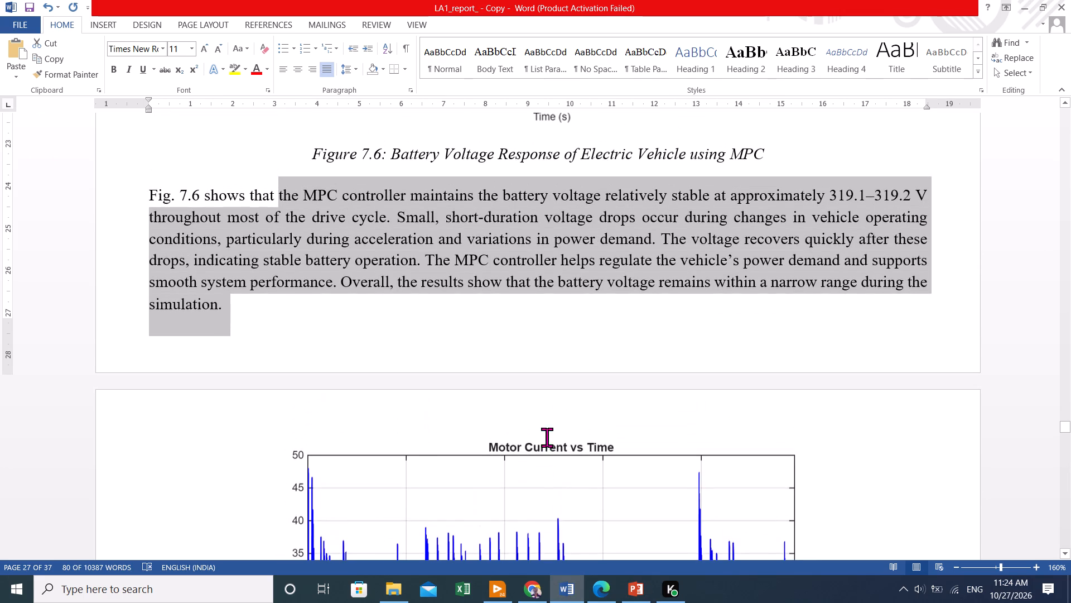
{"action": "left_click", "coordinate": [551, 430]}
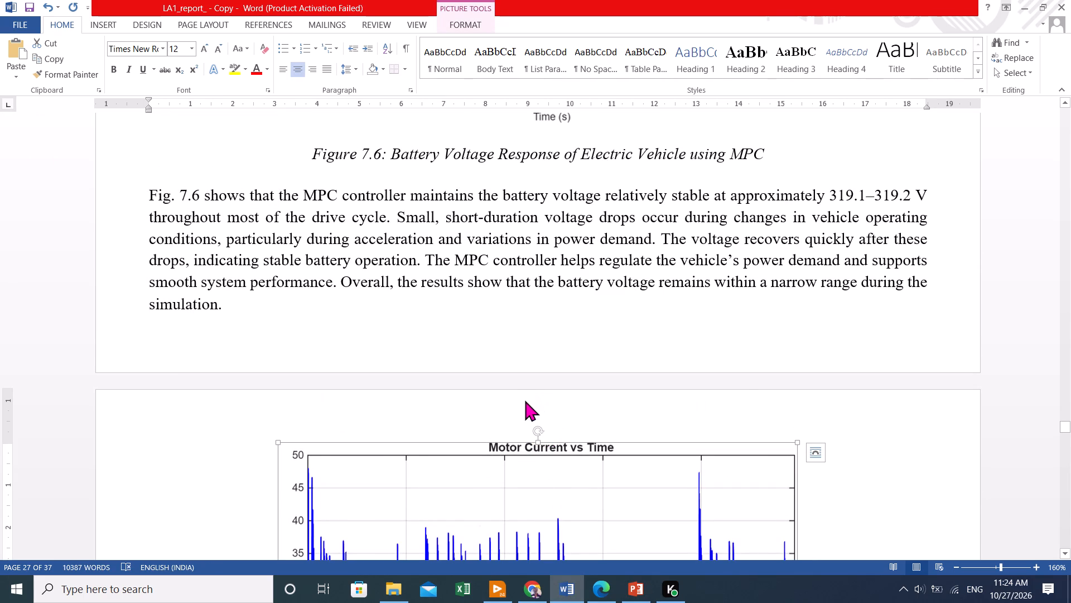
{"action": "scroll", "coordinate": [524, 400], "scroll_direction": "up", "scroll_amount": 15}
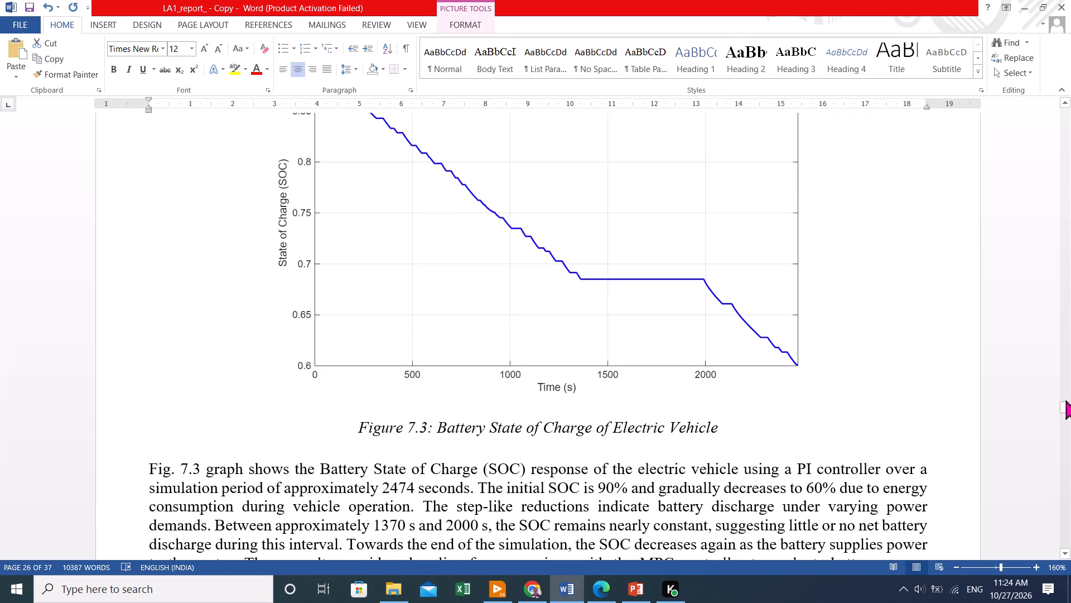
{"action": "scroll", "coordinate": [770, 397], "scroll_direction": "up", "scroll_amount": 16}
{"action": "scroll", "coordinate": [768, 398], "scroll_direction": "down", "scroll_amount": 5}
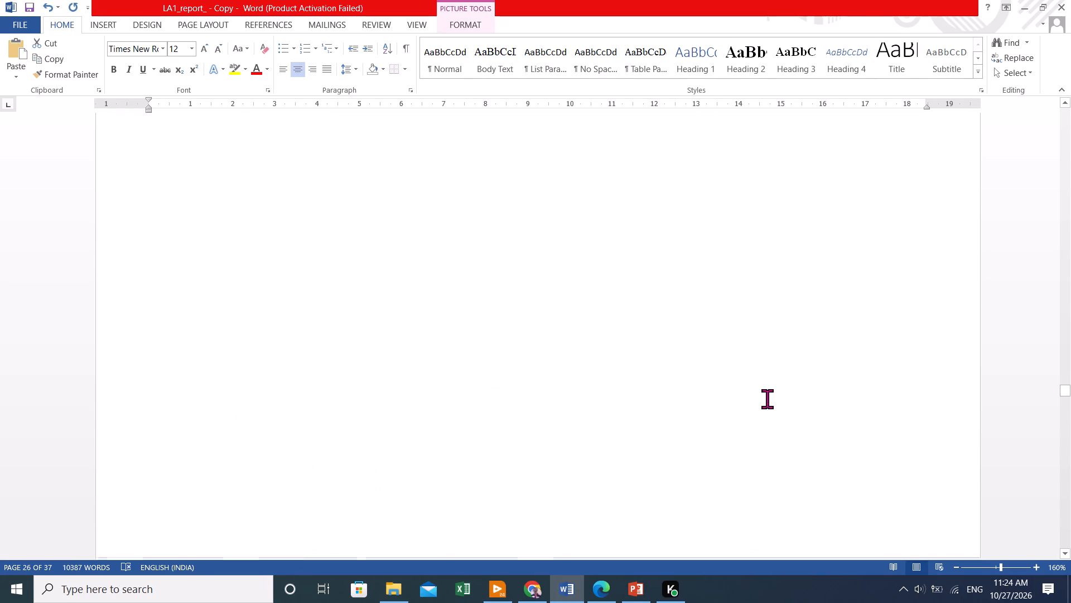
{"action": "scroll", "coordinate": [767, 399], "scroll_direction": "down", "scroll_amount": 6}
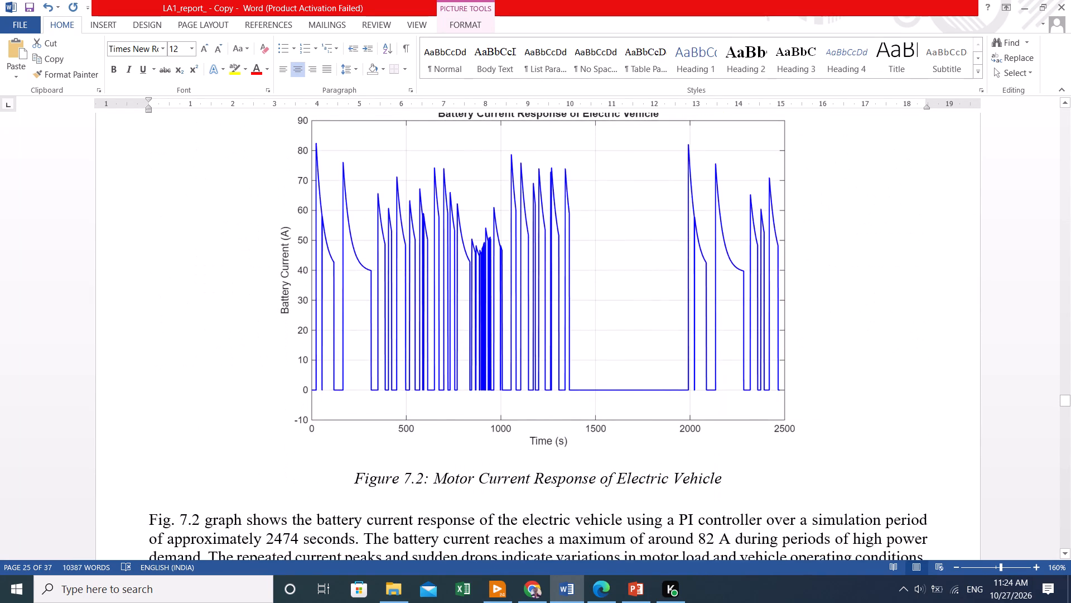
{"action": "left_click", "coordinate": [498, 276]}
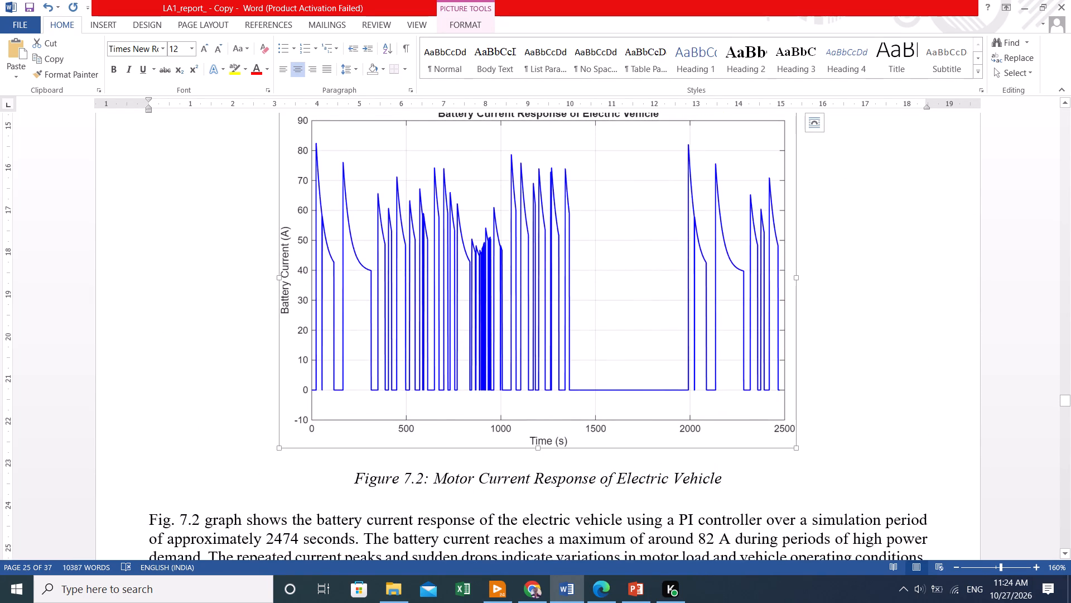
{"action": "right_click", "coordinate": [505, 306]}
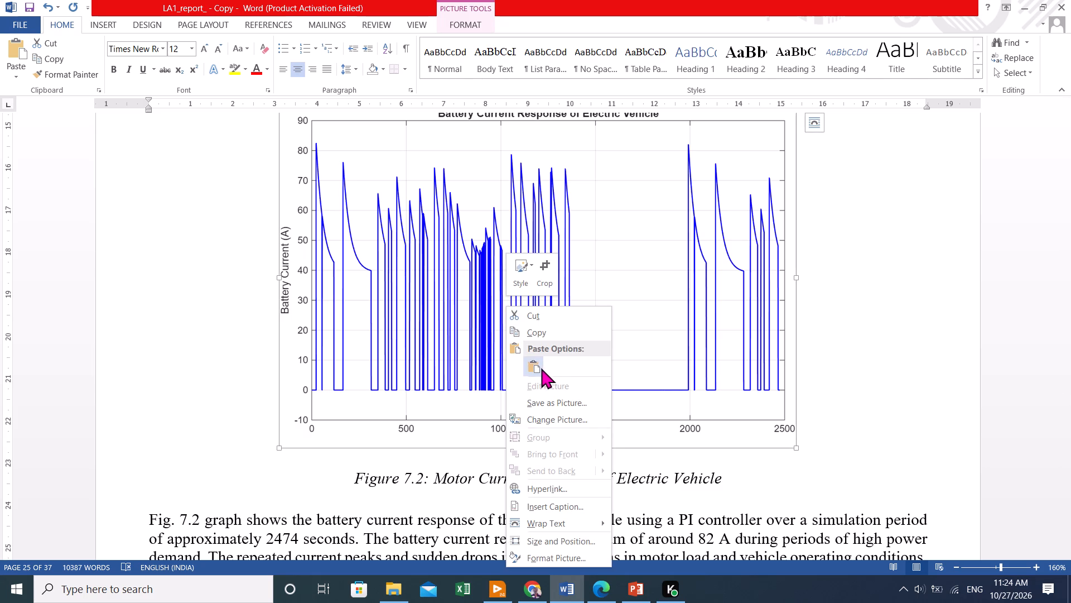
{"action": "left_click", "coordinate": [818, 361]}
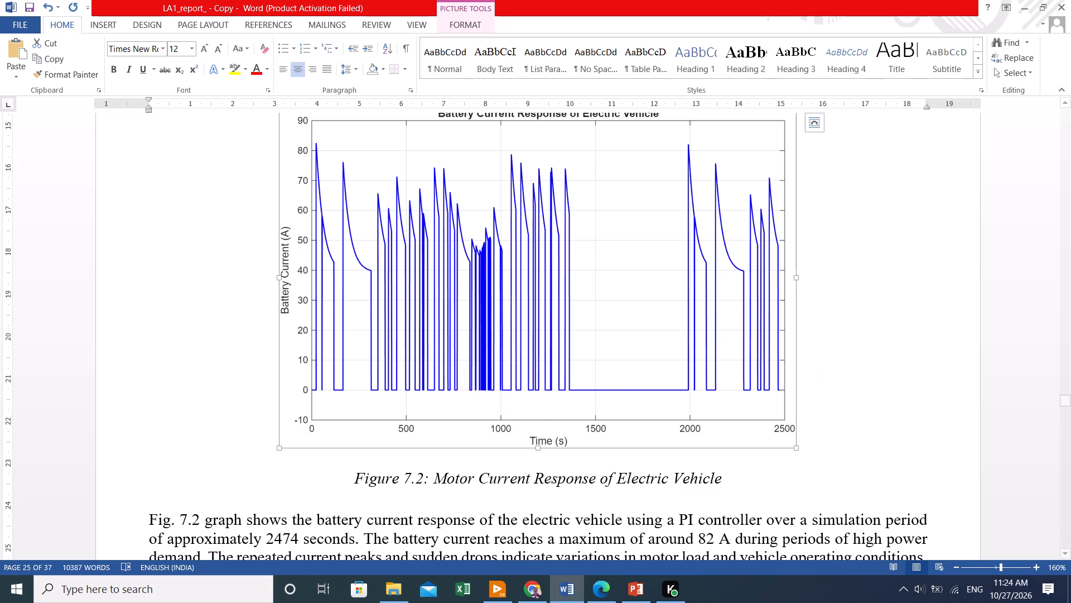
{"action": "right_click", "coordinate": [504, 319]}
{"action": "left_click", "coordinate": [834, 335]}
Copy the caption "Figure 7.1: Battery Voltage Response of Electric Vehicle" from the Word report.
{"action": "scroll", "coordinate": [624, 358], "scroll_direction": "up", "scroll_amount": 1}
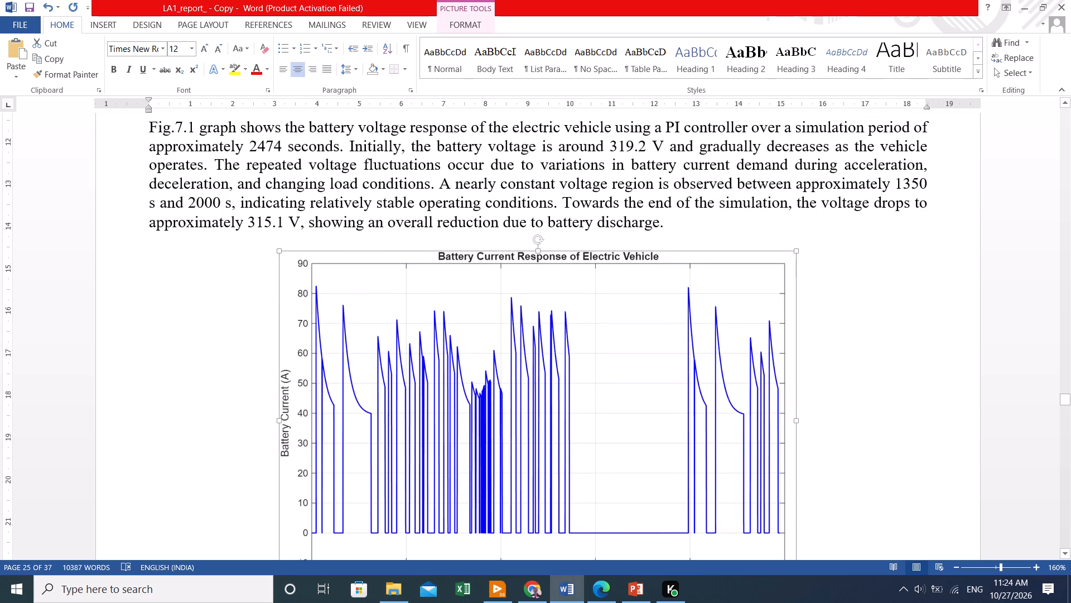
{"action": "scroll", "coordinate": [624, 361], "scroll_direction": "up", "scroll_amount": 5}
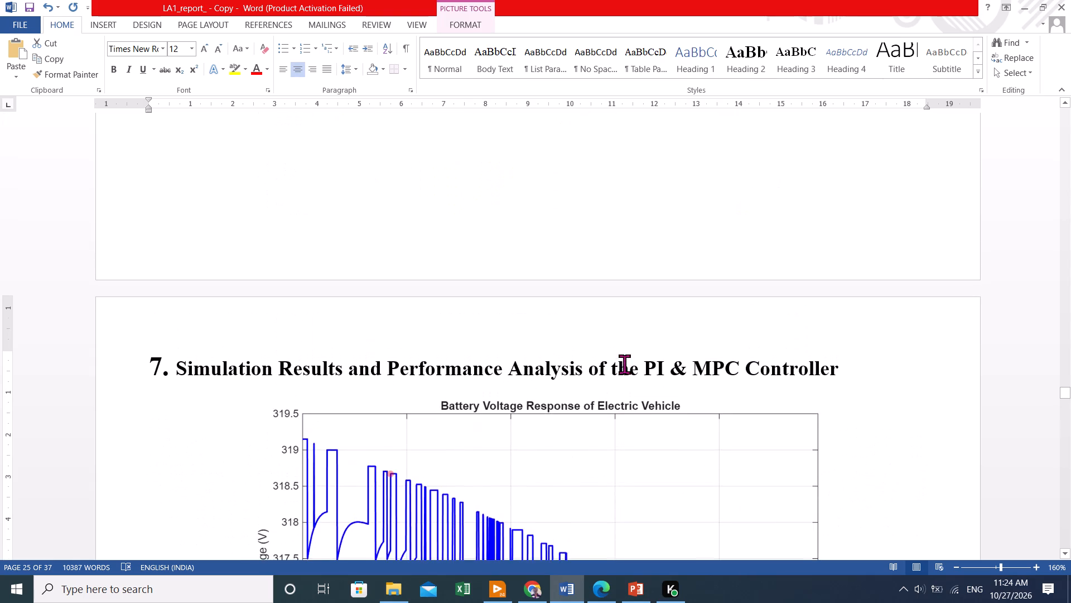
{"action": "scroll", "coordinate": [624, 368], "scroll_direction": "down", "scroll_amount": 3}
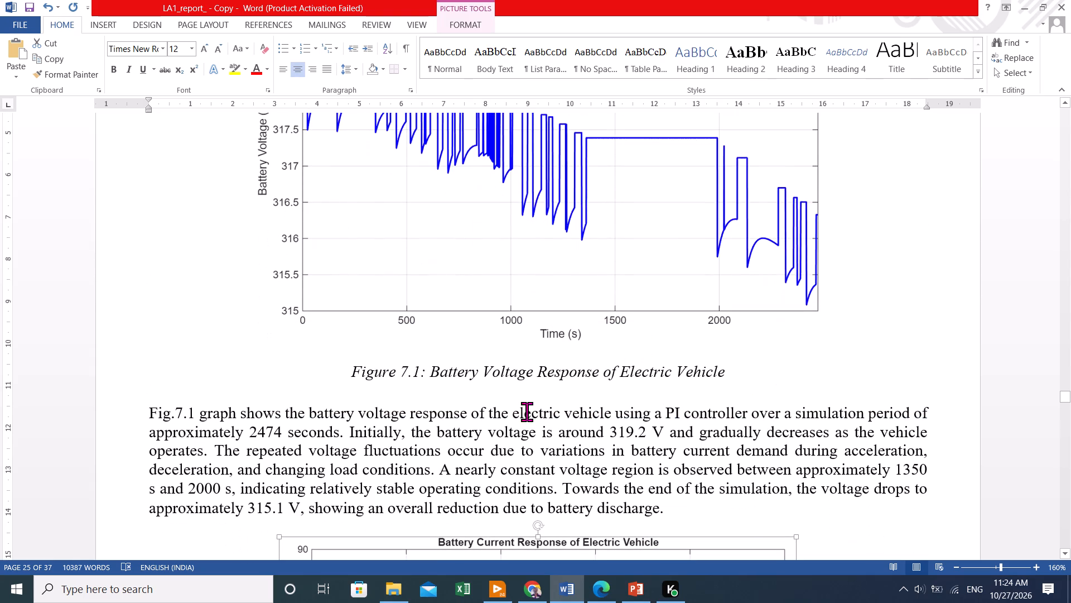
{"action": "left_click", "coordinate": [419, 371]}
{"action": "left_click_drag", "start_coordinate": [355, 371], "coordinate": [356, 371]}
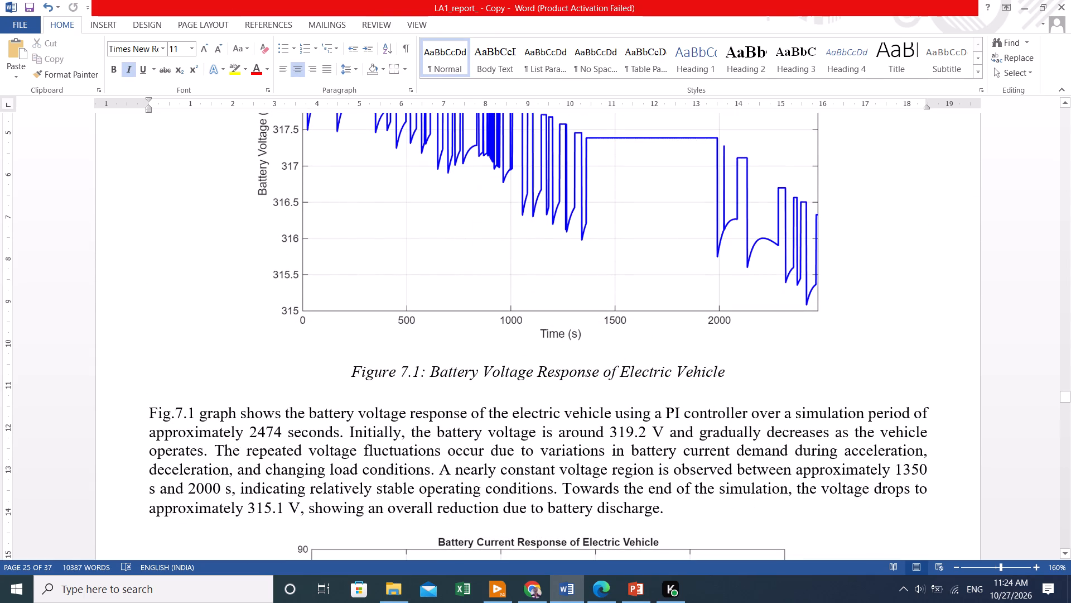
{"action": "left_click_drag", "start_coordinate": [356, 371], "coordinate": [722, 382]}
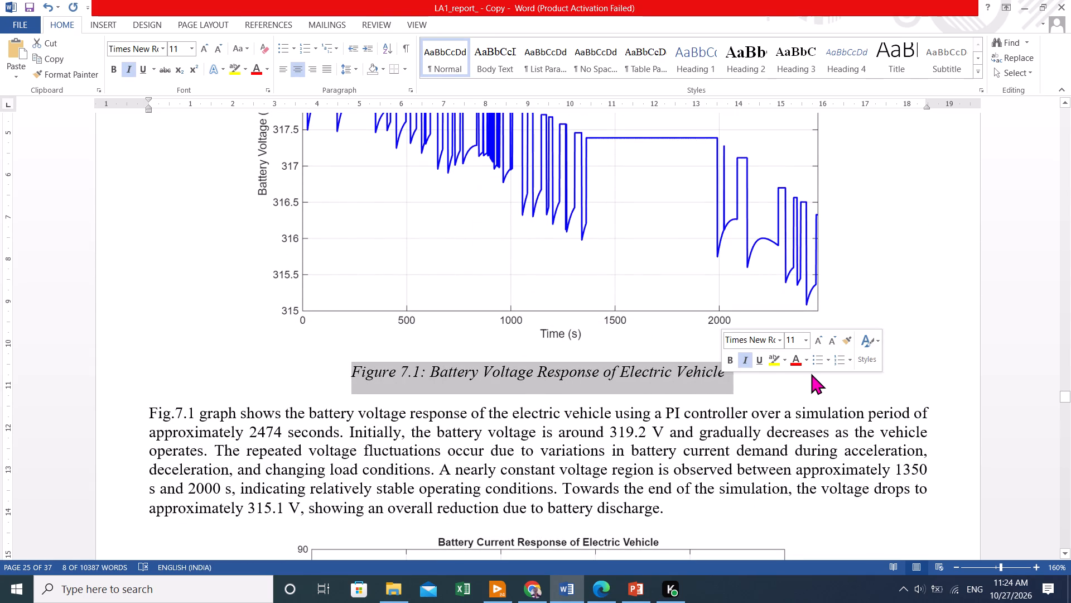
{"action": "key", "text": "ctrl+c"}
Back in PowerPoint, move the PI explanation on slide 34 slightly down to leave room for a caption beneath its chart.
{"action": "left_click", "coordinate": [633, 583]}
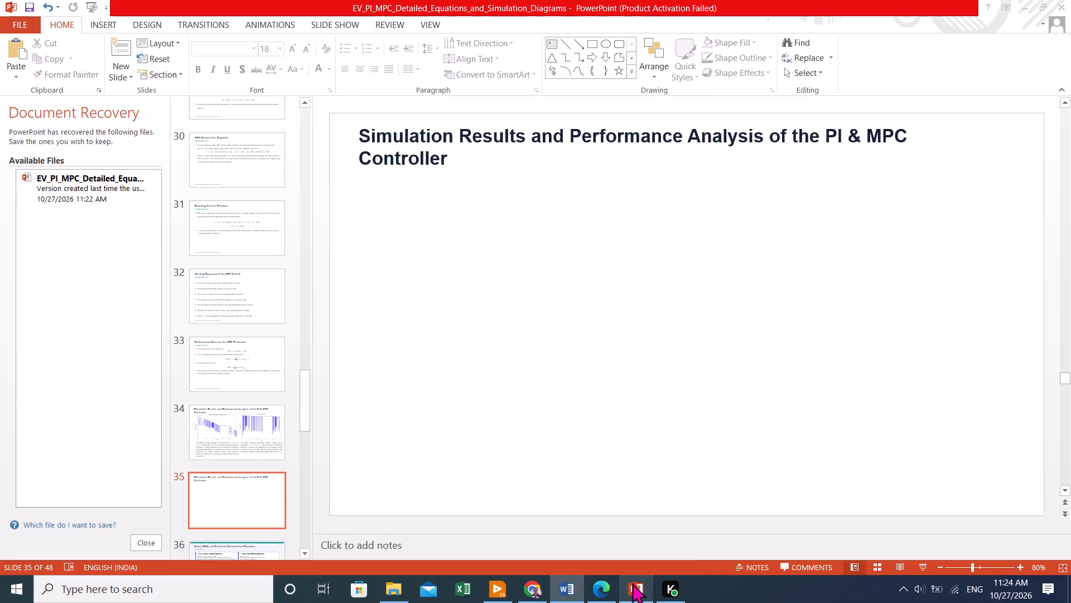
{"action": "left_click", "coordinate": [216, 404]}
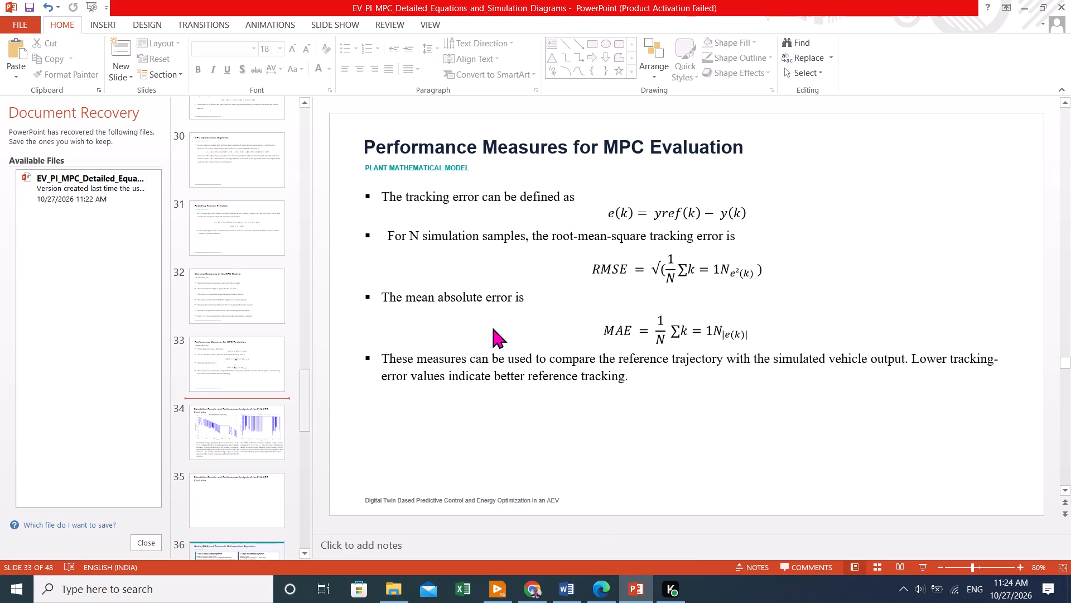
{"action": "left_click", "coordinate": [274, 430]}
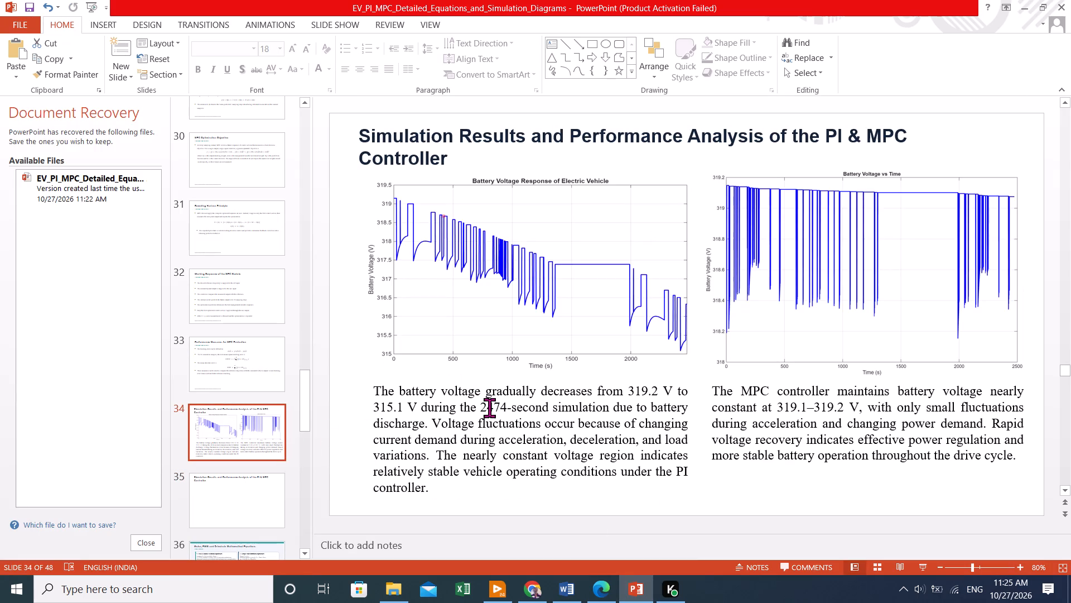
{"action": "left_click", "coordinate": [489, 408]}
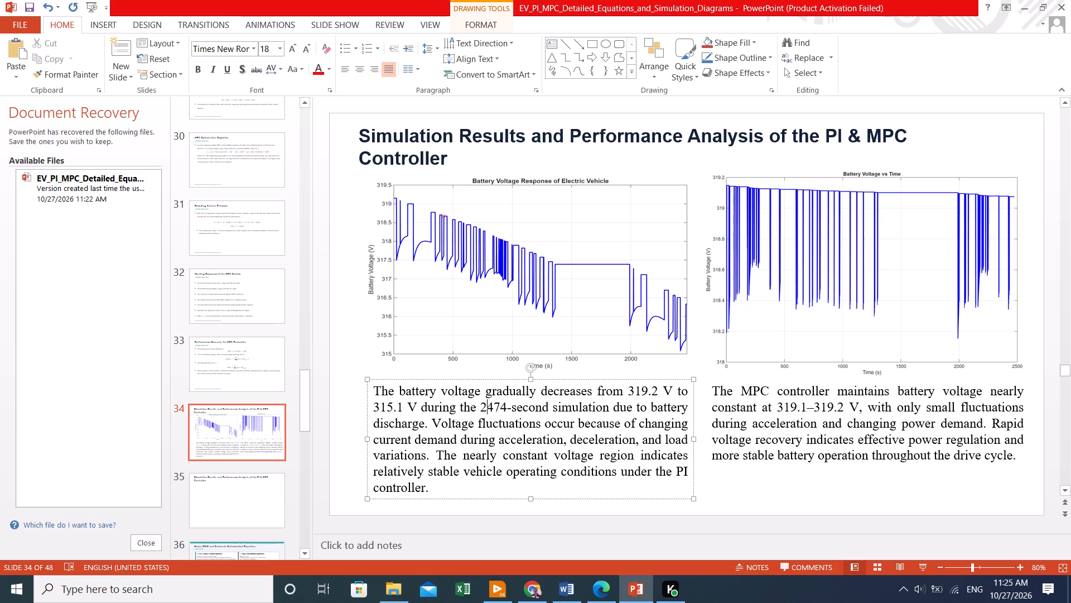
{"action": "left_click_drag", "start_coordinate": [510, 381], "coordinate": [507, 390]}
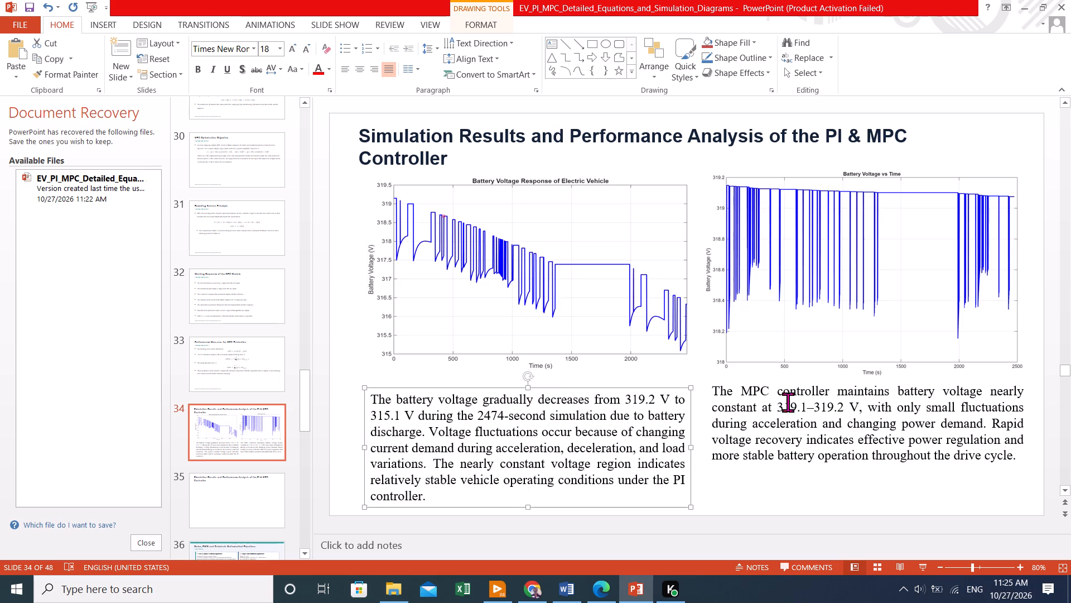
Move the MPC explanation on slide 34 down so its first line aligns with the PI explanation.
{"action": "left_click", "coordinate": [895, 405]}
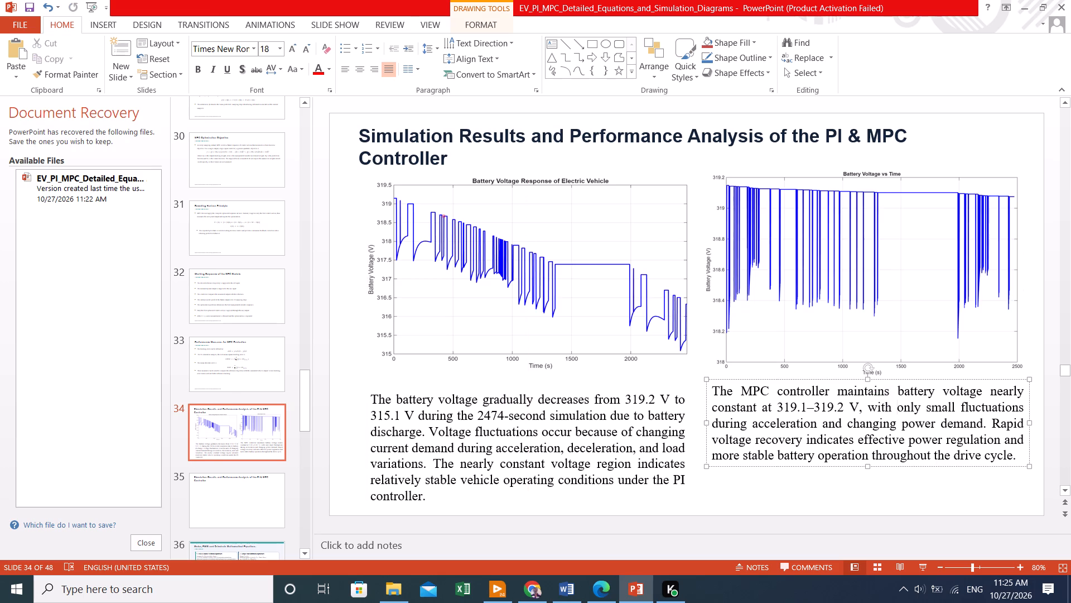
{"action": "left_click_drag", "start_coordinate": [872, 380], "coordinate": [875, 402]}
{"action": "left_click_drag", "start_coordinate": [578, 408], "coordinate": [581, 417]}
{"action": "left_click_drag", "start_coordinate": [778, 434], "coordinate": [777, 422]}
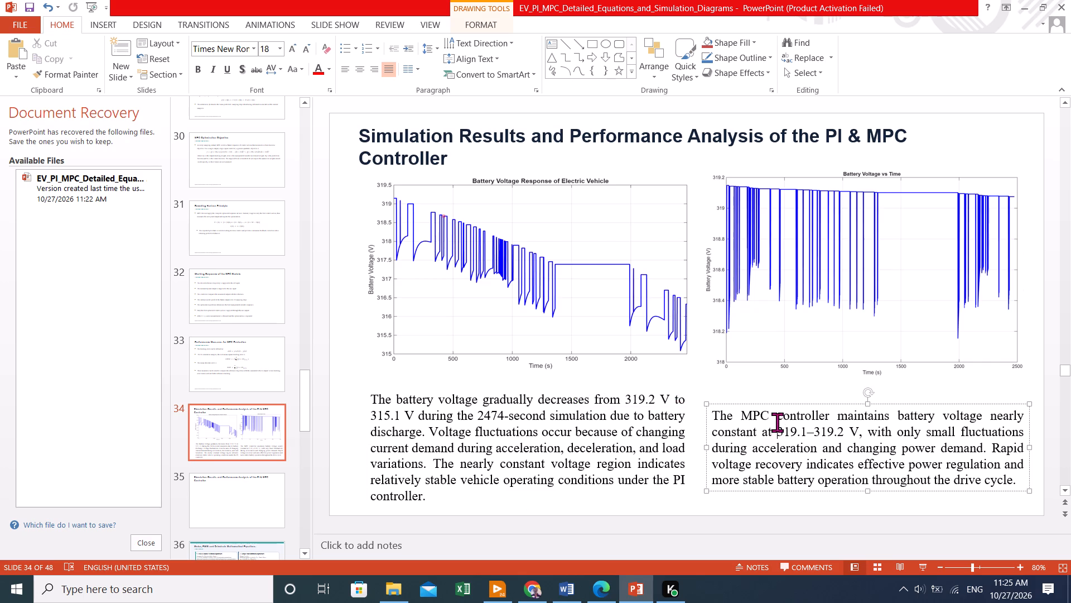
{"action": "left_click_drag", "start_coordinate": [777, 422], "coordinate": [777, 420]}
{"action": "left_click", "coordinate": [759, 388]}
{"action": "left_click_drag", "start_coordinate": [746, 404], "coordinate": [746, 392]}
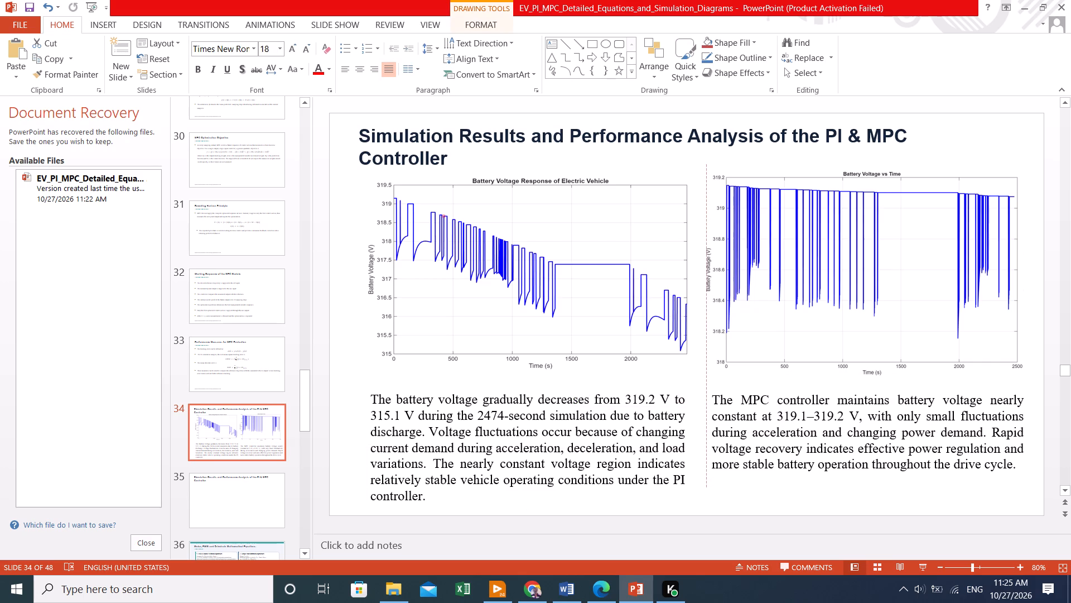
{"action": "left_click_drag", "start_coordinate": [746, 392], "coordinate": [747, 392]}
Paste the caption "Figure 7.1: Battery Voltage Response of Electric Vehicle" and position it between the PI chart and its explanation.
{"action": "left_click", "coordinate": [515, 377]}
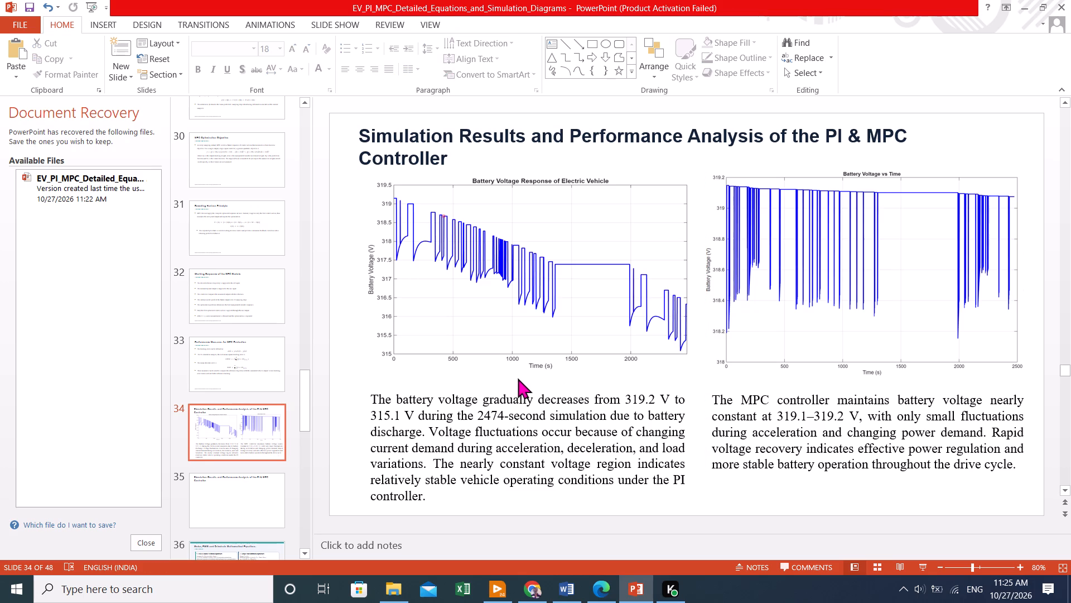
{"action": "key", "text": "ctrl+v"}
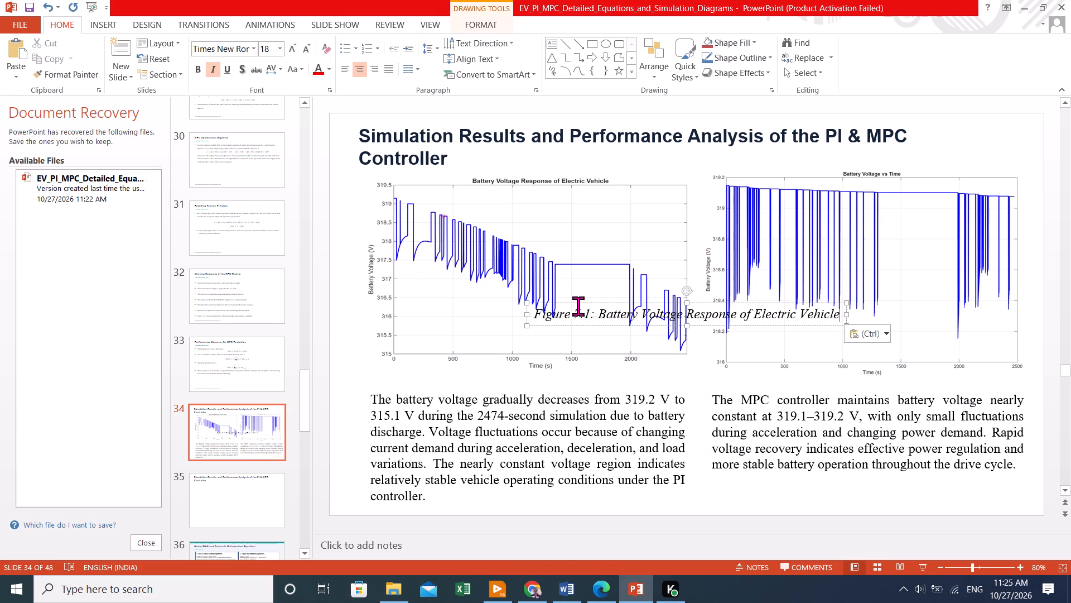
{"action": "left_click_drag", "start_coordinate": [579, 301], "coordinate": [461, 362]}
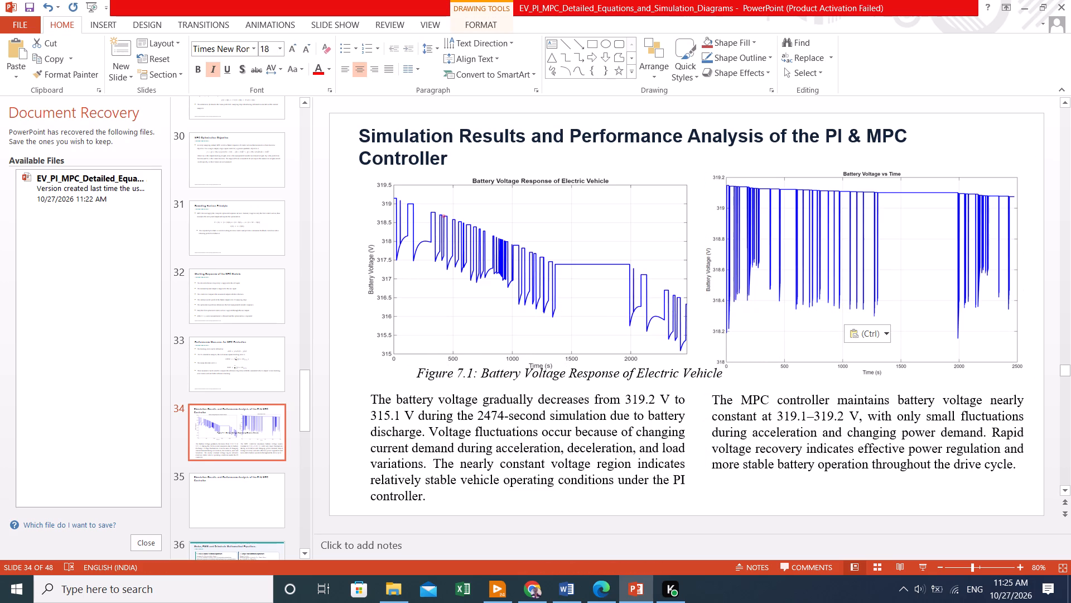
{"action": "left_click_drag", "start_coordinate": [461, 362], "coordinate": [426, 364]}
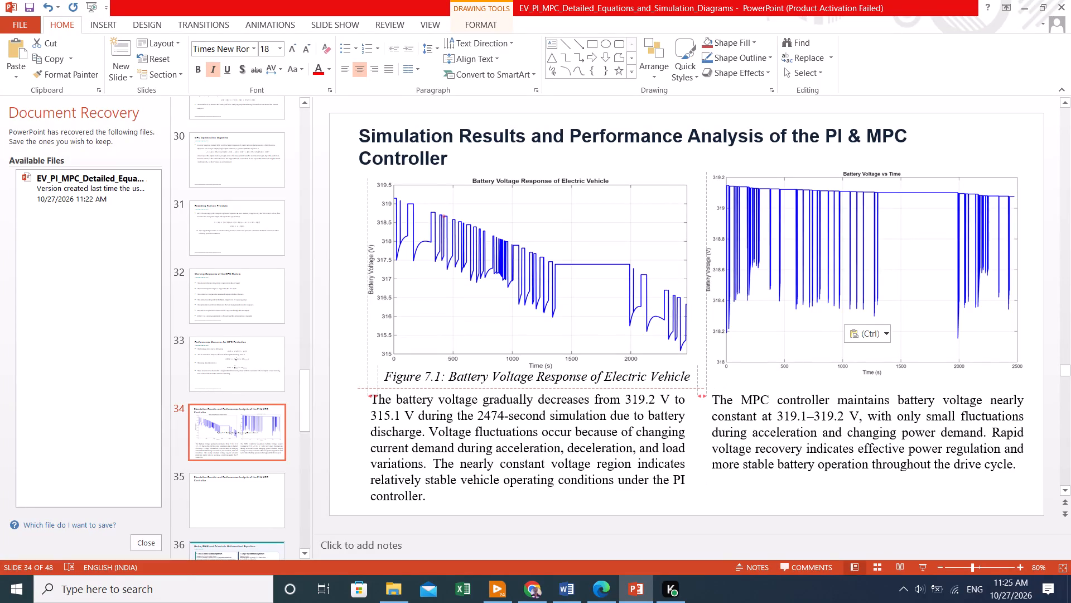
{"action": "left_click_drag", "start_coordinate": [426, 364], "coordinate": [414, 365]}
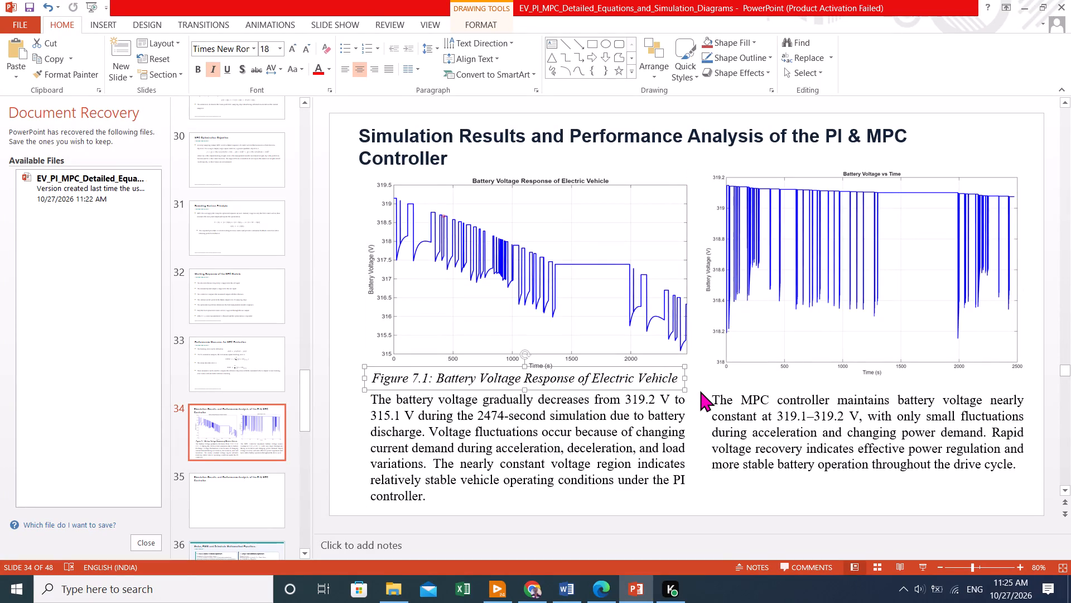
{"action": "left_click", "coordinate": [700, 391]}
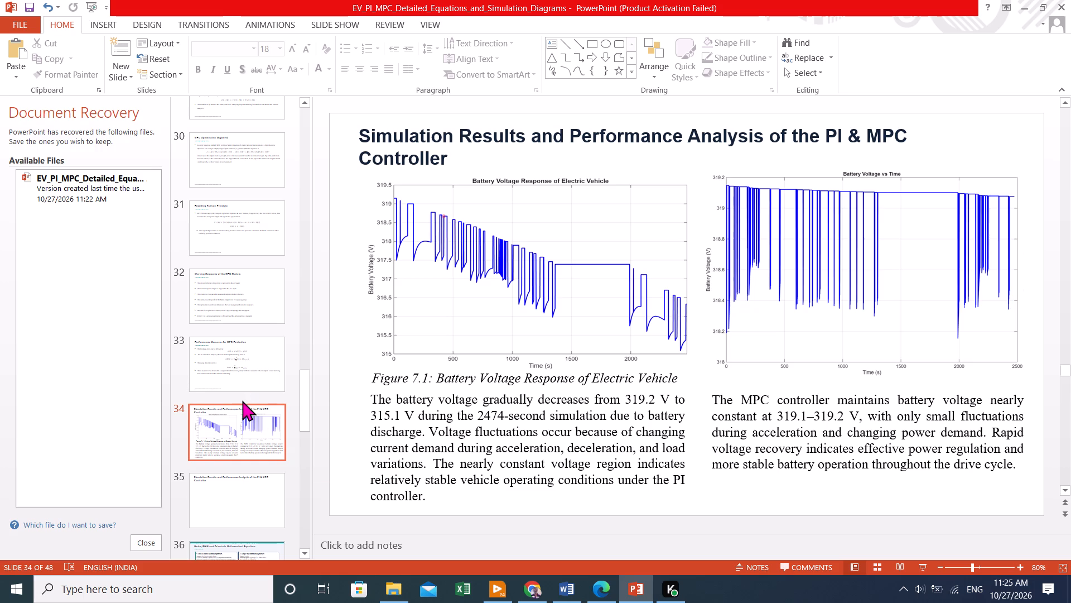
Delete the footer text "Digital Twin Based Predictive Control and Energy Optimization in an AEV" from slide 5, below the Simulink diagram.
{"action": "scroll", "coordinate": [242, 401], "scroll_direction": "up", "scroll_amount": 7}
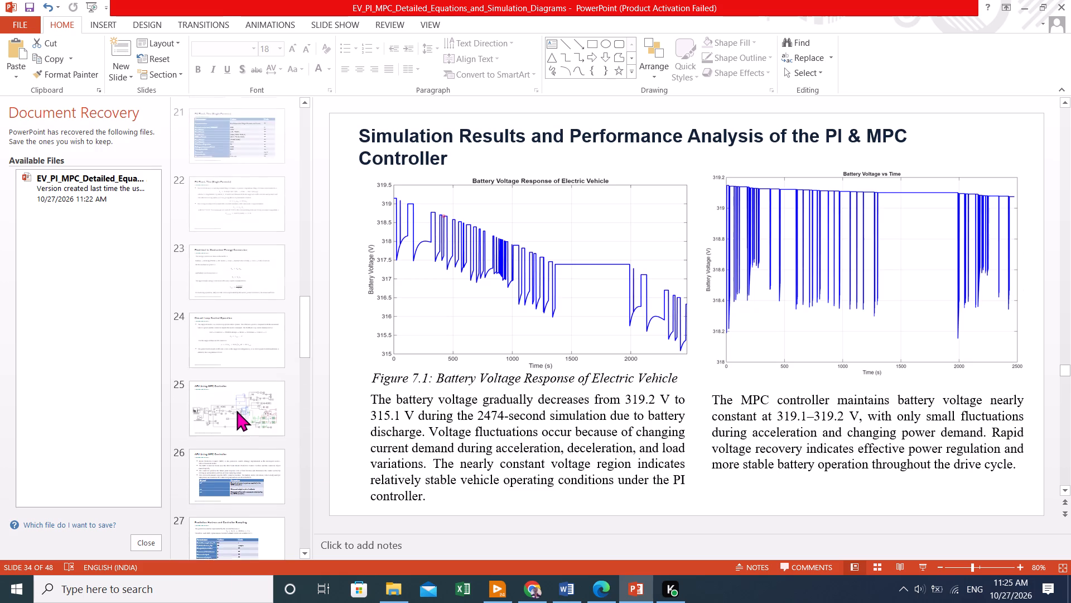
{"action": "scroll", "coordinate": [237, 414], "scroll_direction": "up", "scroll_amount": 20}
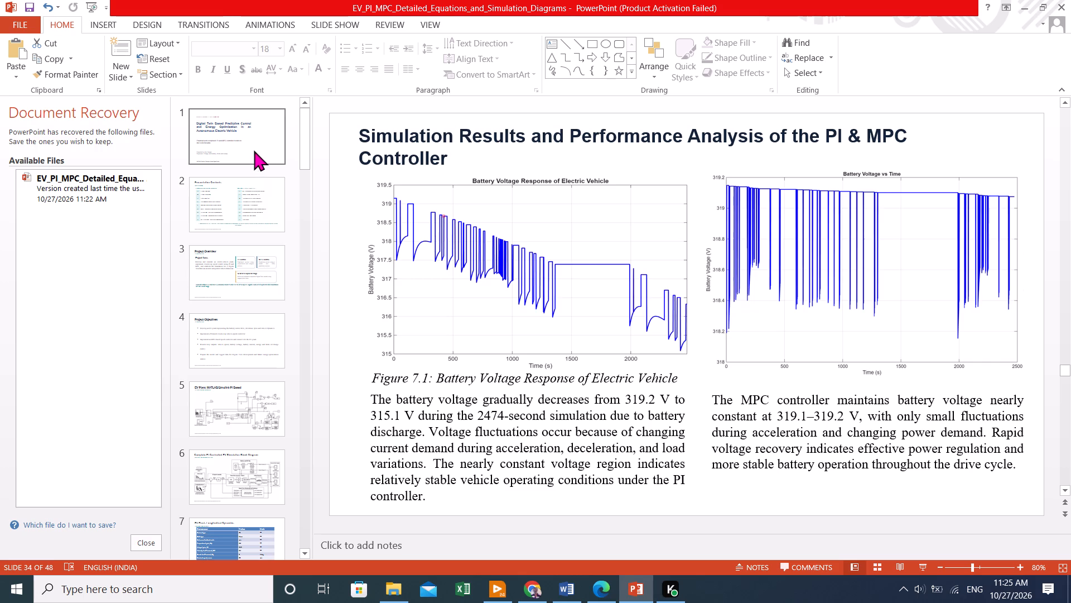
{"action": "left_click", "coordinate": [216, 390]}
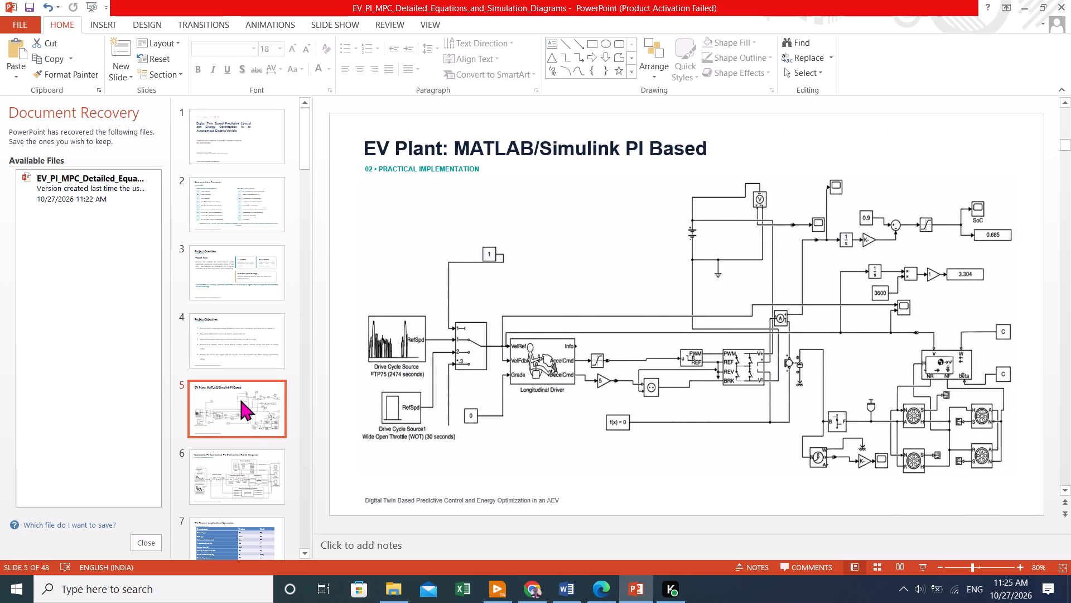
{"action": "left_click", "coordinate": [591, 393]}
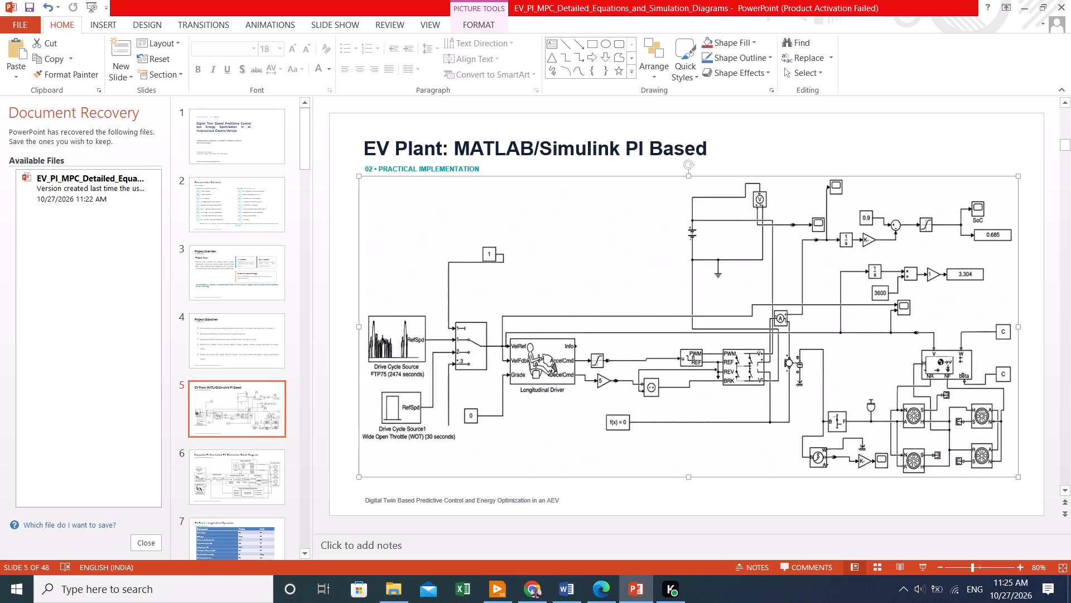
{"action": "left_click", "coordinate": [556, 497]}
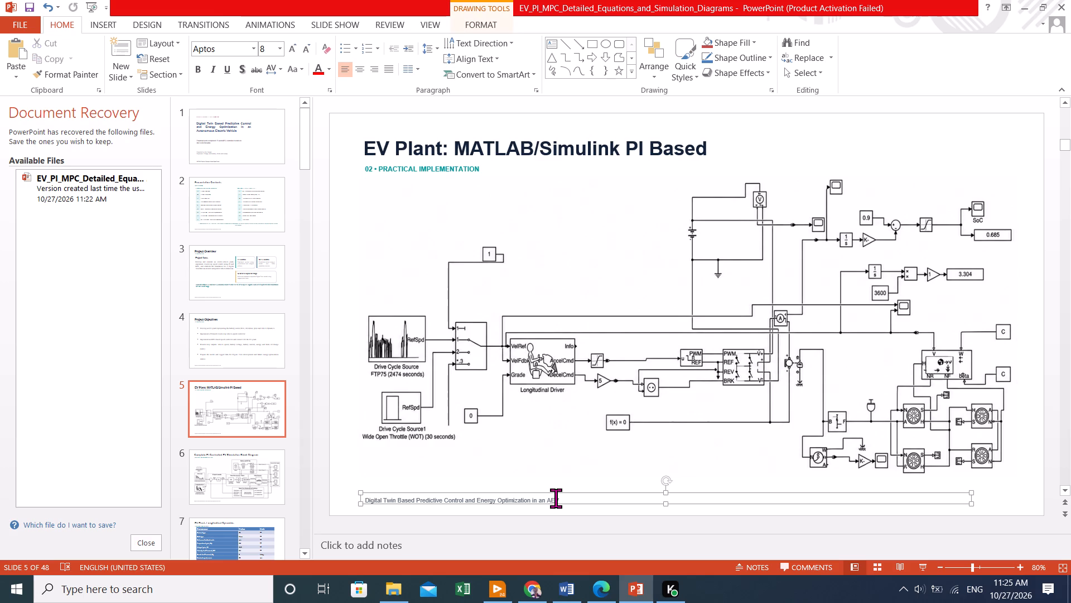
{"action": "key", "text": "Delete"}
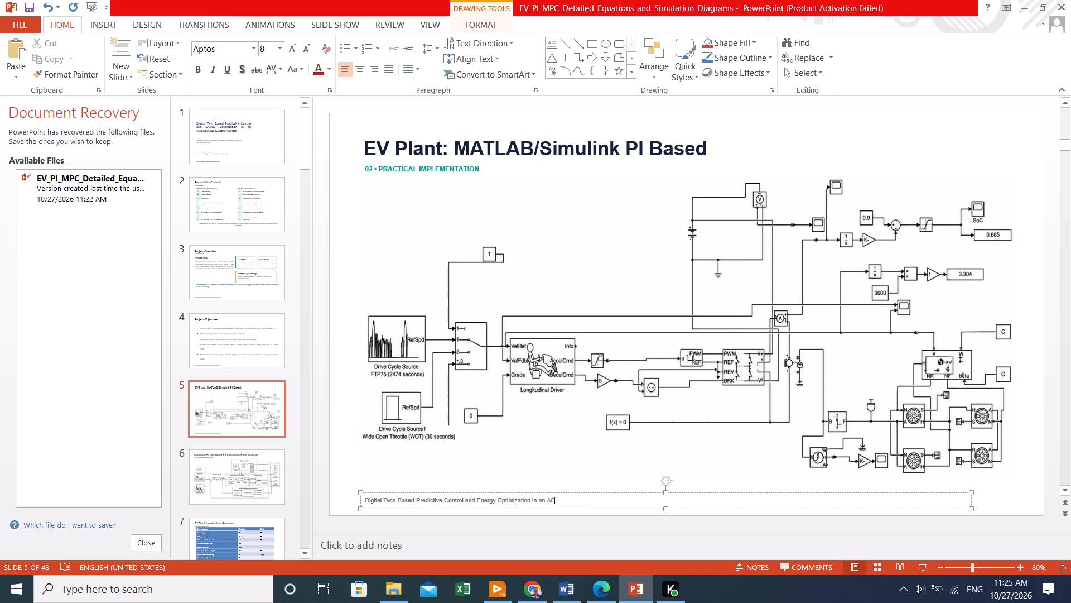
{"action": "left_click", "coordinate": [594, 499]}
{"action": "key", "text": "Delete"}
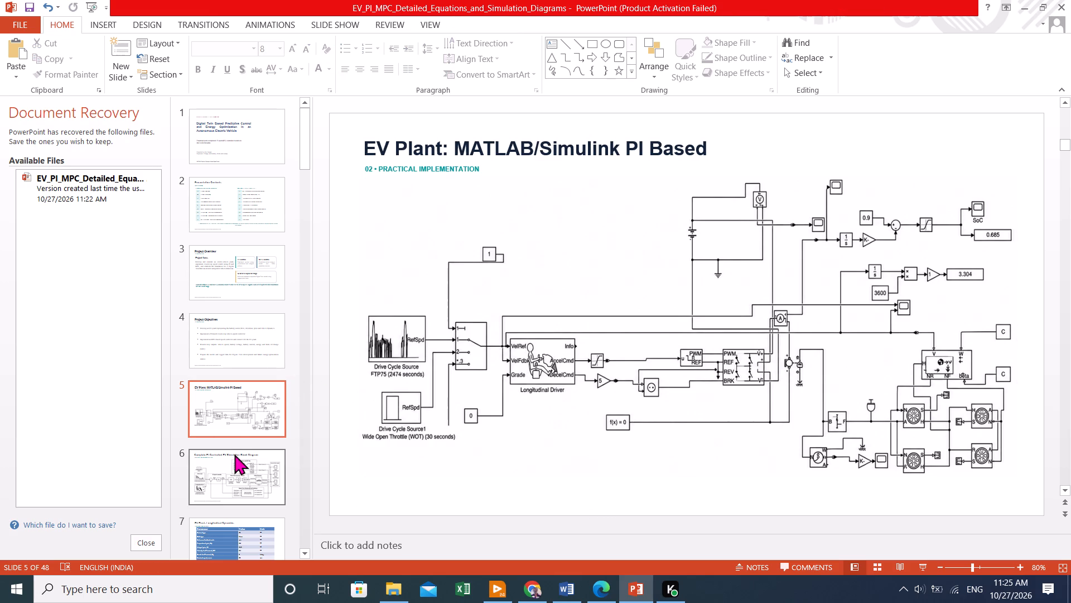
Examine the PI-controlled block diagram on slide 6 and look through the slide thumbnails up to the result slides.
{"action": "scroll", "coordinate": [247, 382], "scroll_direction": "down", "scroll_amount": 1}
{"action": "left_click", "coordinate": [246, 376]}
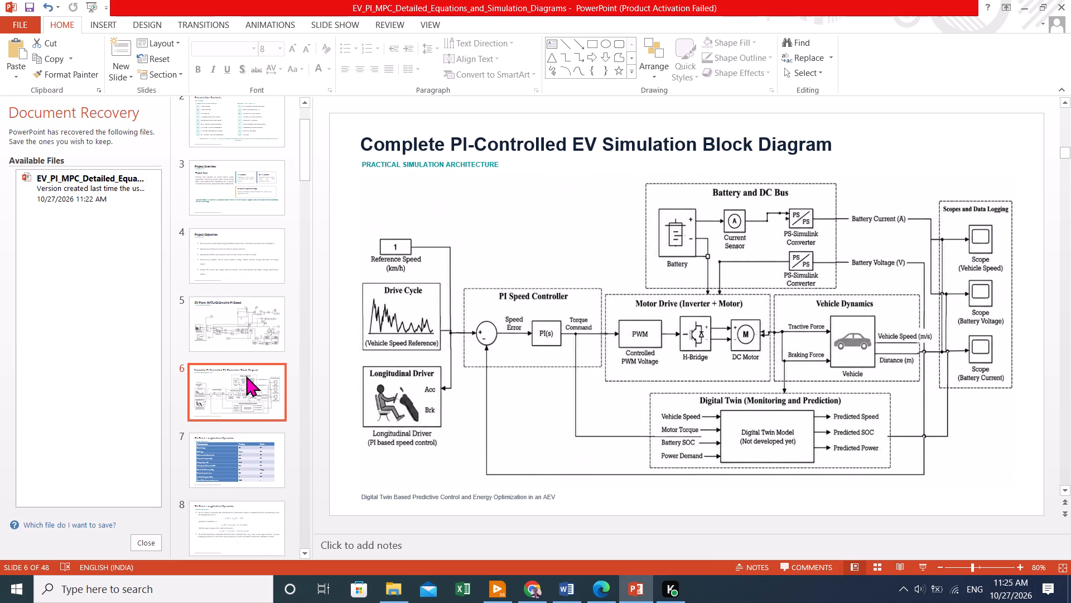
{"action": "scroll", "coordinate": [245, 375], "scroll_direction": "down", "scroll_amount": 7}
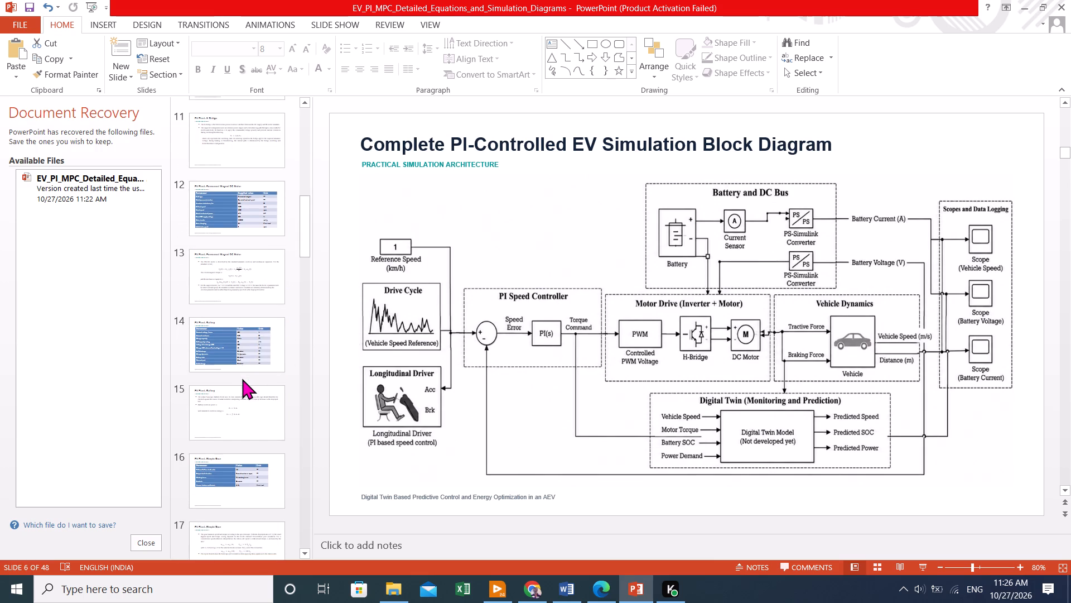
{"action": "scroll", "coordinate": [242, 379], "scroll_direction": "down", "scroll_amount": 6}
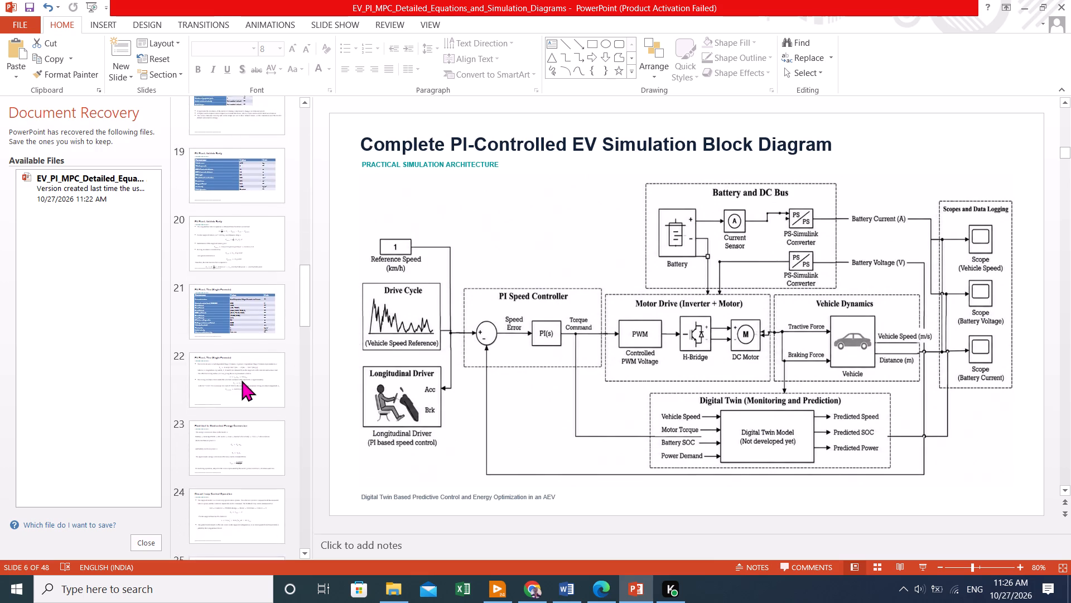
{"action": "scroll", "coordinate": [242, 380], "scroll_direction": "down", "scroll_amount": 4}
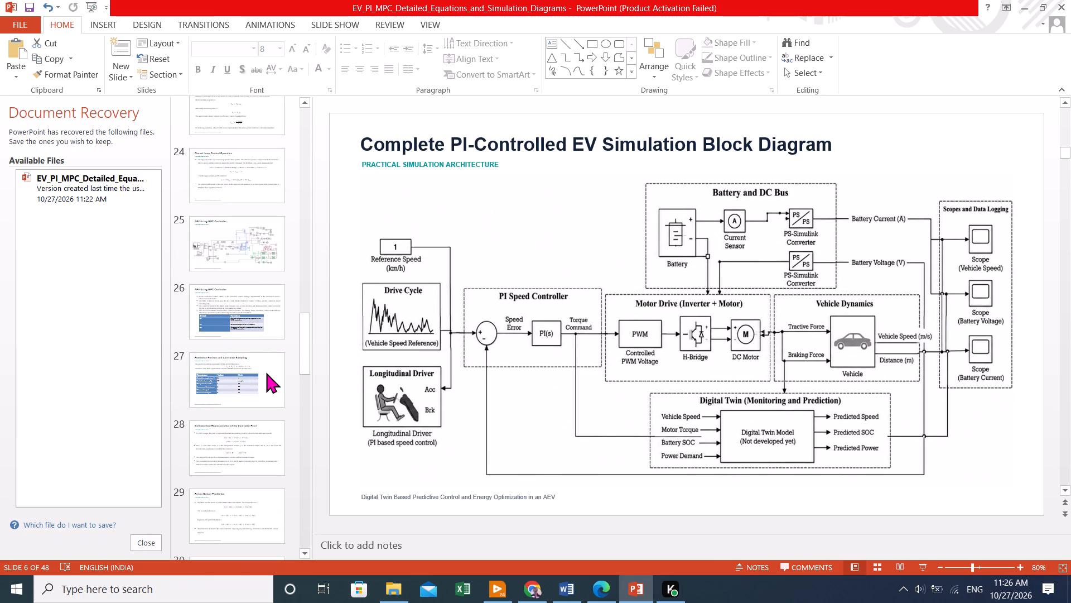
{"action": "scroll", "coordinate": [241, 405], "scroll_direction": "down", "scroll_amount": 6}
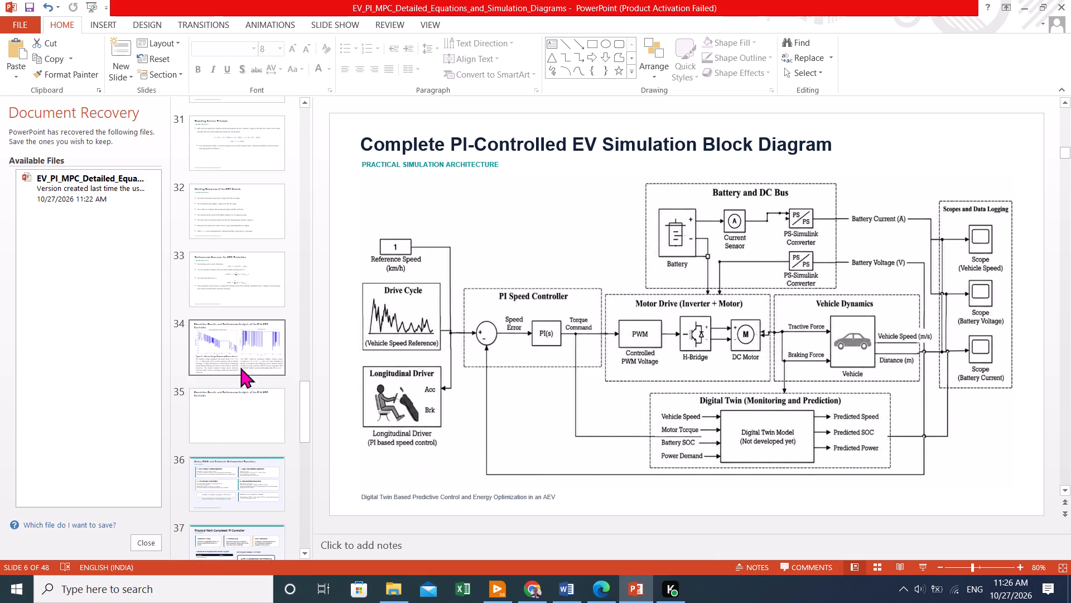
Switch to the Word report, find the Fig. 6.1 Simulink model caption in section 6.2, and paste the copied Figure 7.1 caption over it.
{"action": "left_click", "coordinate": [538, 580]}
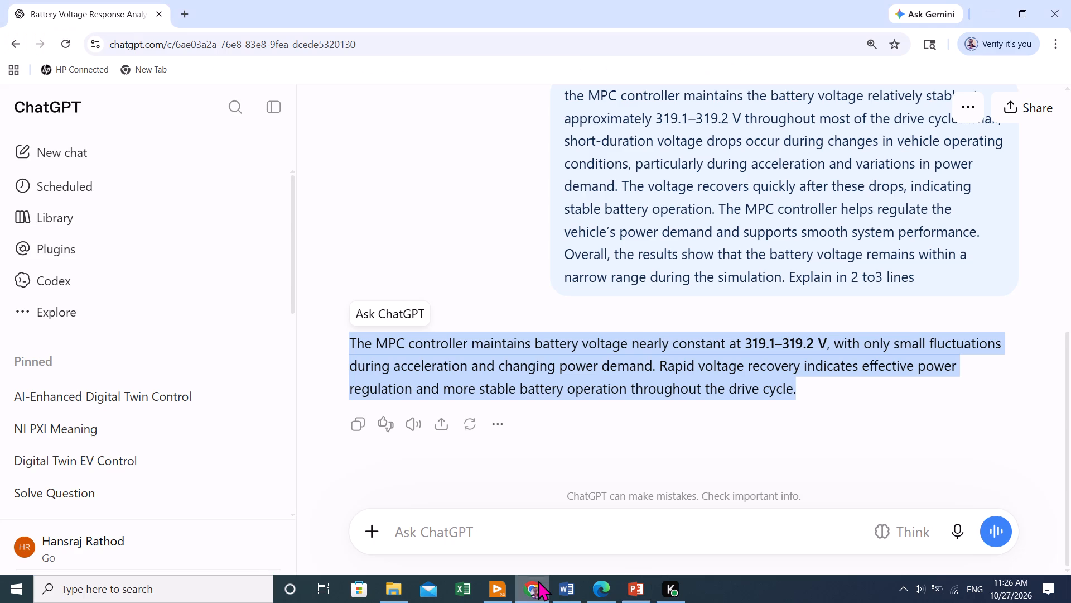
{"action": "left_click", "coordinate": [574, 583]}
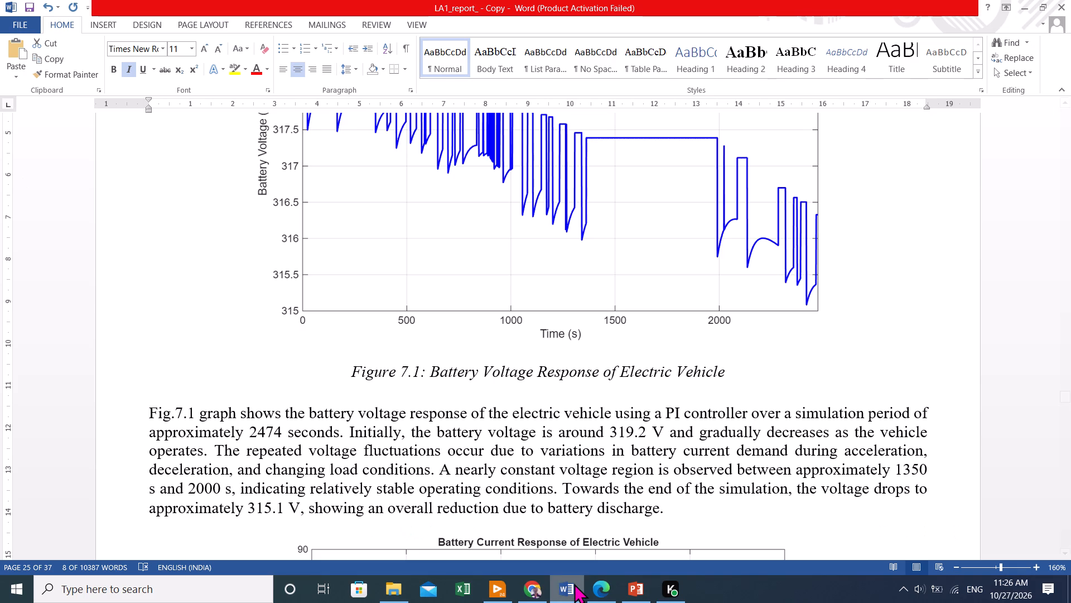
{"action": "left_click", "coordinate": [627, 585]}
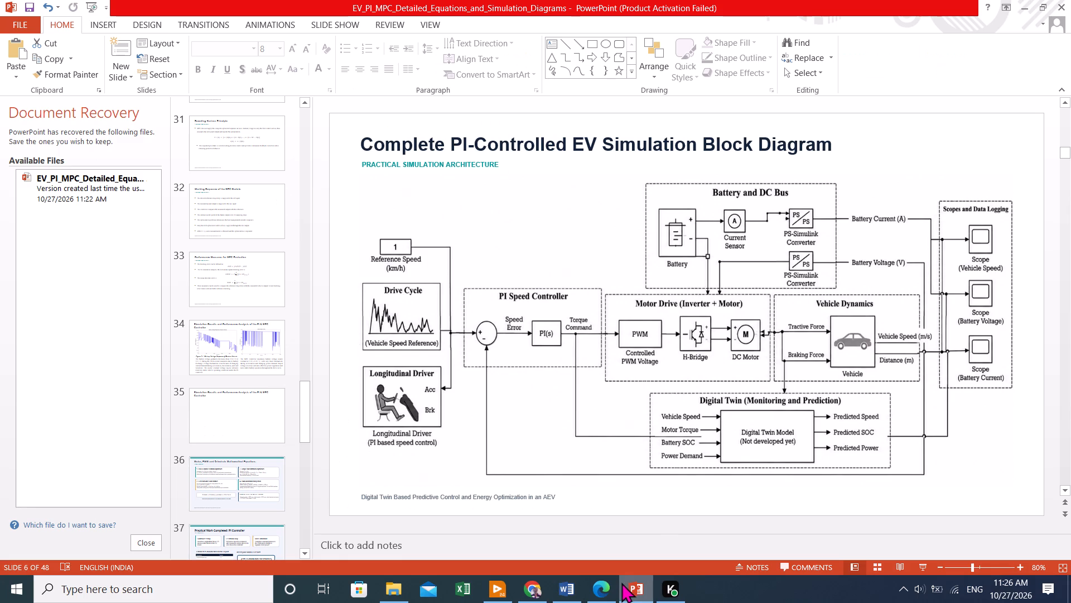
{"action": "left_click", "coordinate": [554, 584]}
{"action": "scroll", "coordinate": [575, 497], "scroll_direction": "up", "scroll_amount": 8}
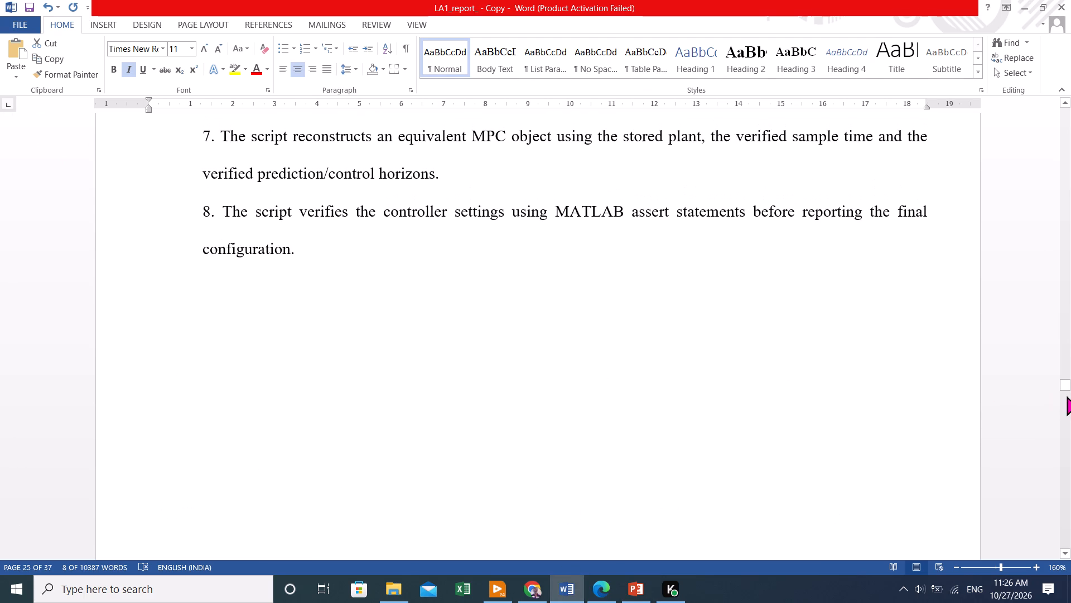
{"action": "left_click_drag", "start_coordinate": [1067, 390], "coordinate": [1070, 234]}
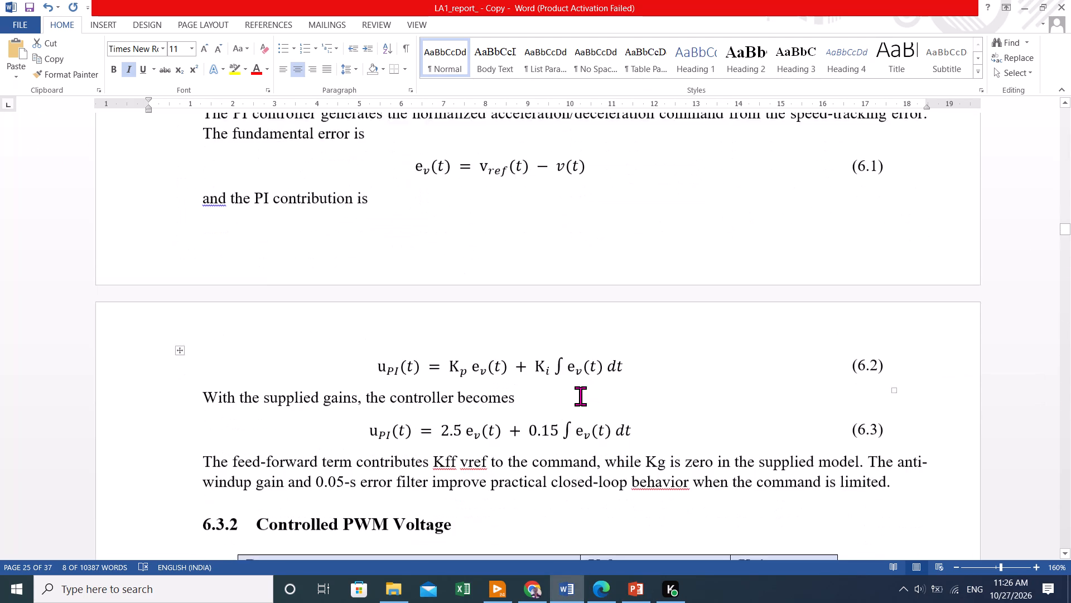
{"action": "scroll", "coordinate": [562, 428], "scroll_direction": "up", "scroll_amount": 9}
{"action": "scroll", "coordinate": [558, 446], "scroll_direction": "down", "scroll_amount": 3}
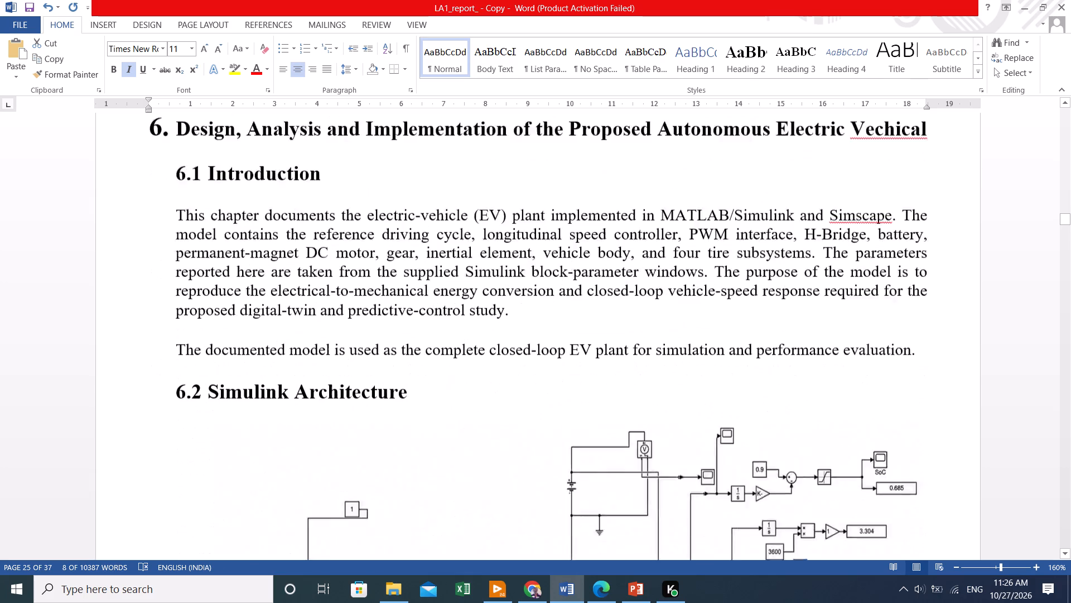
{"action": "scroll", "coordinate": [557, 448], "scroll_direction": "up", "scroll_amount": 5}
{"action": "scroll", "coordinate": [554, 454], "scroll_direction": "down", "scroll_amount": 7}
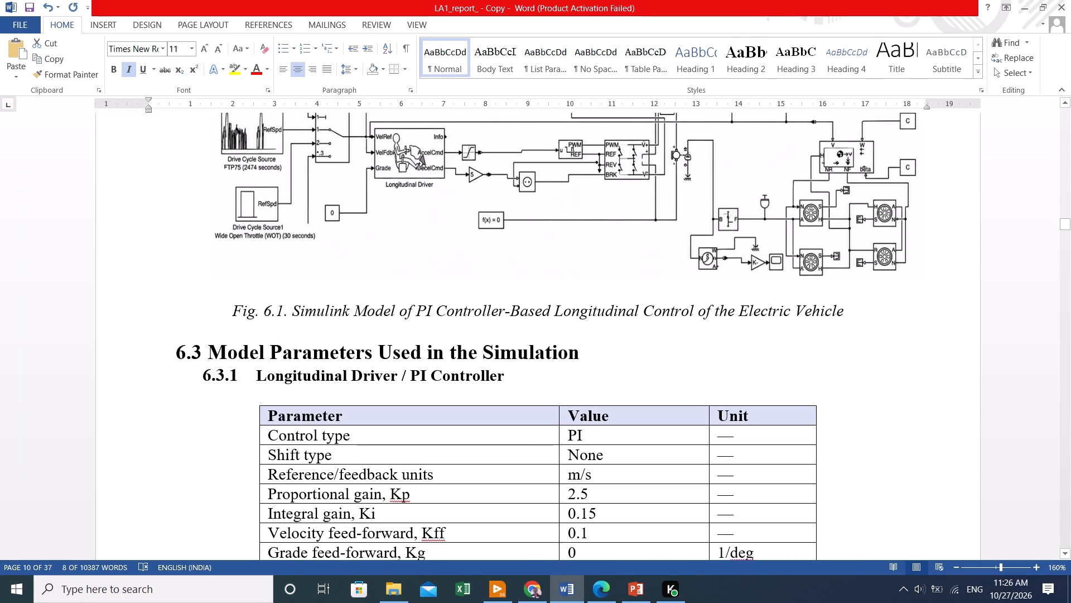
{"action": "left_click_drag", "start_coordinate": [236, 310], "coordinate": [848, 310]}
{"action": "key", "text": "ctrl+v"}
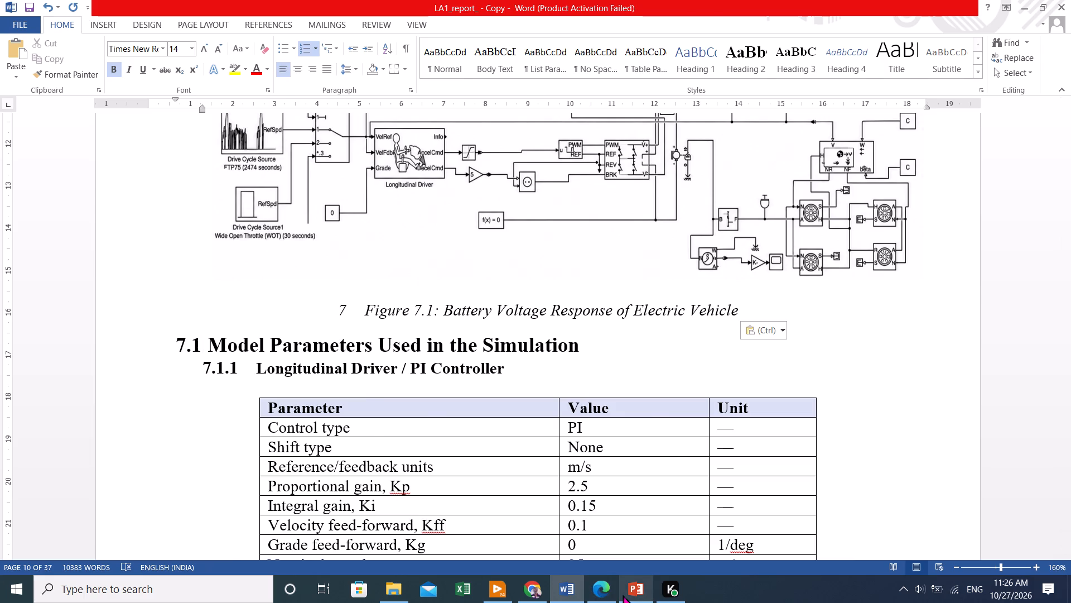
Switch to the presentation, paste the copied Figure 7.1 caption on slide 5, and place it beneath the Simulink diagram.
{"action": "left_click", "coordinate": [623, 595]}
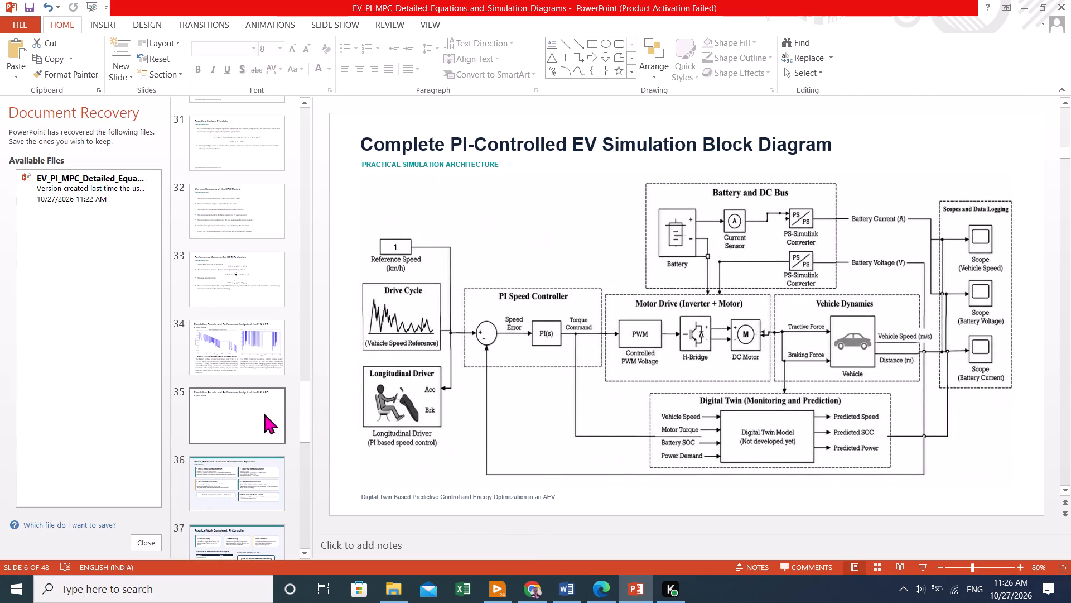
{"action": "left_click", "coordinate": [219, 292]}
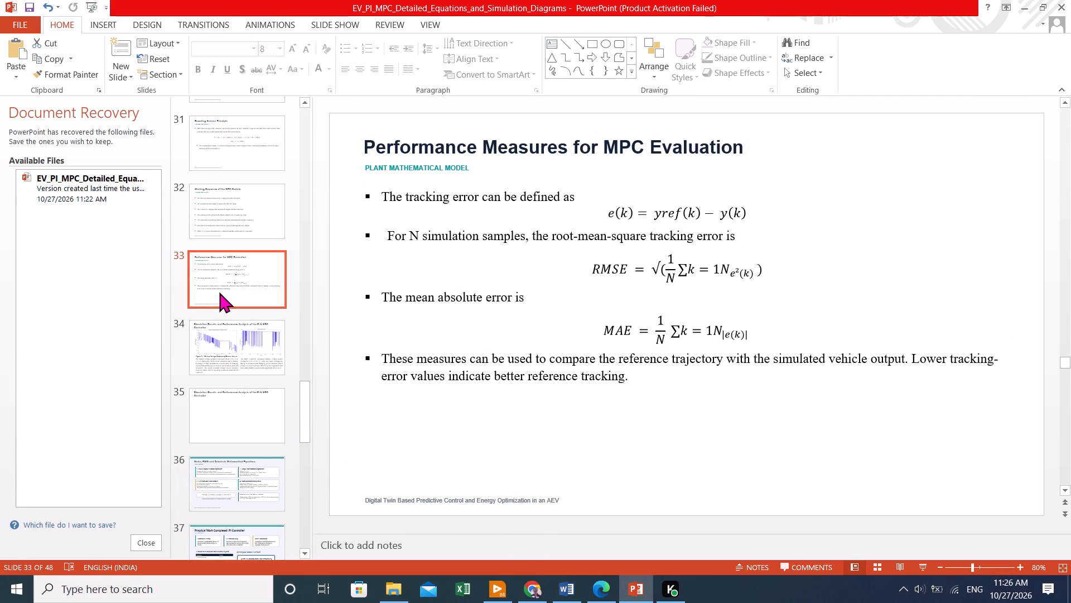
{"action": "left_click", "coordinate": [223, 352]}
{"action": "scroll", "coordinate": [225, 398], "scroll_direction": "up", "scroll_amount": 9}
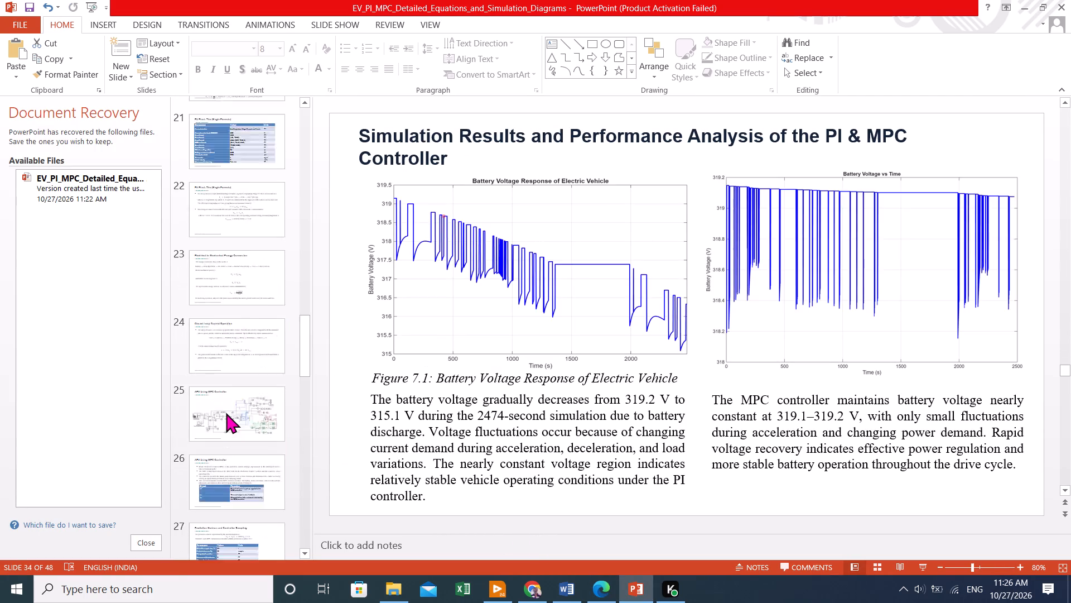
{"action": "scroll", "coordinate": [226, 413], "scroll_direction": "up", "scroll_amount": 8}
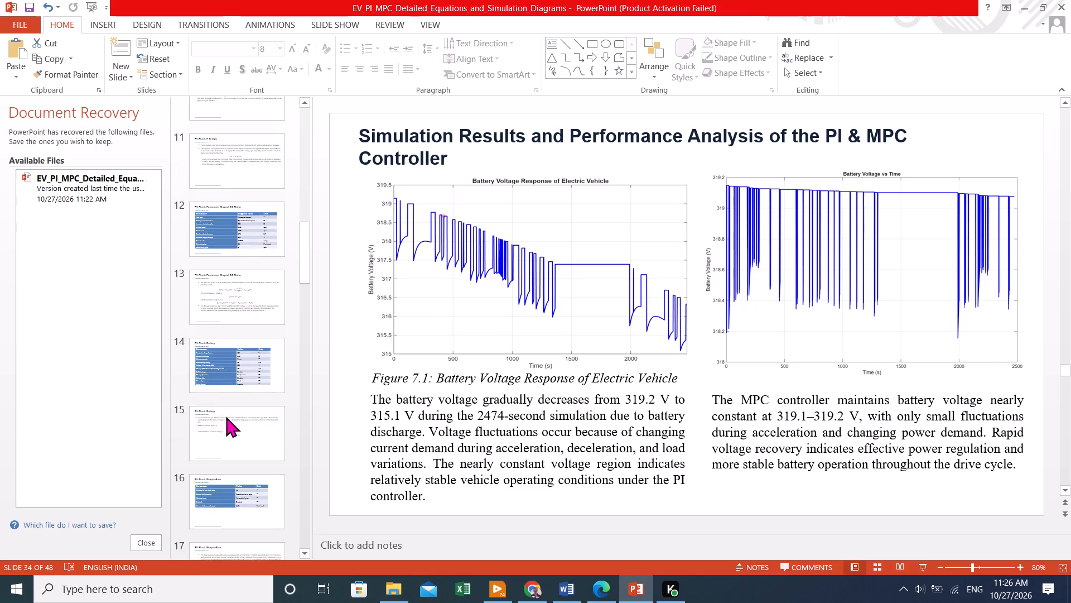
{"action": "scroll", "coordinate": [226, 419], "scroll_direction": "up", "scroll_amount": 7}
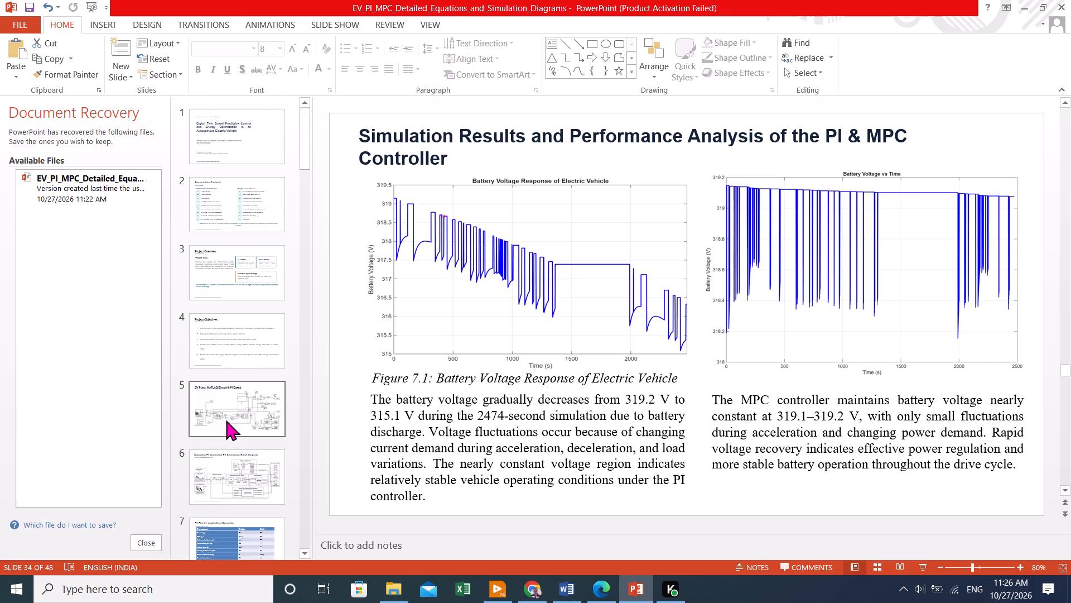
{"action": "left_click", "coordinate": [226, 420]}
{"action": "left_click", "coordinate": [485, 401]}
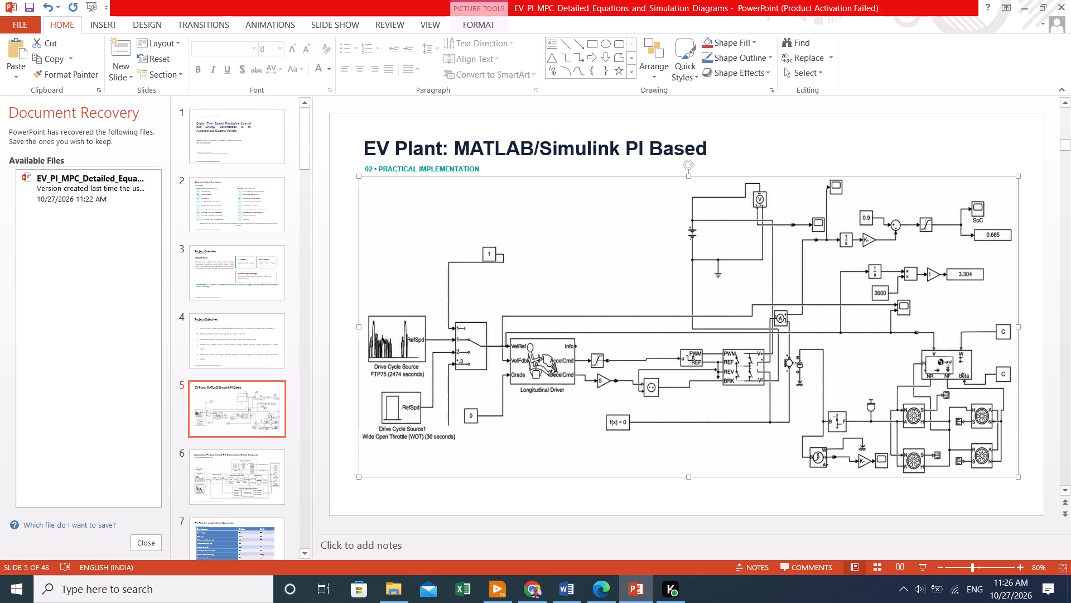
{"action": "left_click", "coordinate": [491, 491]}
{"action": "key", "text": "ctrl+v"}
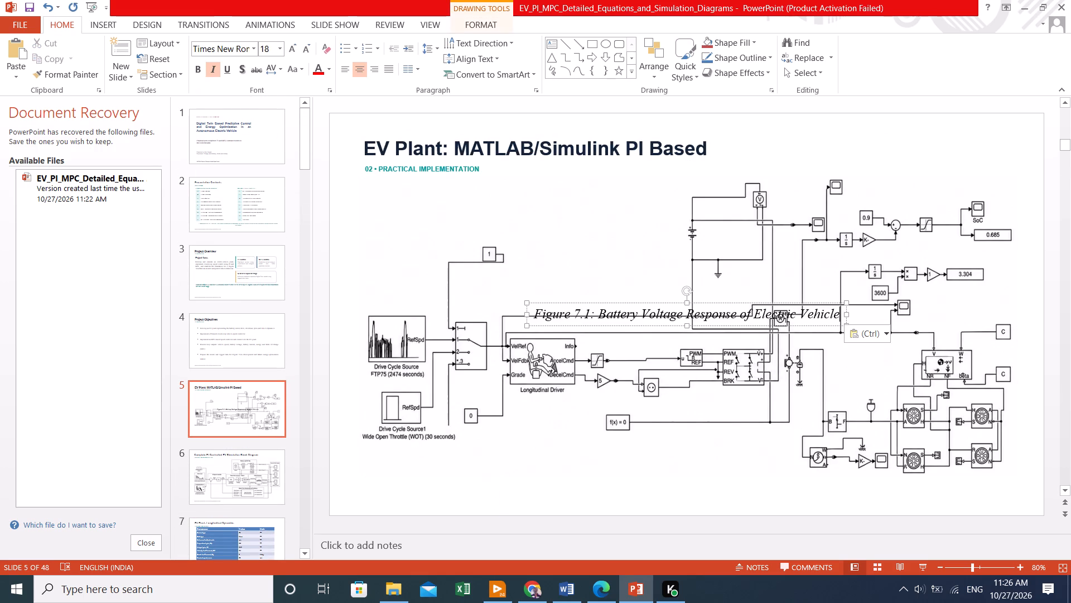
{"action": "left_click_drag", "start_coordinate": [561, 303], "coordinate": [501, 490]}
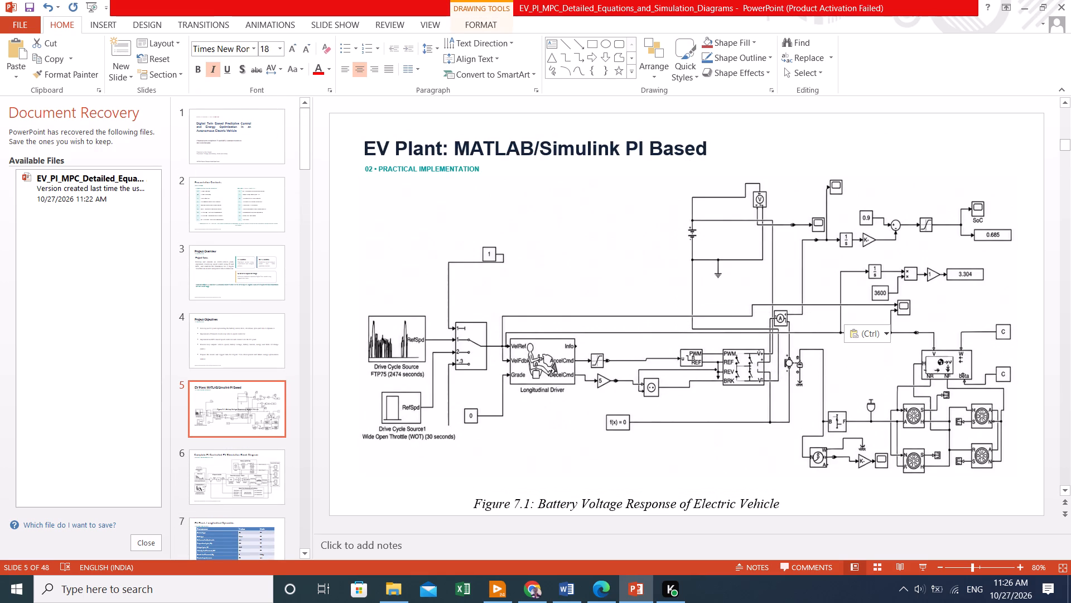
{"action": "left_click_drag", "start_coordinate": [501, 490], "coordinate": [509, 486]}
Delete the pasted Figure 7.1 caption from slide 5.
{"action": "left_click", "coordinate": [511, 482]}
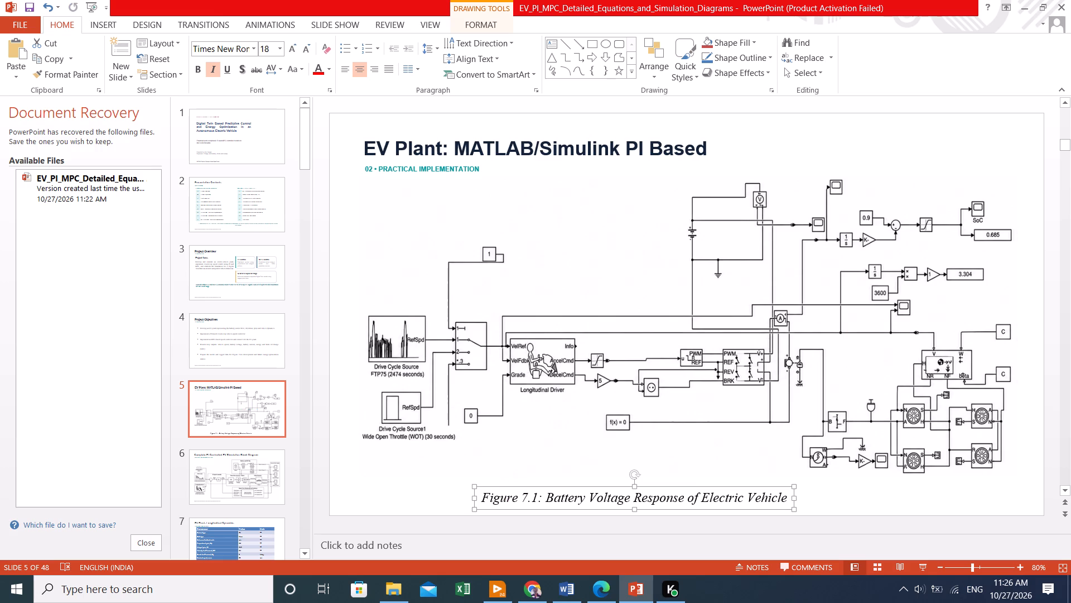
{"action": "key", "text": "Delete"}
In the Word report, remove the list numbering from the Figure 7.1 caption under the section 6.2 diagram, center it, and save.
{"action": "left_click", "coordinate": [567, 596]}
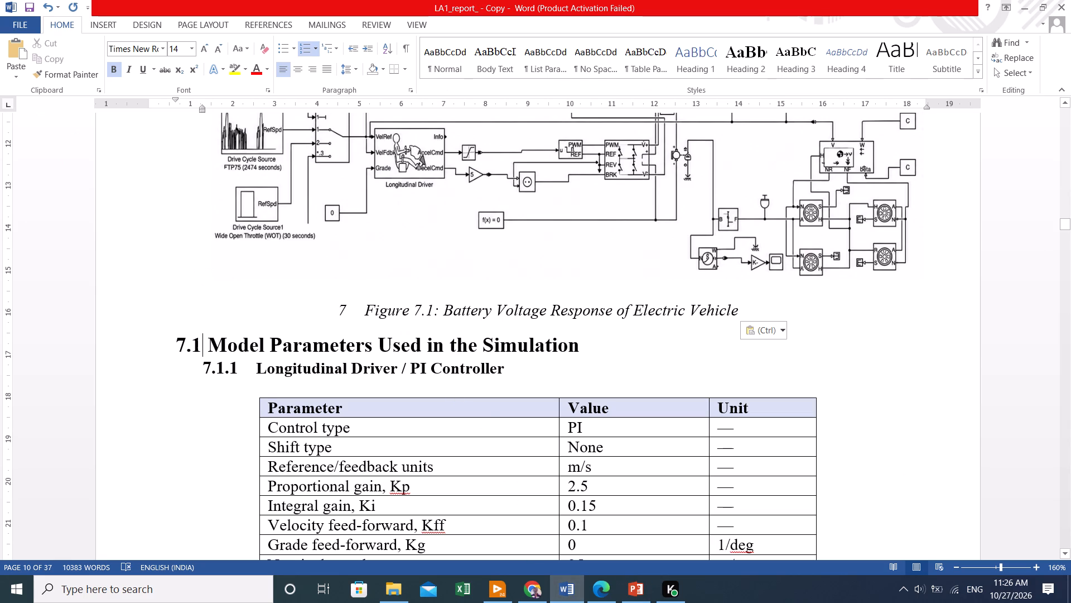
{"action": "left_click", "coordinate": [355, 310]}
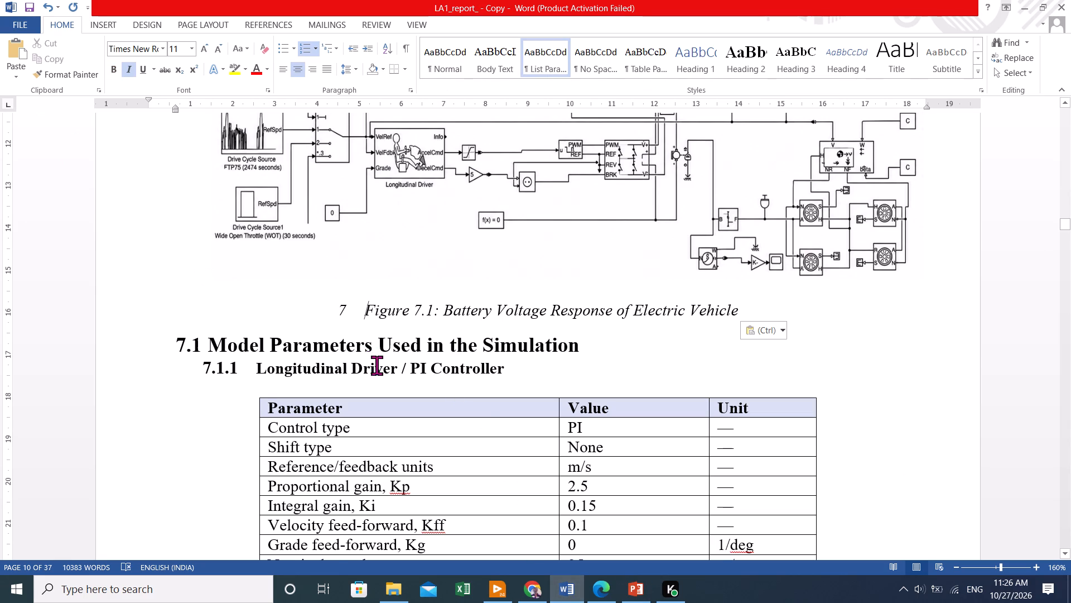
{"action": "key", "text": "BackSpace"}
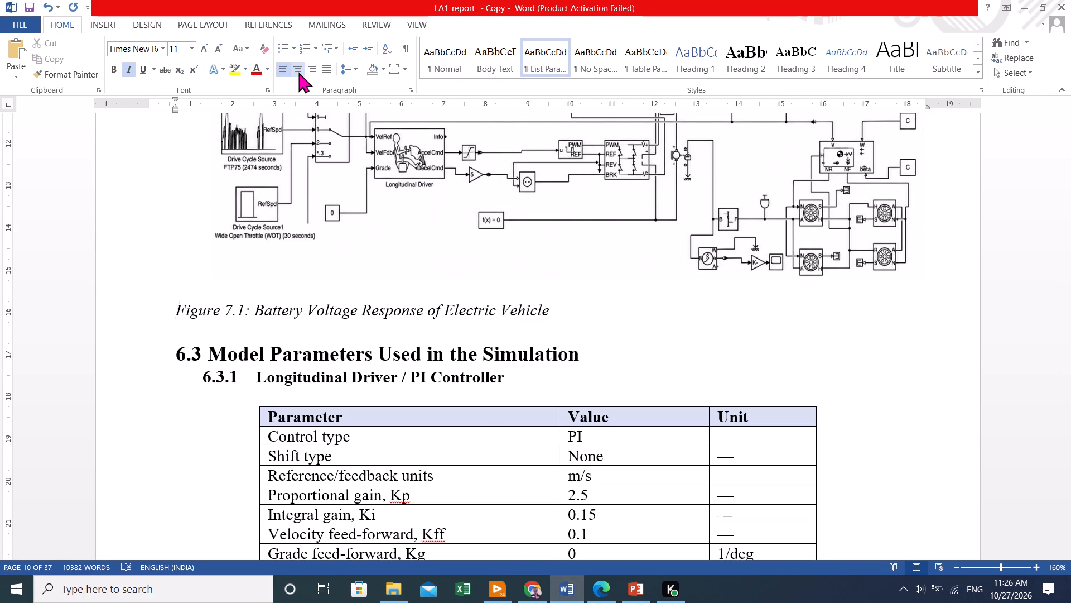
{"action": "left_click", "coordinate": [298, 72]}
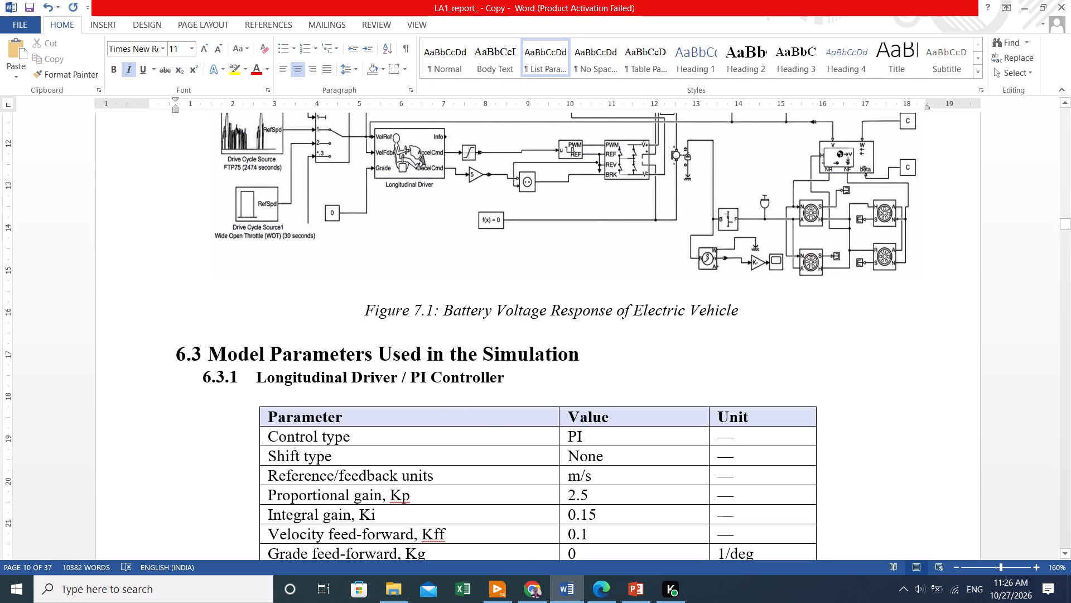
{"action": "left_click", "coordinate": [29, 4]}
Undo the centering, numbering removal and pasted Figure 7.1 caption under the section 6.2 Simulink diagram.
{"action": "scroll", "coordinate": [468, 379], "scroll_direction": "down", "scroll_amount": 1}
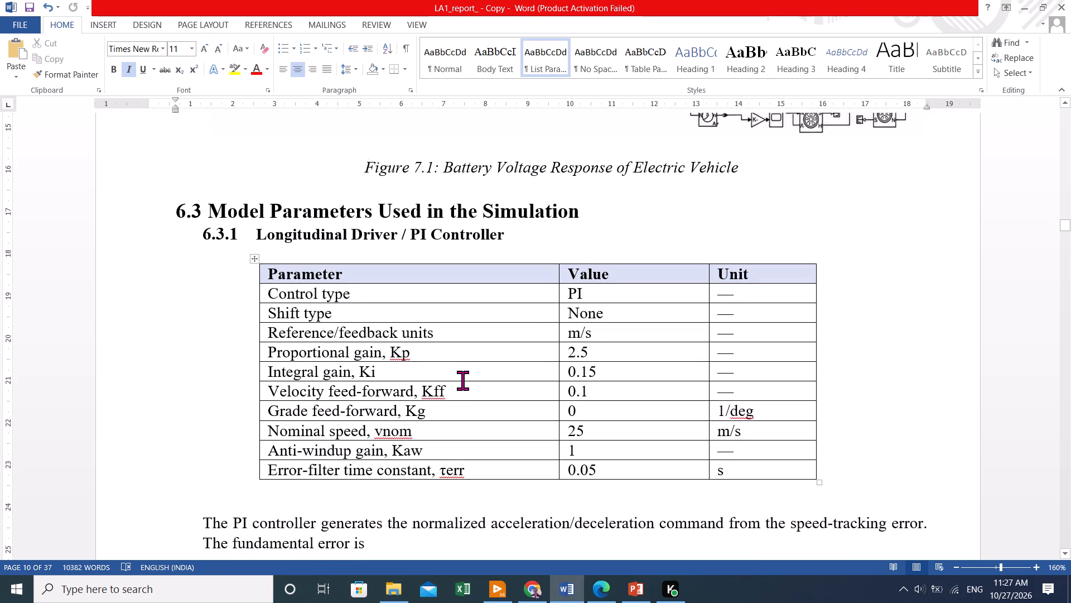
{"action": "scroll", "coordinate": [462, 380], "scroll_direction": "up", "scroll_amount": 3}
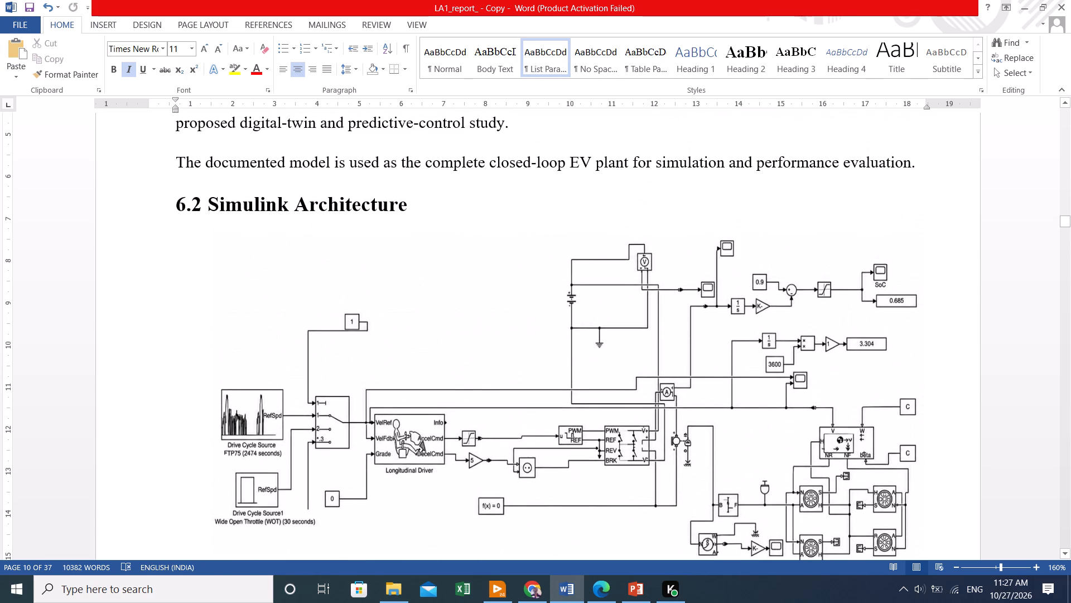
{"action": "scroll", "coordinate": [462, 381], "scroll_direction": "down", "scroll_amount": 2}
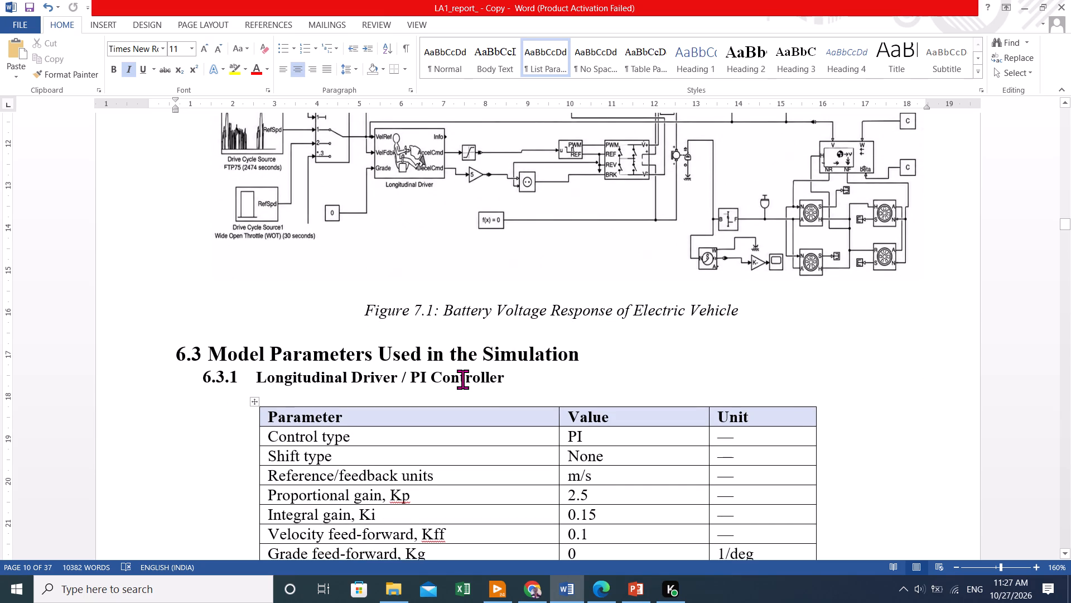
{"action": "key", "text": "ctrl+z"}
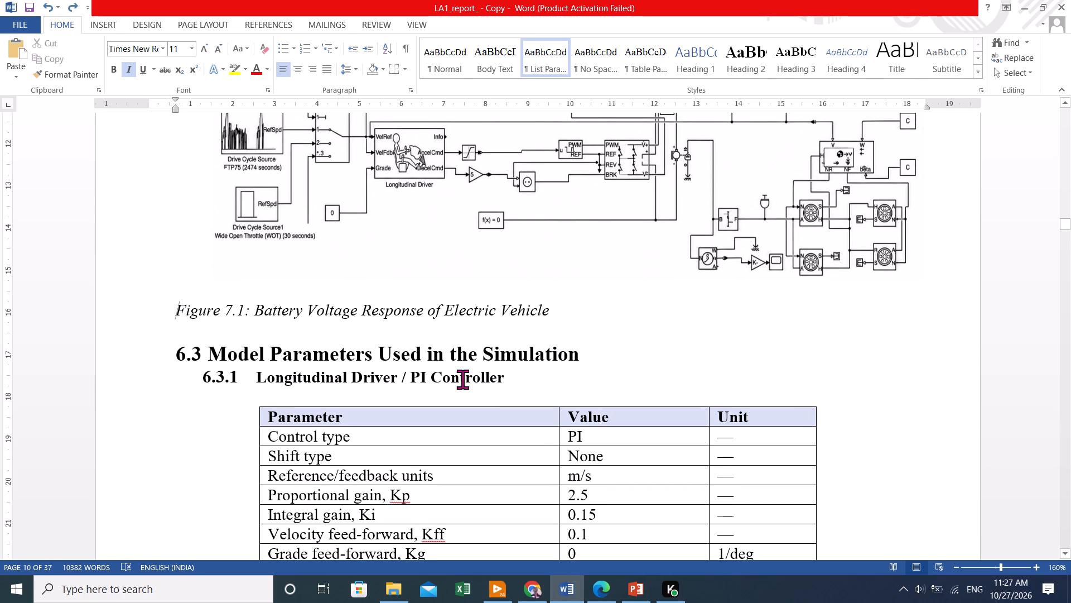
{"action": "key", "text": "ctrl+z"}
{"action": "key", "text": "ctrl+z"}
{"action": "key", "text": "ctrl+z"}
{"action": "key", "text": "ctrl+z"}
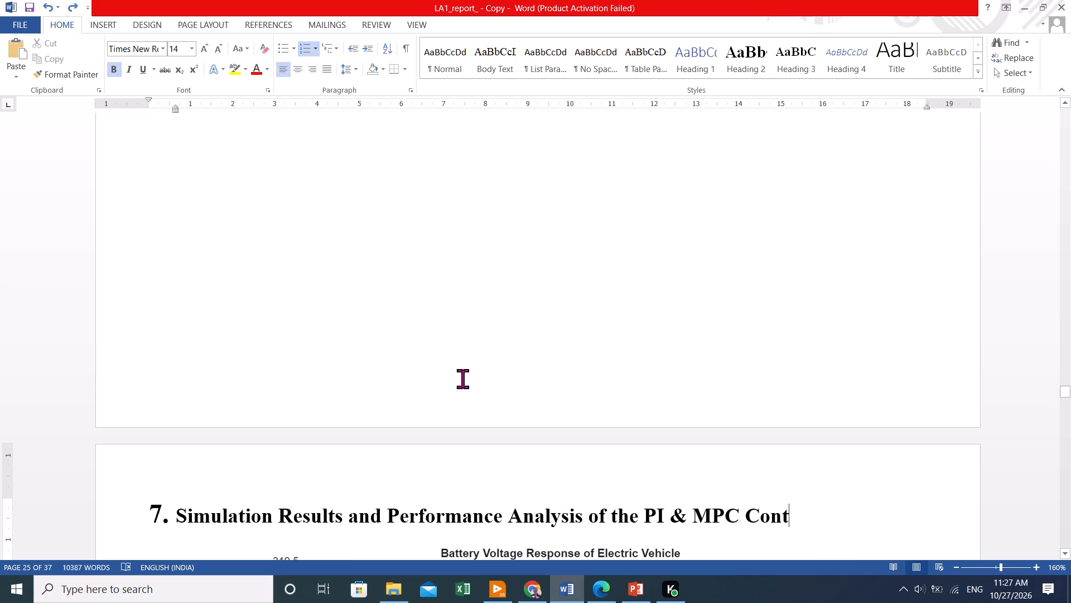
Complete the section 7 heading as "Simulation Results and Performance Analysis of the PI & MPC Controller" and save the report.
{"action": "type", "text": "re"}
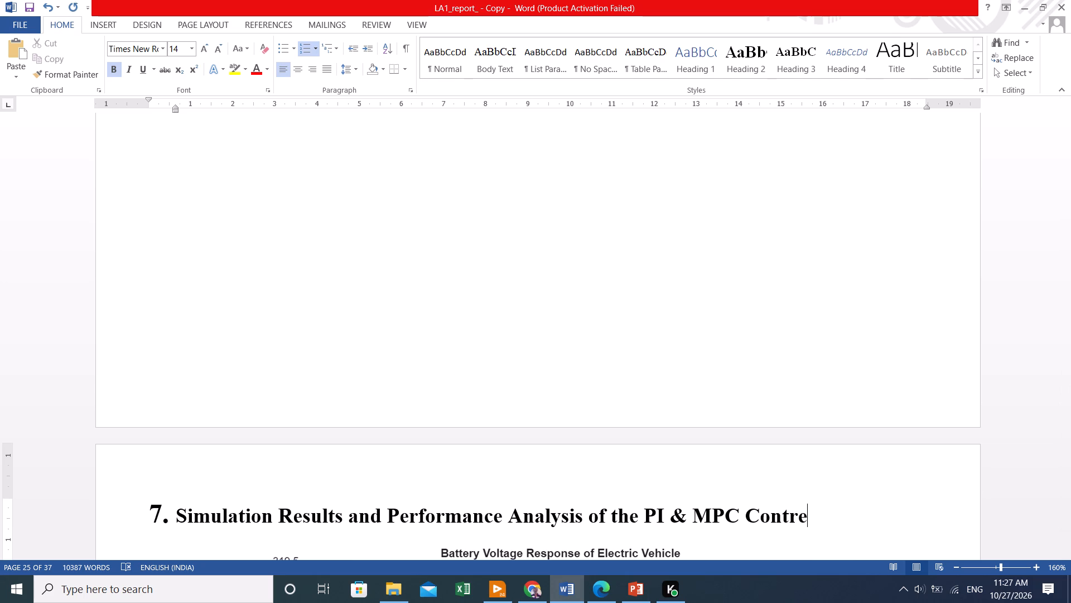
{"action": "key", "text": "BackSpace"}
{"action": "type", "text": "oller"}
{"action": "left_click", "coordinate": [27, 11]}
Look back through the report from section 7 to the section 5 block diagram, checking the figures and their captions.
{"action": "scroll", "coordinate": [208, 300], "scroll_direction": "down", "scroll_amount": 2}
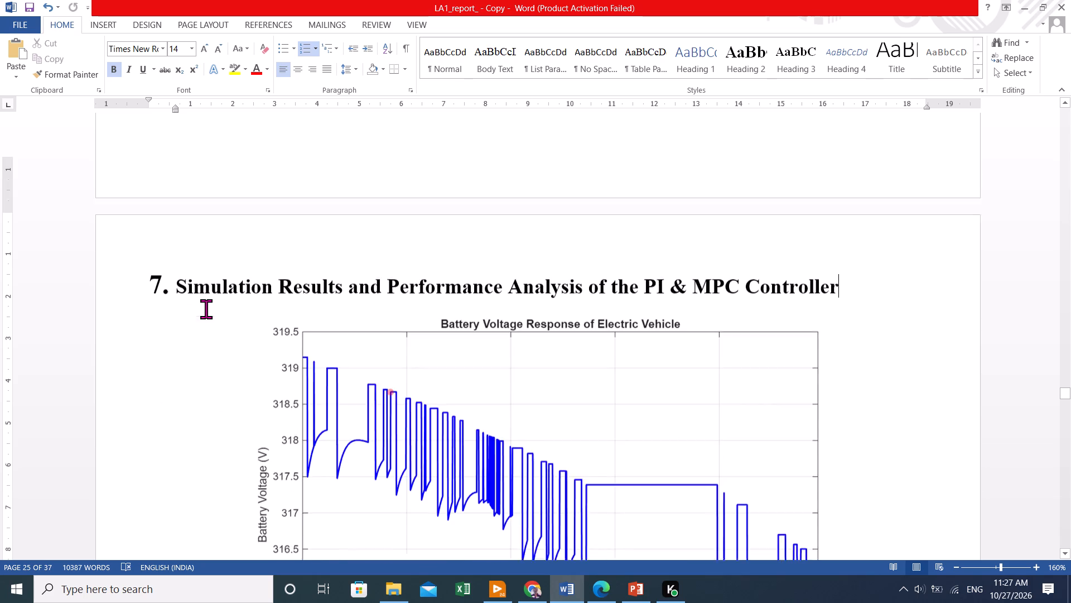
{"action": "scroll", "coordinate": [202, 314], "scroll_direction": "down", "scroll_amount": 2}
{"action": "scroll", "coordinate": [200, 318], "scroll_direction": "up", "scroll_amount": 13}
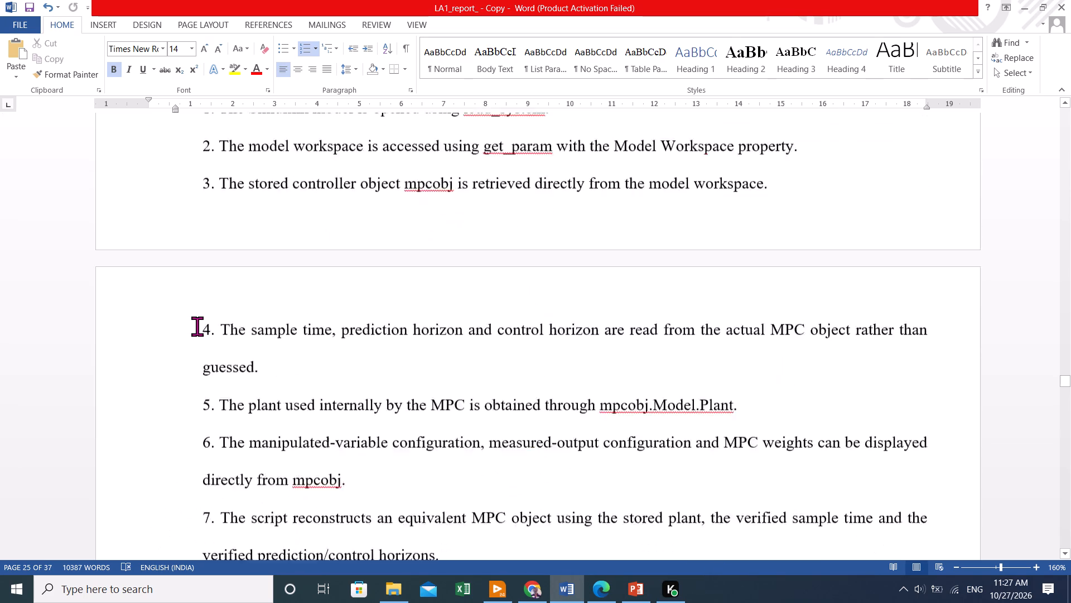
{"action": "scroll", "coordinate": [197, 326], "scroll_direction": "up", "scroll_amount": 20}
{"action": "scroll", "coordinate": [197, 326], "scroll_direction": "up", "scroll_amount": 13}
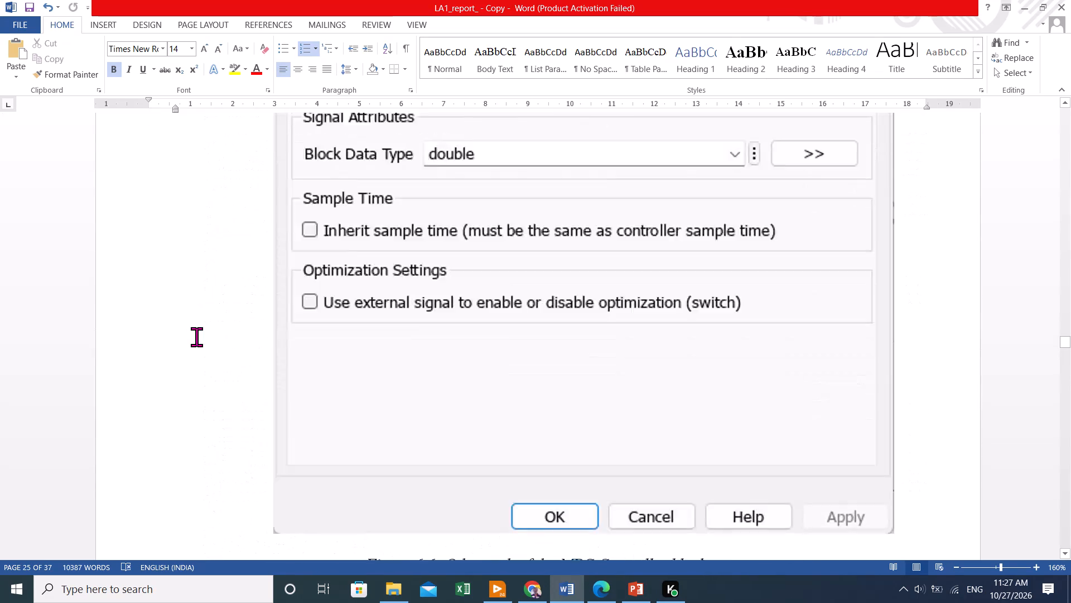
{"action": "scroll", "coordinate": [196, 337], "scroll_direction": "up", "scroll_amount": 20}
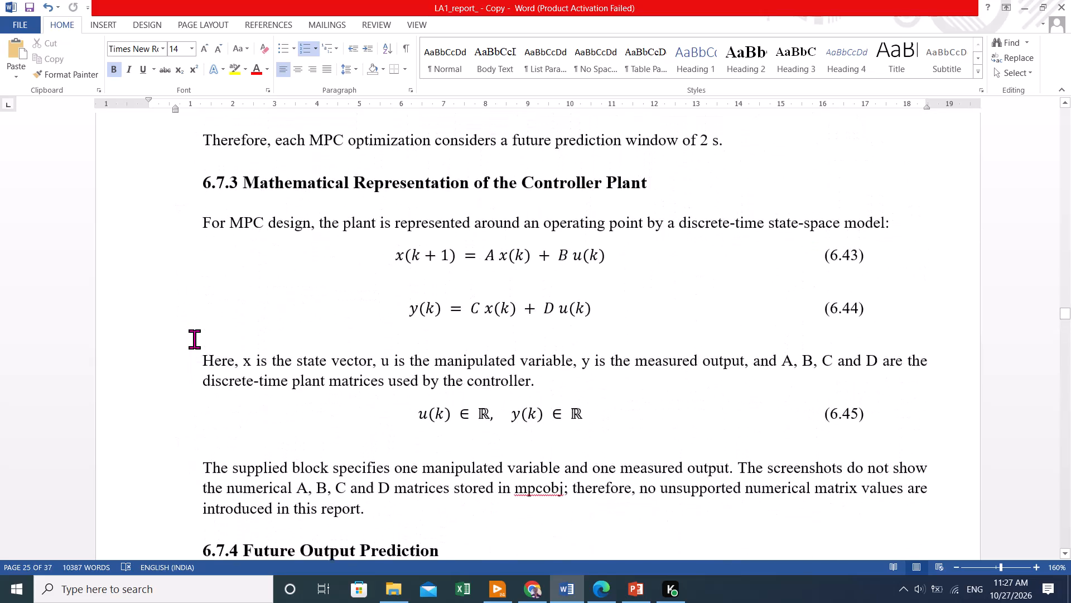
{"action": "scroll", "coordinate": [194, 339], "scroll_direction": "up", "scroll_amount": 19}
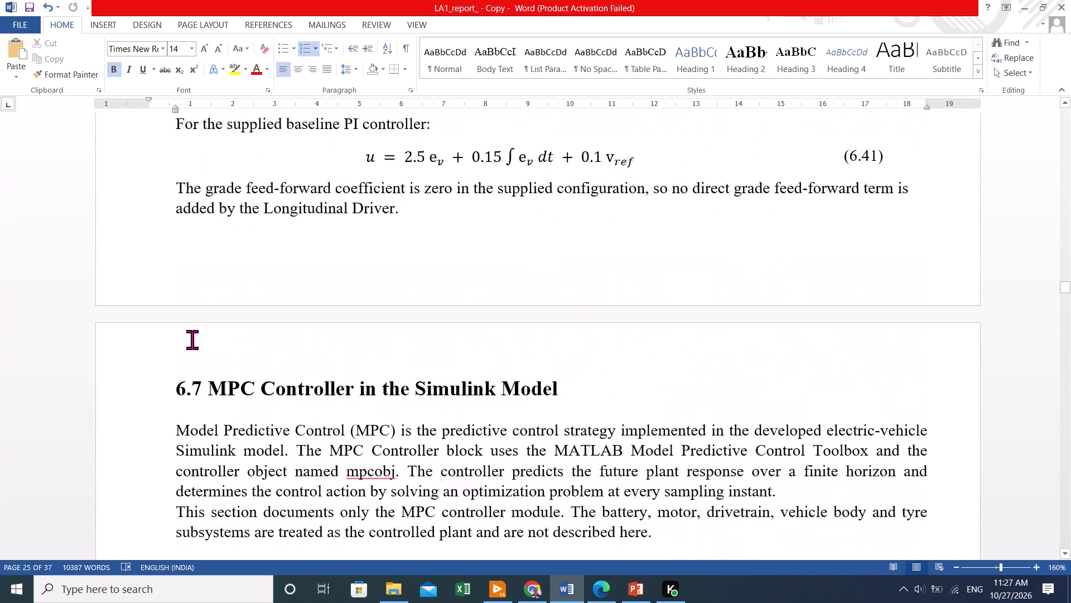
{"action": "scroll", "coordinate": [192, 339], "scroll_direction": "up", "scroll_amount": 14}
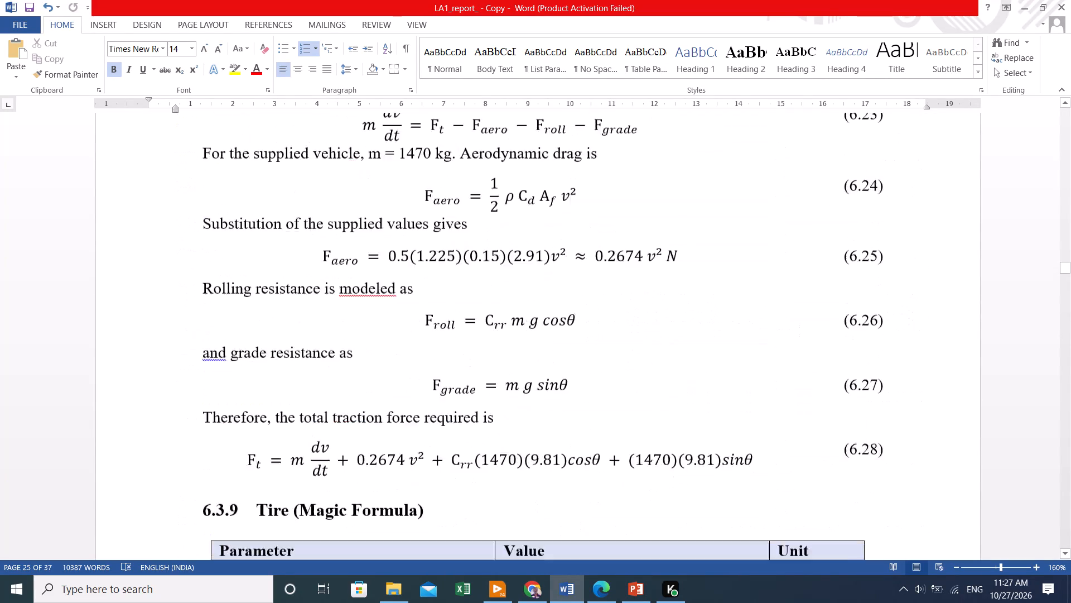
{"action": "scroll", "coordinate": [192, 339], "scroll_direction": "up", "scroll_amount": 10}
{"action": "scroll", "coordinate": [192, 339], "scroll_direction": "up", "scroll_amount": 20}
{"action": "scroll", "coordinate": [192, 339], "scroll_direction": "up", "scroll_amount": 4}
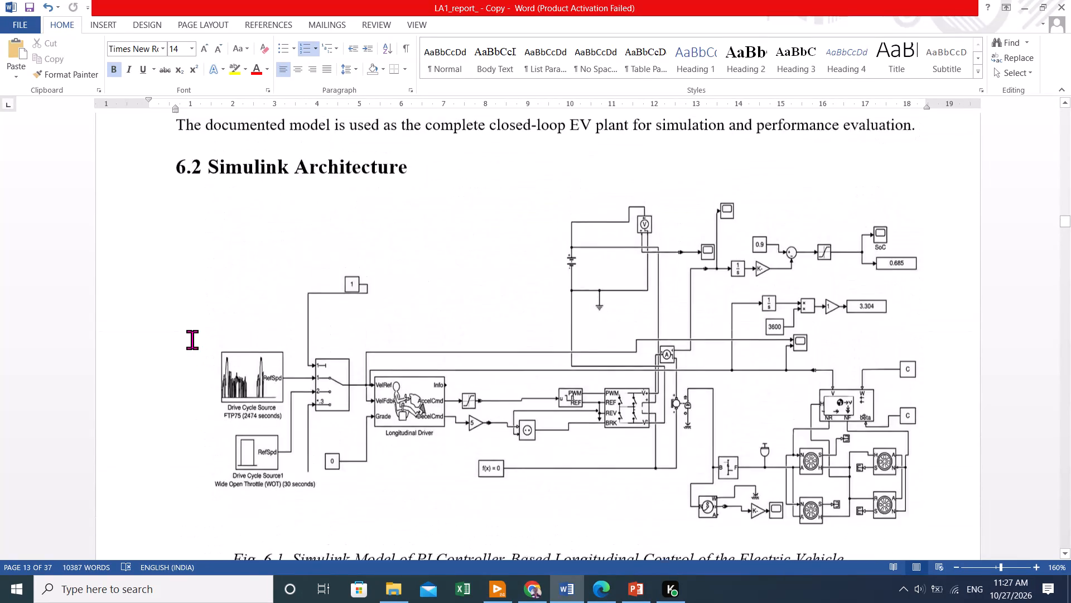
{"action": "scroll", "coordinate": [192, 339], "scroll_direction": "up", "scroll_amount": 12}
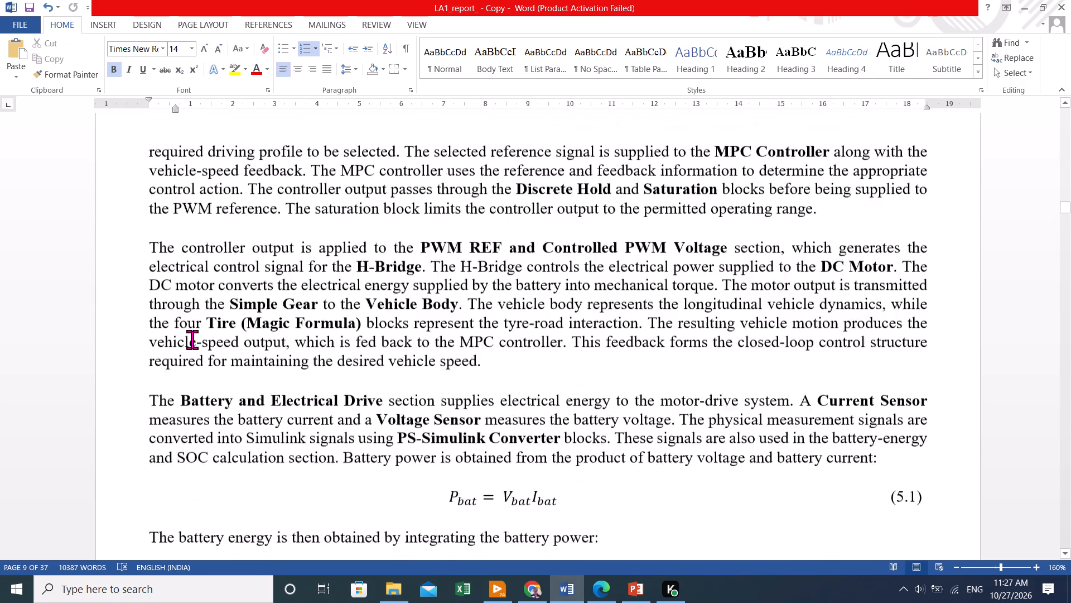
{"action": "scroll", "coordinate": [191, 339], "scroll_direction": "up", "scroll_amount": 3}
{"action": "scroll", "coordinate": [189, 341], "scroll_direction": "down", "scroll_amount": 5}
{"action": "scroll", "coordinate": [188, 341], "scroll_direction": "up", "scroll_amount": 4}
{"action": "scroll", "coordinate": [185, 342], "scroll_direction": "down", "scroll_amount": 5}
{"action": "scroll", "coordinate": [184, 342], "scroll_direction": "up", "scroll_amount": 4}
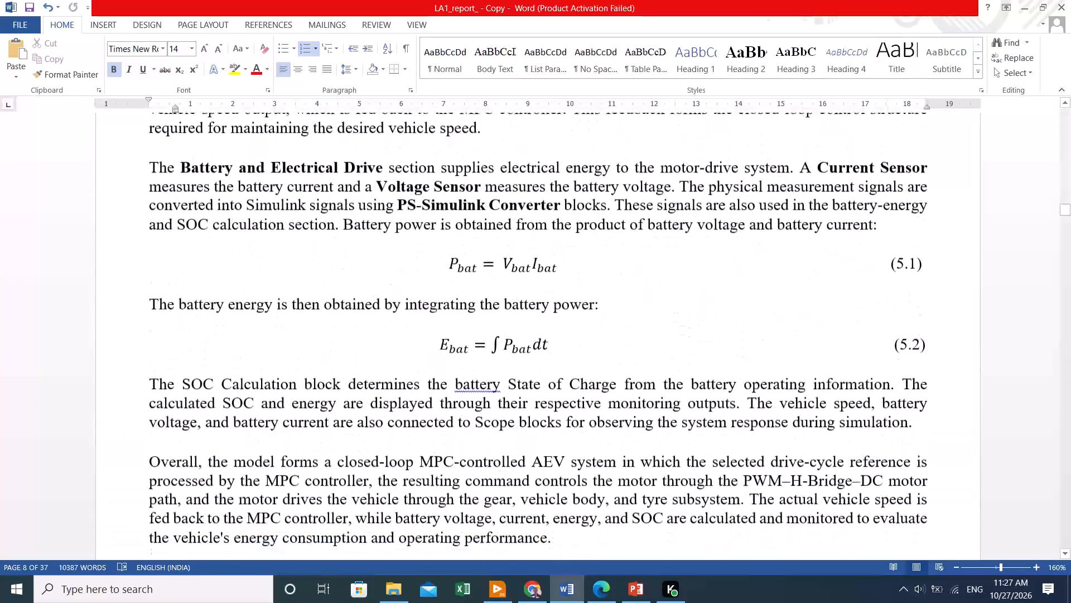
{"action": "scroll", "coordinate": [184, 342], "scroll_direction": "up", "scroll_amount": 9}
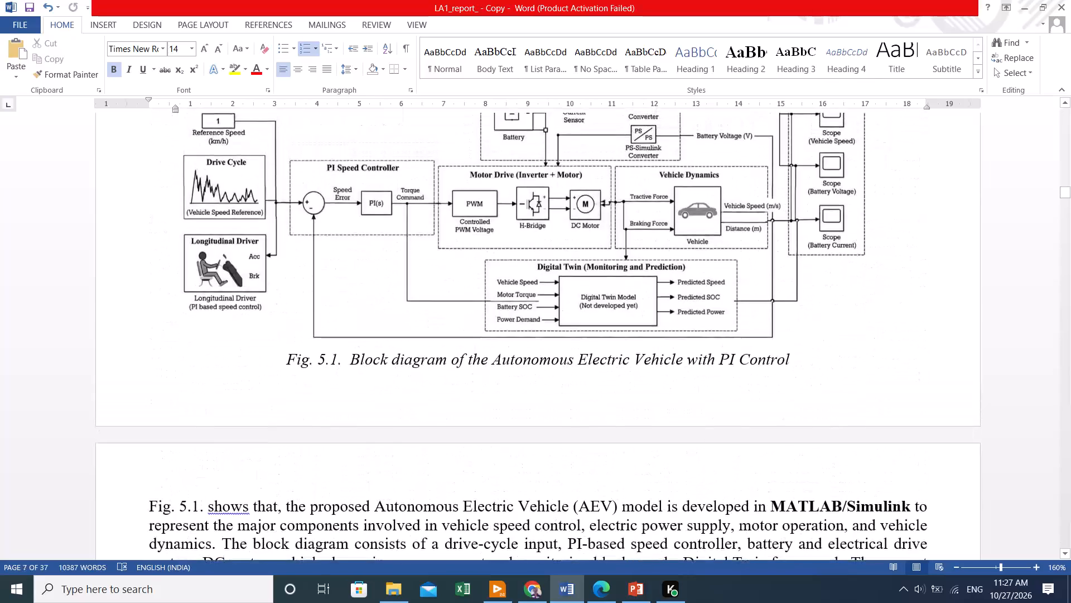
{"action": "scroll", "coordinate": [184, 342], "scroll_direction": "up", "scroll_amount": 2}
Copy the Fig. 6.1 caption beneath the section 6.2 Simulink diagram in the Word report.
{"action": "scroll", "coordinate": [184, 342], "scroll_direction": "down", "scroll_amount": 4}
{"action": "scroll", "coordinate": [184, 342], "scroll_direction": "down", "scroll_amount": 18}
{"action": "scroll", "coordinate": [179, 344], "scroll_direction": "down", "scroll_amount": 5}
{"action": "scroll", "coordinate": [178, 344], "scroll_direction": "up", "scroll_amount": 3}
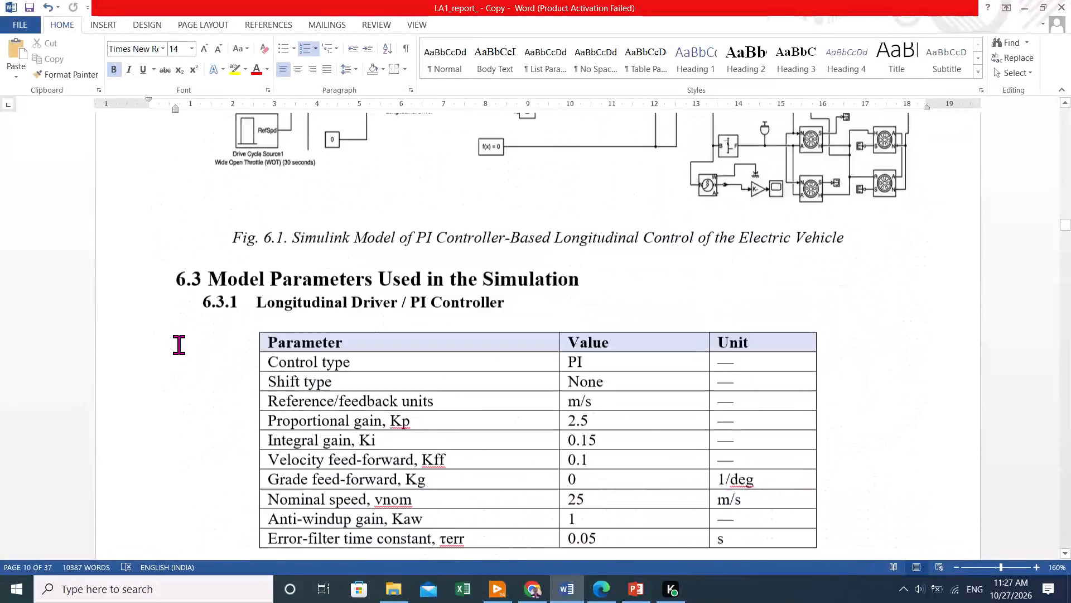
{"action": "scroll", "coordinate": [178, 344], "scroll_direction": "down", "scroll_amount": 2}
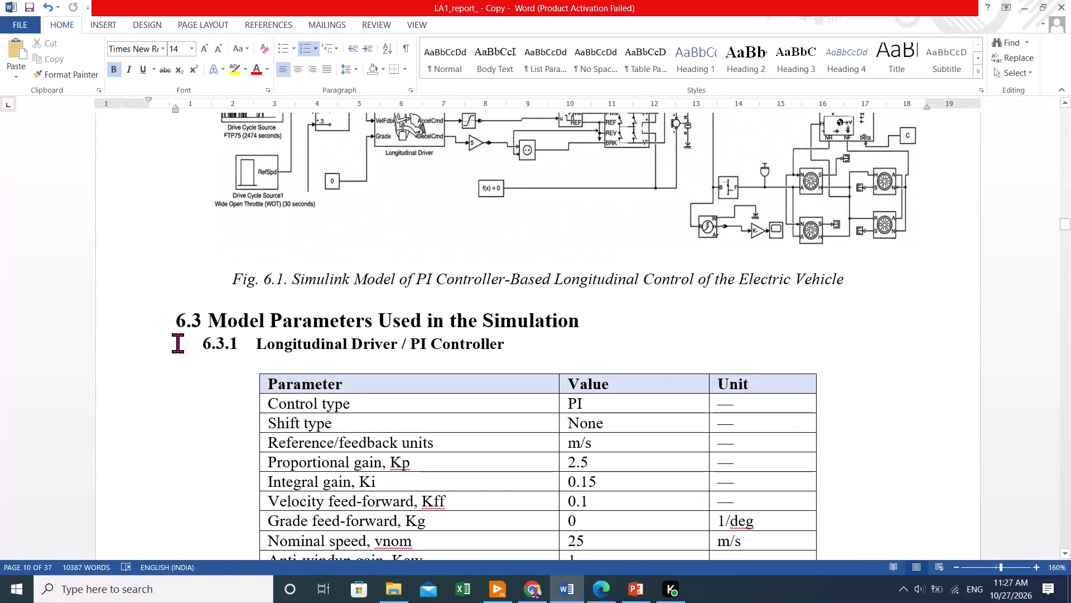
{"action": "scroll", "coordinate": [177, 343], "scroll_direction": "up", "scroll_amount": 2}
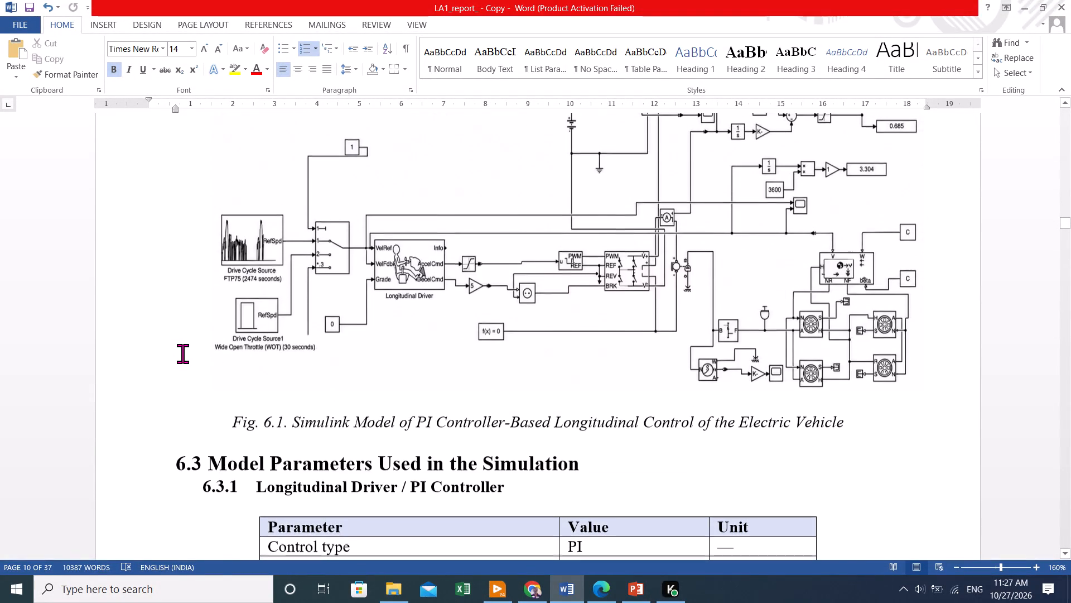
{"action": "scroll", "coordinate": [181, 349], "scroll_direction": "down", "scroll_amount": 1}
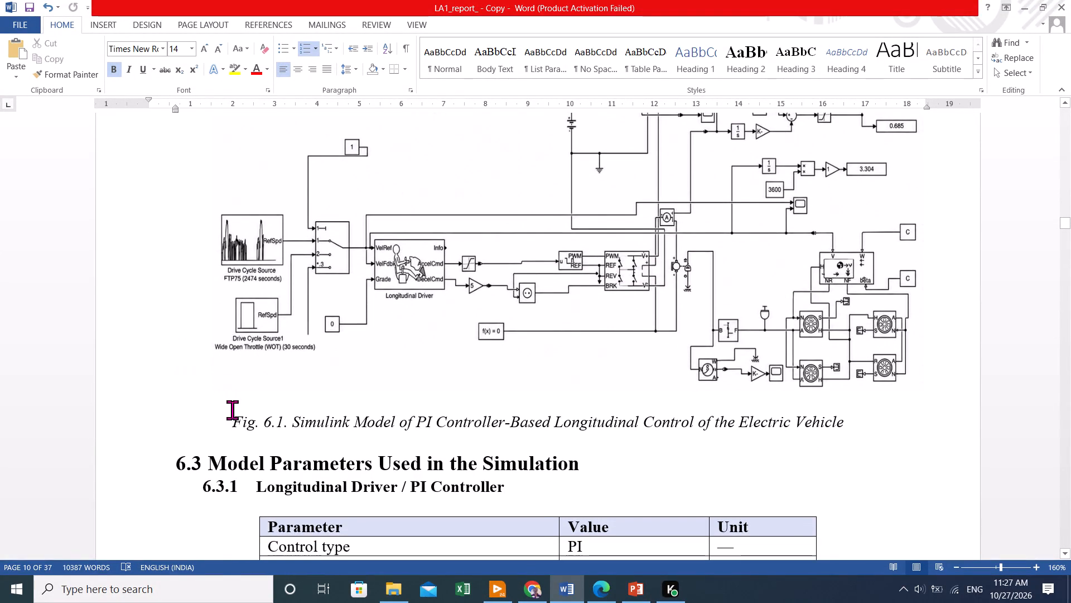
{"action": "left_click_drag", "start_coordinate": [234, 422], "coordinate": [779, 458]}
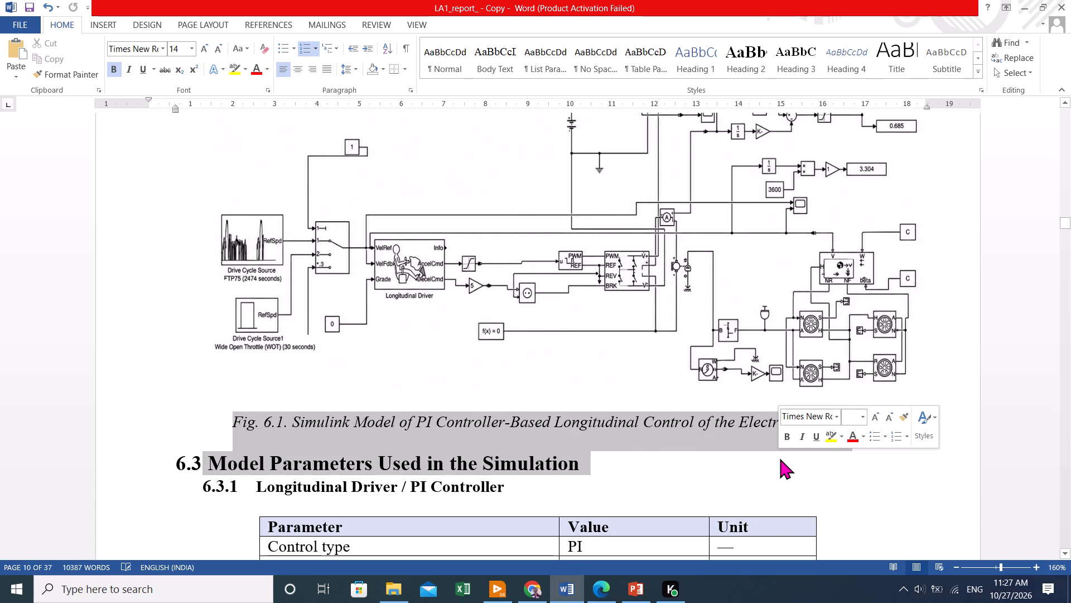
{"action": "key", "text": "ctrl+c"}
{"action": "left_click", "coordinate": [672, 473]}
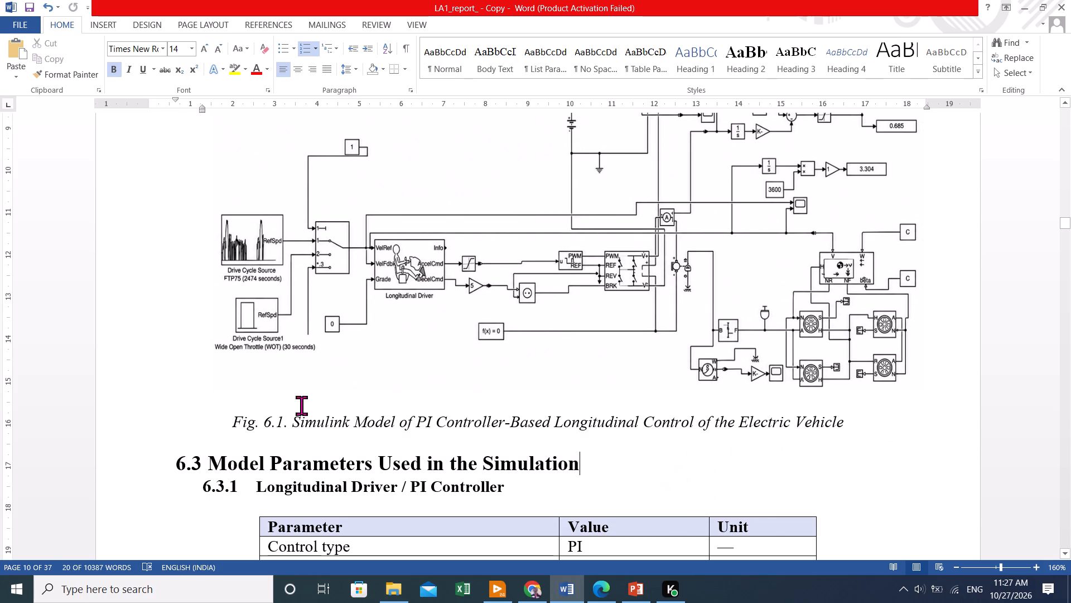
{"action": "left_click_drag", "start_coordinate": [220, 424], "coordinate": [882, 441]}
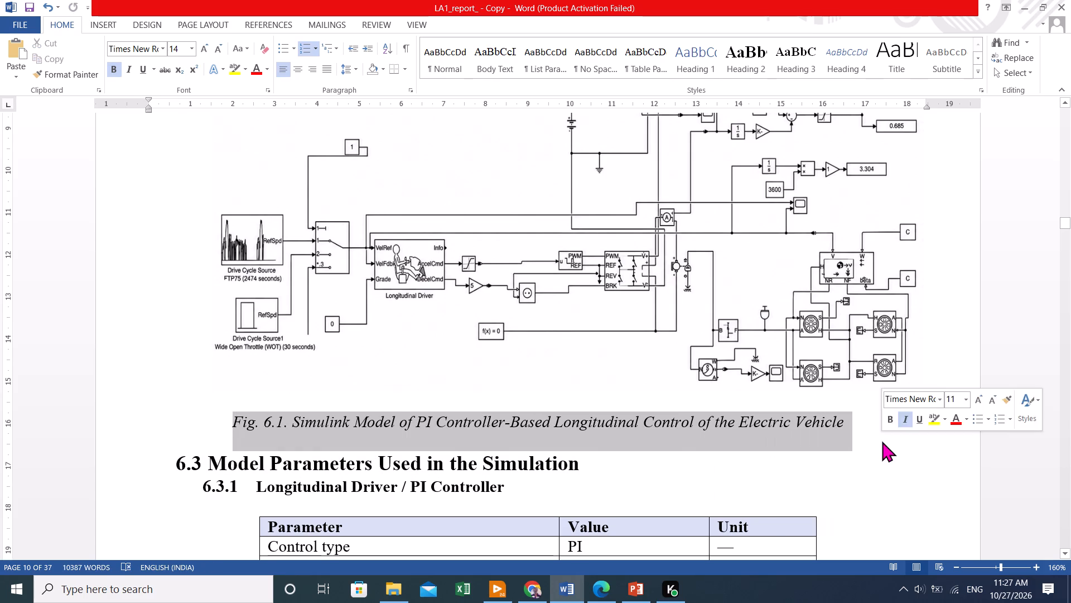
{"action": "key", "text": "ctrl+c"}
Switch to PowerPoint and paste the Fig. 6.1 caption beneath the Simulink diagram on the EV Plant: MATLAB/Simulink PI Based slide.
{"action": "left_click", "coordinate": [638, 597]}
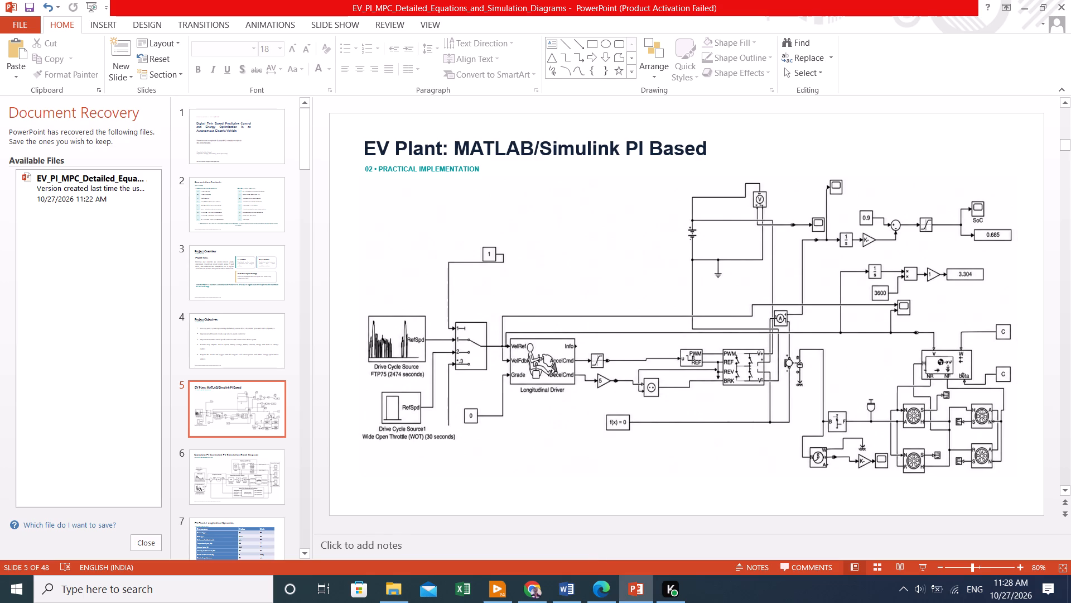
{"action": "left_click", "coordinate": [519, 492]}
{"action": "key", "text": "ctrl+v"}
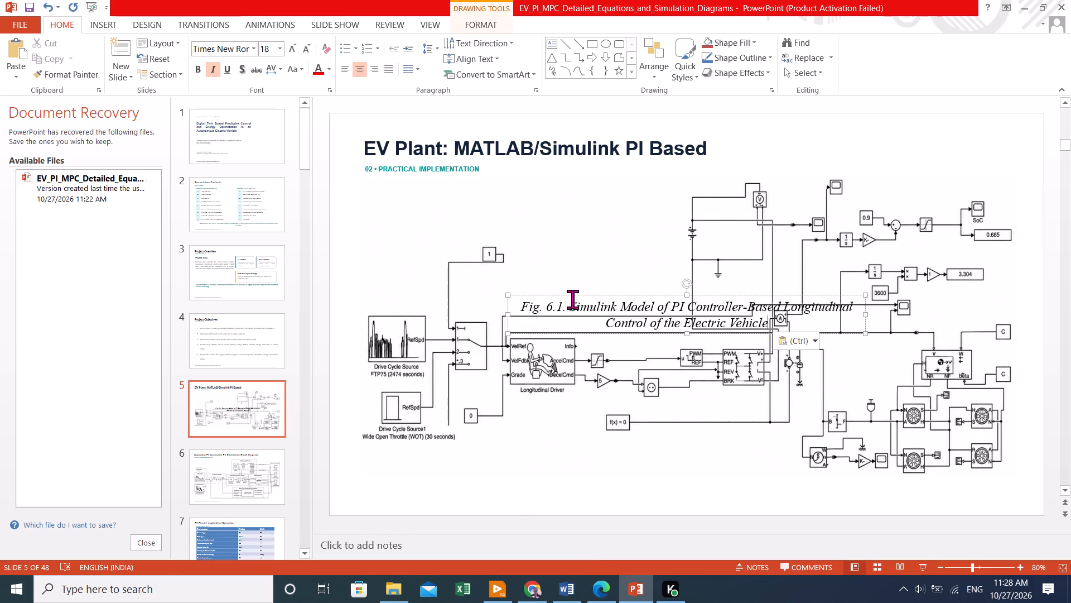
{"action": "left_click_drag", "start_coordinate": [579, 294], "coordinate": [559, 438]}
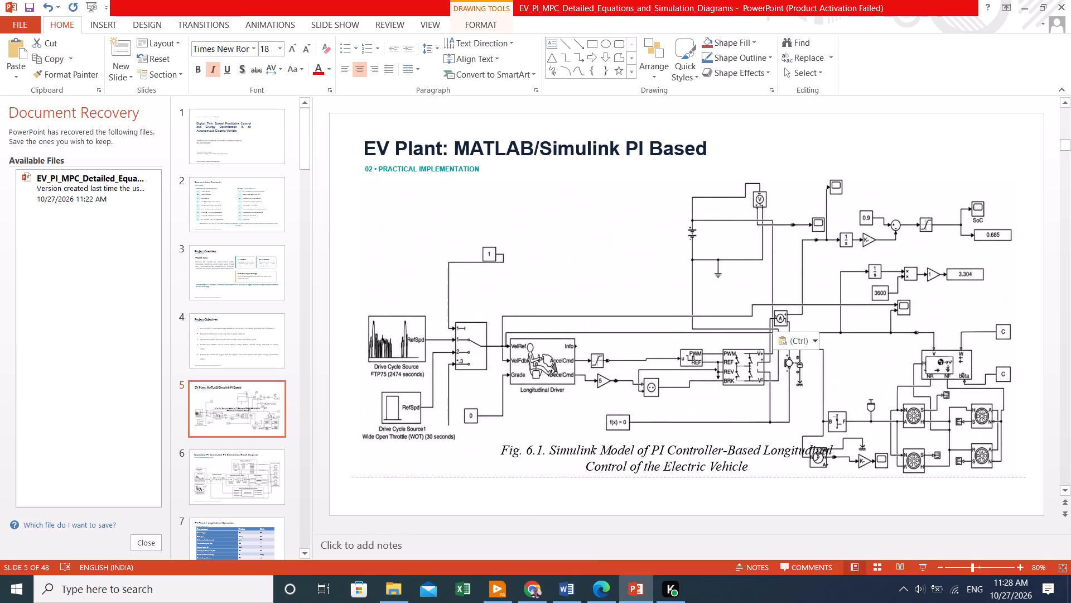
{"action": "left_click_drag", "start_coordinate": [559, 438], "coordinate": [547, 473]}
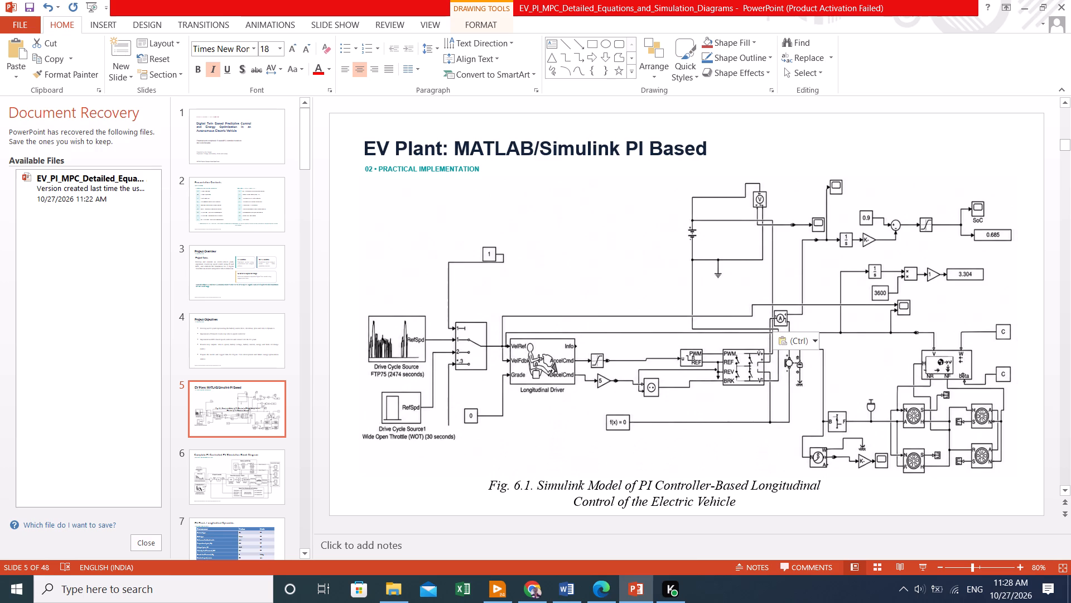
{"action": "left_click_drag", "start_coordinate": [547, 473], "coordinate": [547, 473]}
Widen the pasted caption's text box so the text fits on one line, and center it beneath the Simulink diagram.
{"action": "left_click_drag", "start_coordinate": [475, 494], "coordinate": [368, 491]}
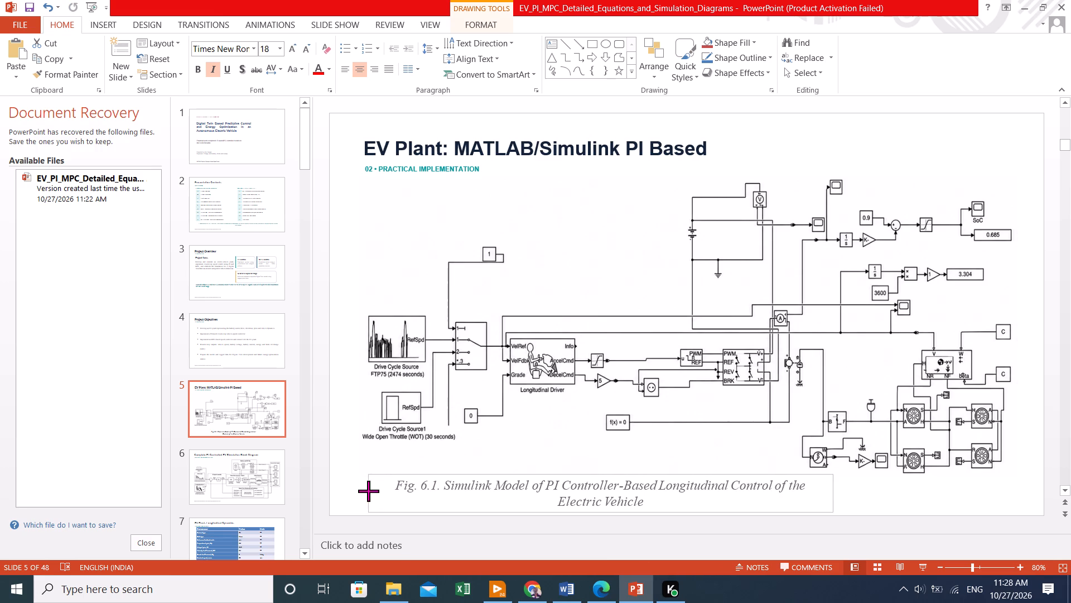
{"action": "left_click_drag", "start_coordinate": [368, 491], "coordinate": [368, 490]}
{"action": "left_click_drag", "start_coordinate": [831, 496], "coordinate": [913, 498]}
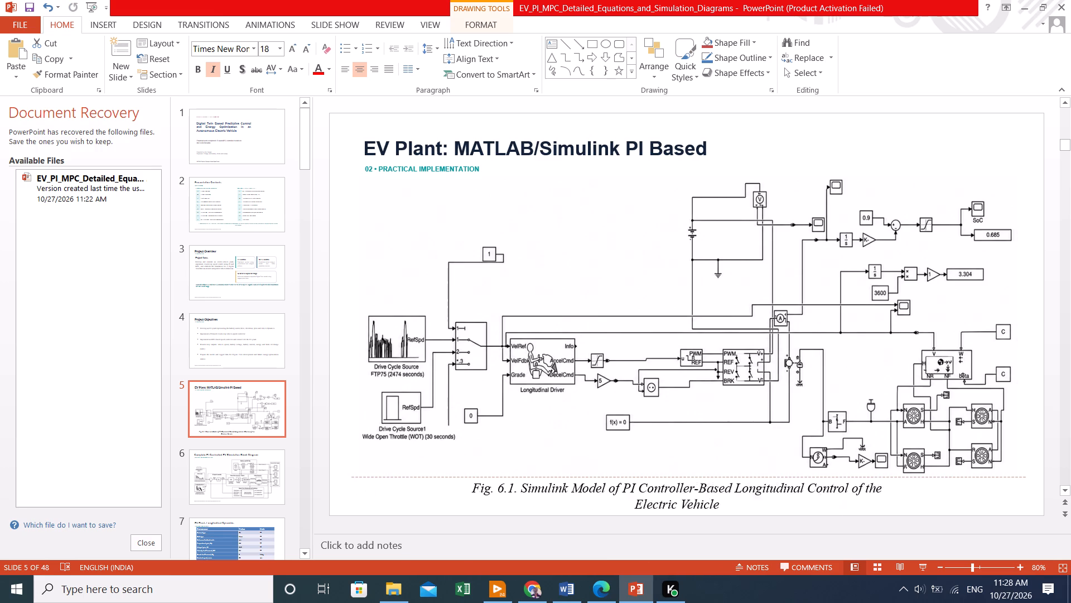
{"action": "left_click_drag", "start_coordinate": [913, 498], "coordinate": [932, 498]}
{"action": "left_click_drag", "start_coordinate": [466, 494], "coordinate": [466, 495]}
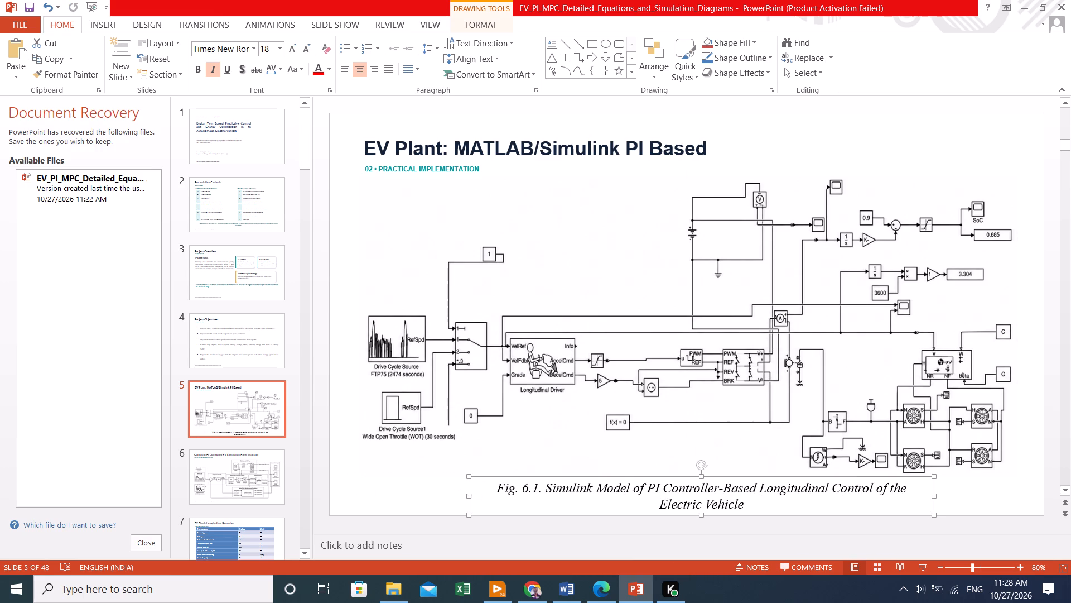
{"action": "left_click_drag", "start_coordinate": [466, 495], "coordinate": [403, 487]}
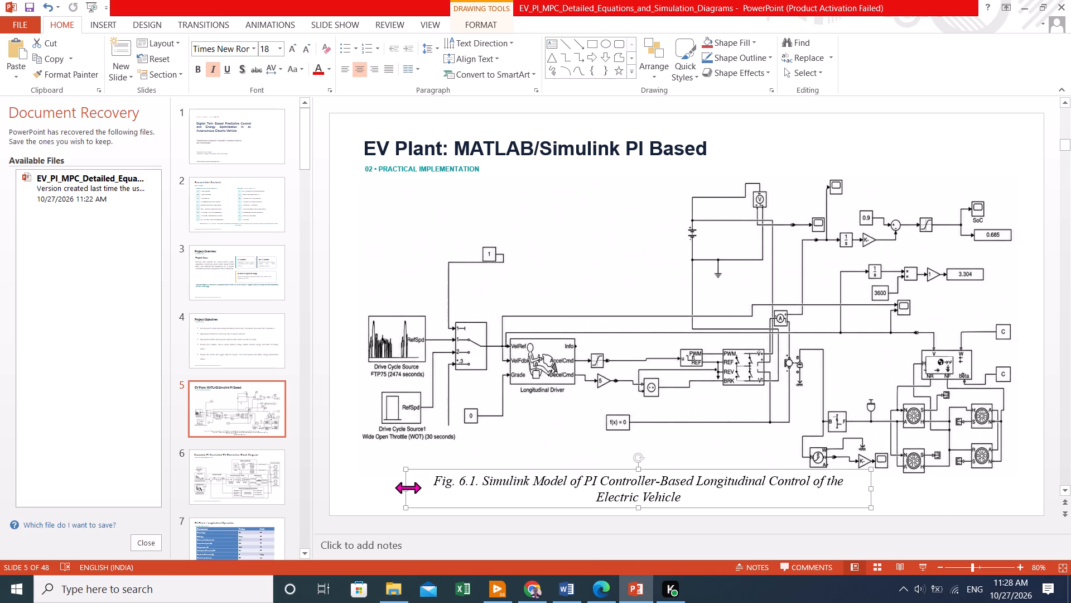
{"action": "left_click_drag", "start_coordinate": [403, 488], "coordinate": [384, 490]}
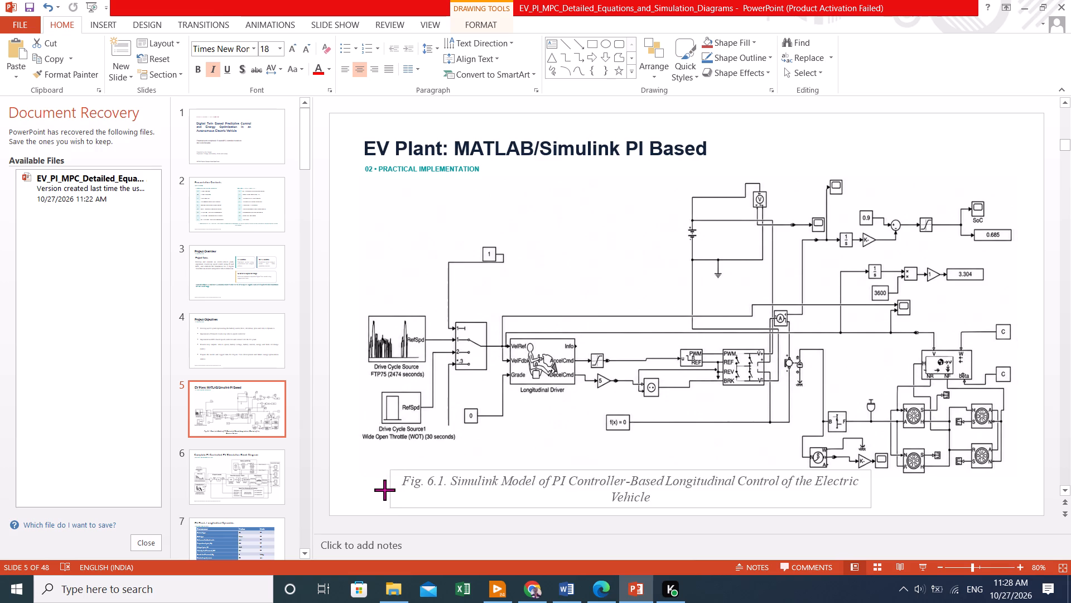
{"action": "left_click_drag", "start_coordinate": [384, 490], "coordinate": [330, 479]}
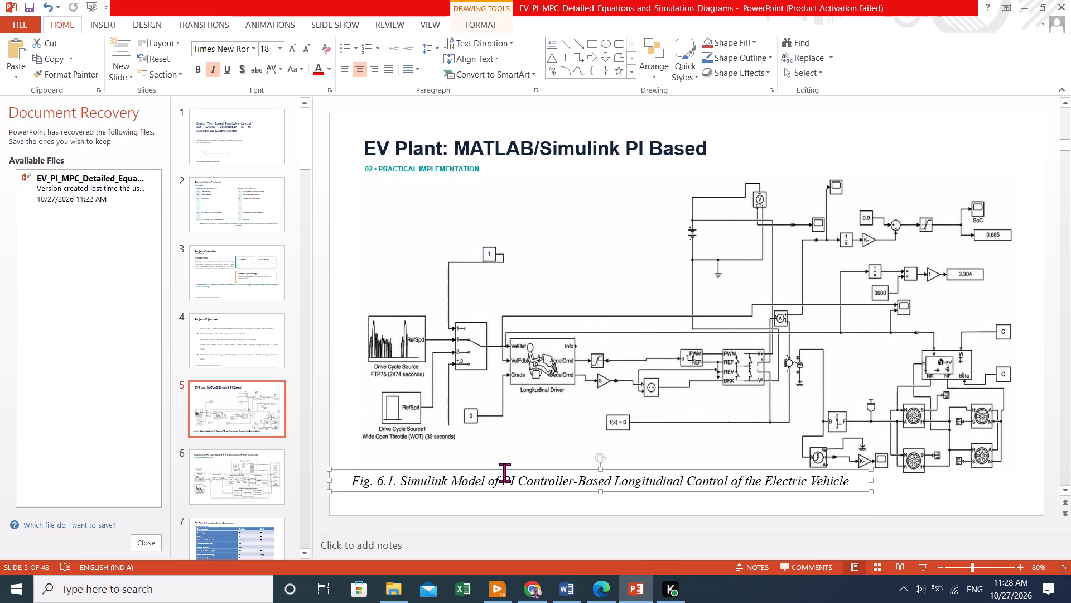
{"action": "left_click_drag", "start_coordinate": [506, 470], "coordinate": [607, 480]}
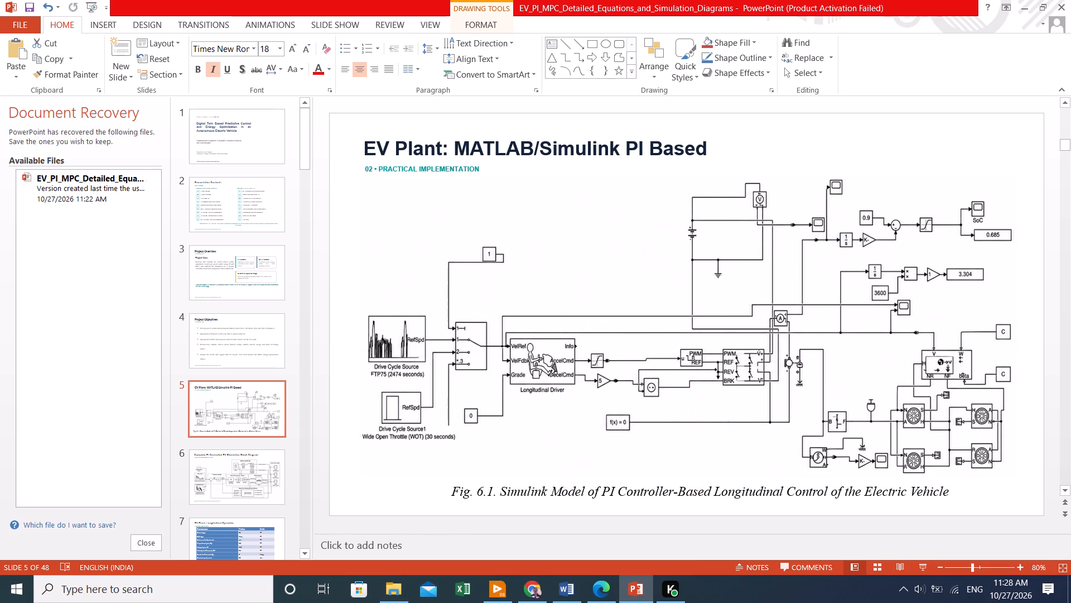
{"action": "left_click_drag", "start_coordinate": [607, 480], "coordinate": [596, 482]}
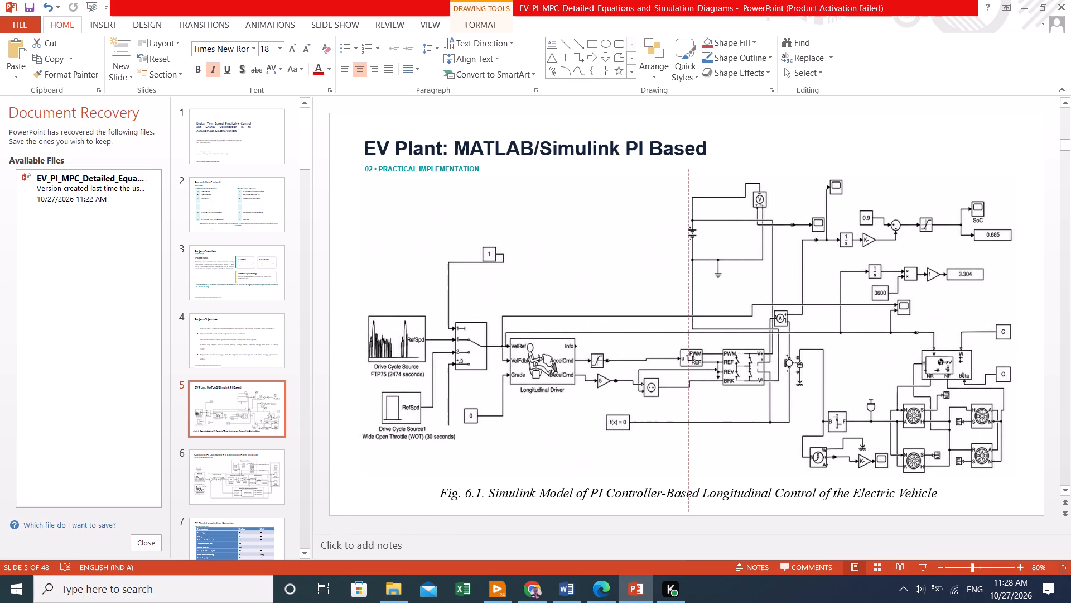
{"action": "left_click_drag", "start_coordinate": [596, 482], "coordinate": [596, 484]}
Renumber the Simulink model caption on slide 5 as Fig. 1 and save the presentation.
{"action": "left_click", "coordinate": [475, 493]}
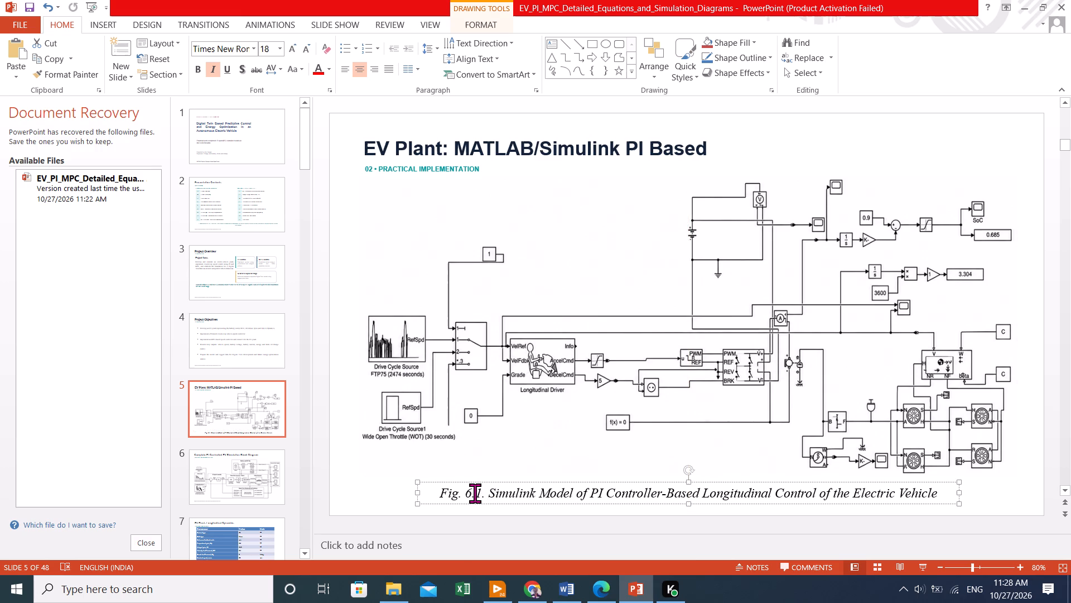
{"action": "key", "text": "BackSpace"}
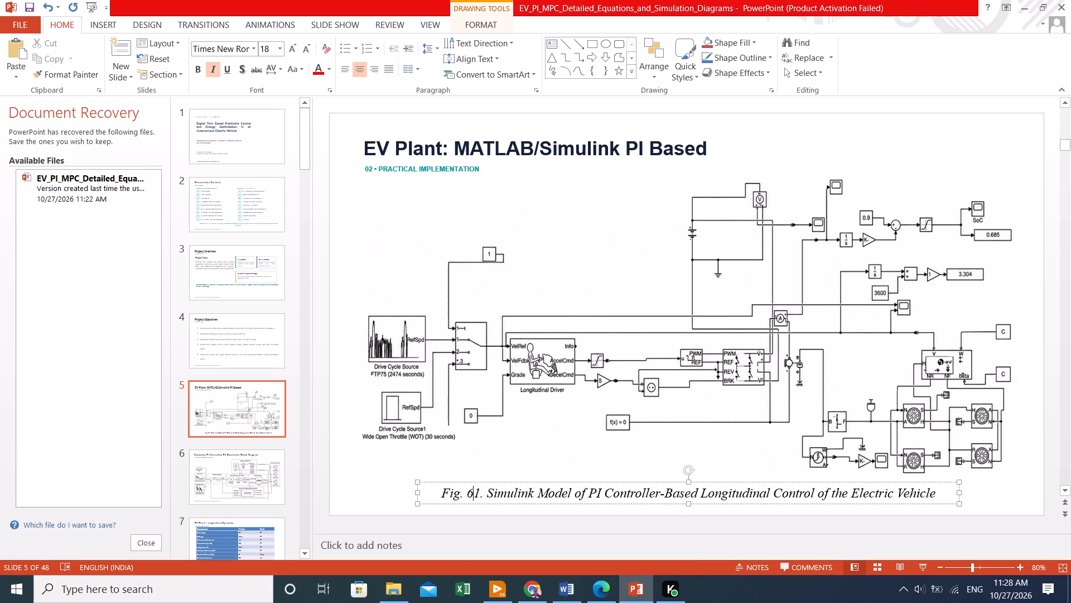
{"action": "key", "text": "BackSpace"}
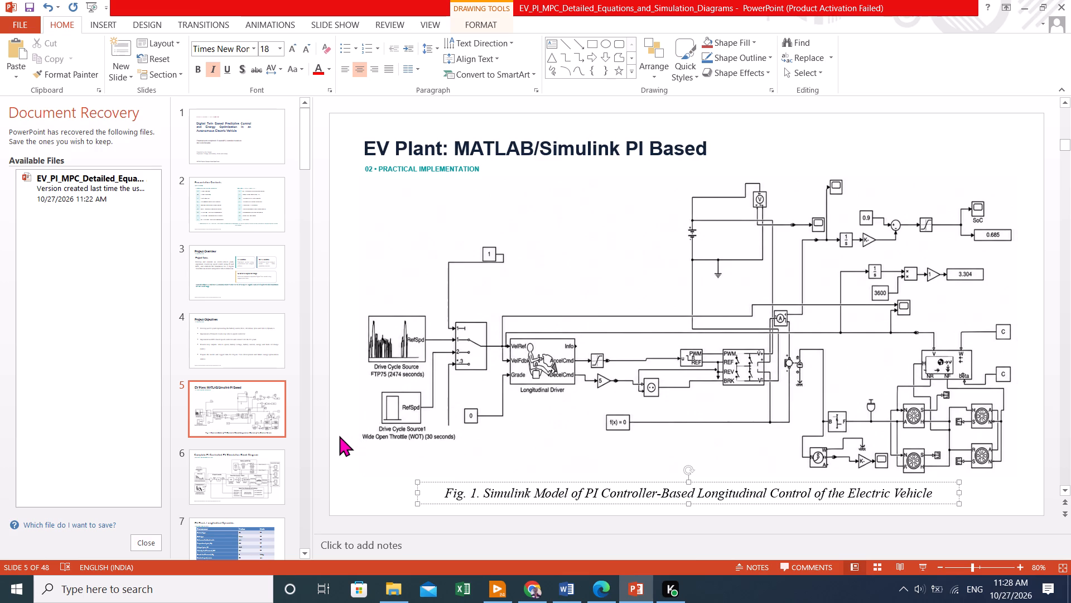
{"action": "key", "text": "Right"}
{"action": "left_click", "coordinate": [27, 1]}
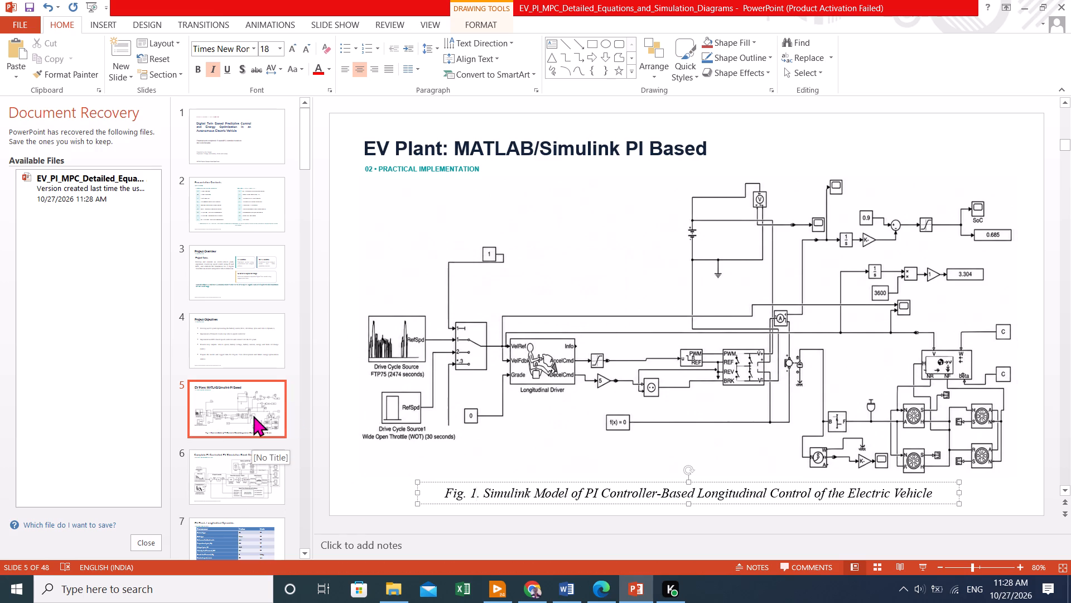
Go to slide 6, then copy the matching Fig. 5.1 block diagram caption from section 5 of the Word report.
{"action": "left_click", "coordinate": [249, 465]}
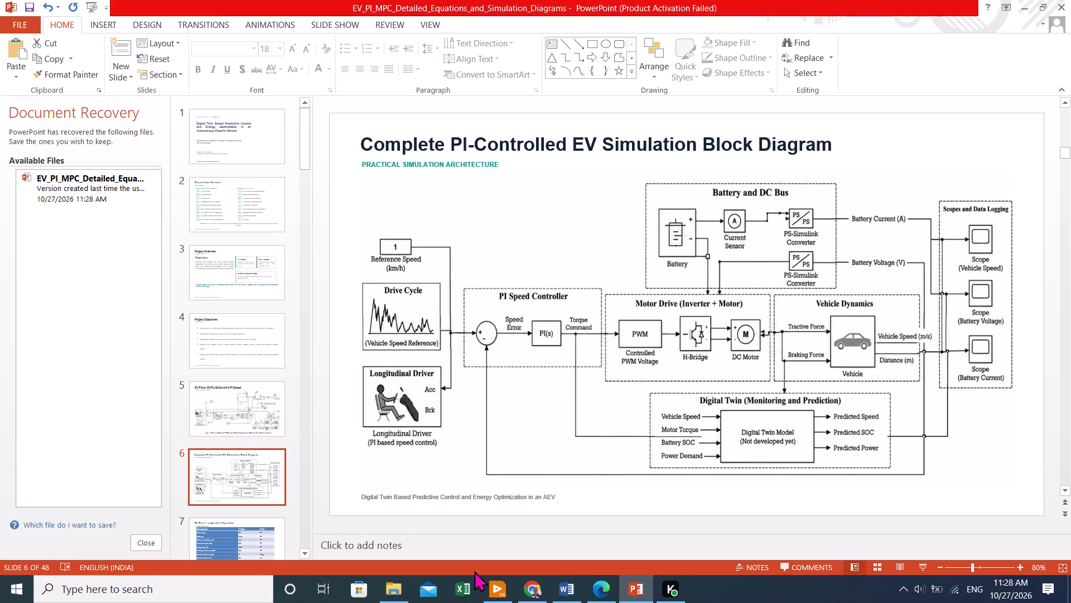
{"action": "left_click", "coordinate": [571, 591]}
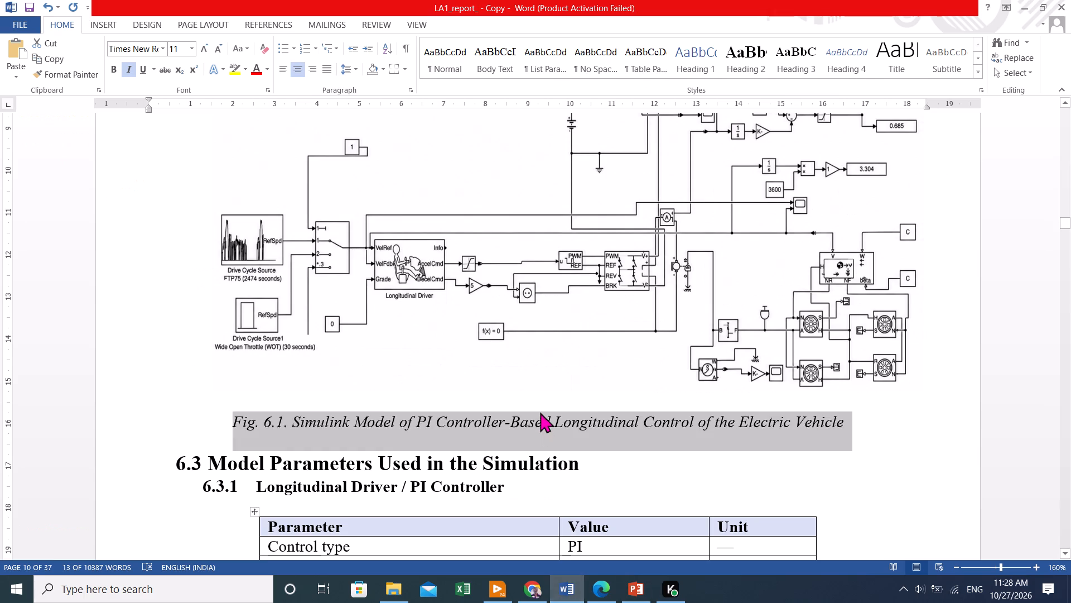
{"action": "scroll", "coordinate": [539, 413], "scroll_direction": "down", "scroll_amount": 2}
{"action": "scroll", "coordinate": [538, 417], "scroll_direction": "up", "scroll_amount": 3}
{"action": "scroll", "coordinate": [536, 422], "scroll_direction": "down", "scroll_amount": 1}
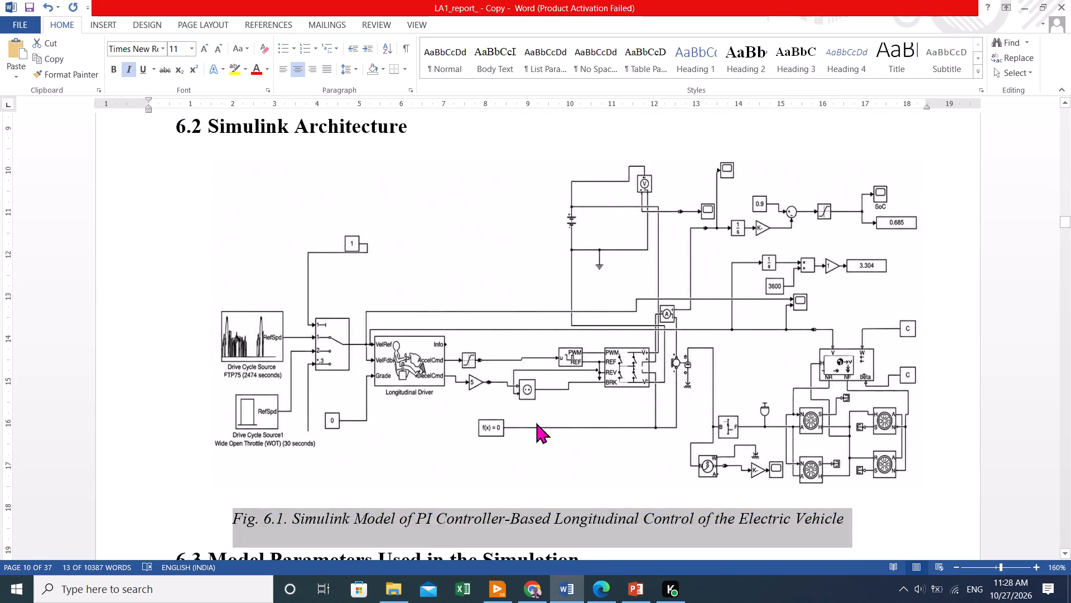
{"action": "scroll", "coordinate": [534, 421], "scroll_direction": "up", "scroll_amount": 12}
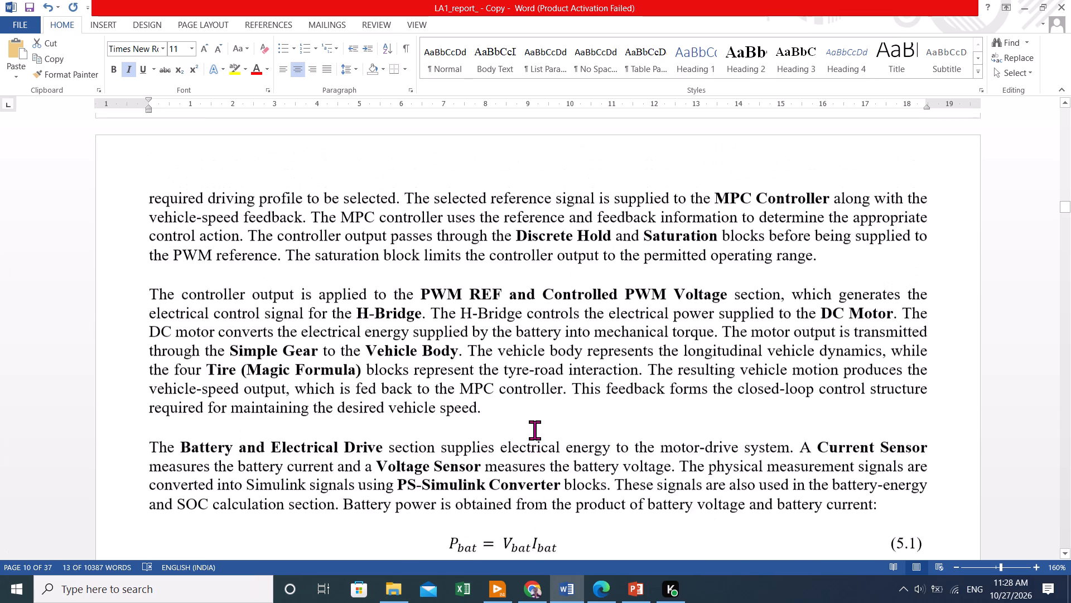
{"action": "scroll", "coordinate": [534, 430], "scroll_direction": "up", "scroll_amount": 14}
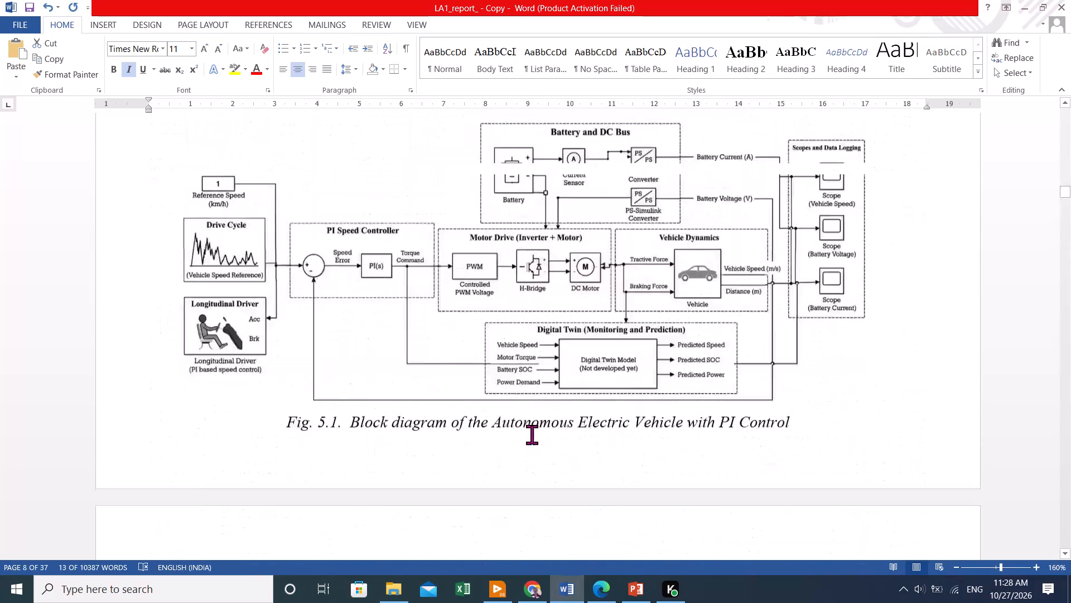
{"action": "scroll", "coordinate": [530, 438], "scroll_direction": "down", "scroll_amount": 2}
{"action": "left_click", "coordinate": [530, 393]}
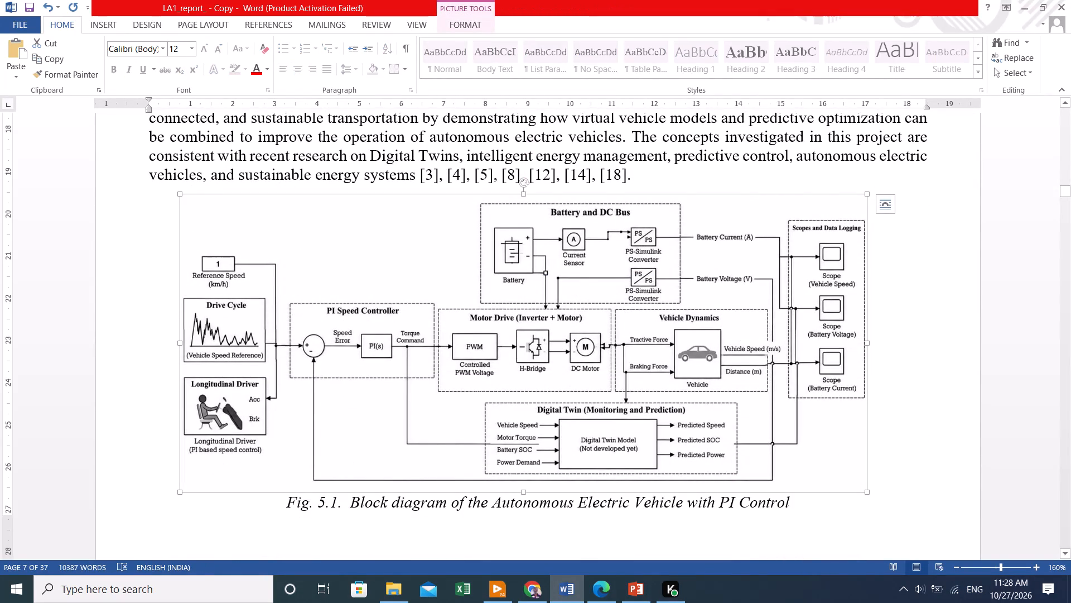
{"action": "left_click", "coordinate": [535, 504]}
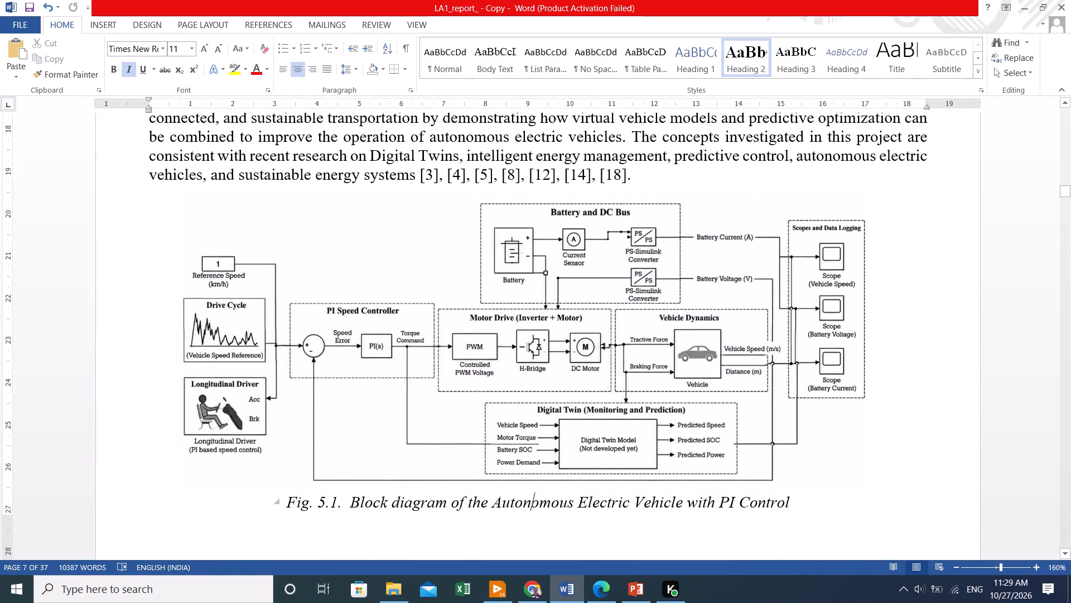
{"action": "left_click_drag", "start_coordinate": [288, 501], "coordinate": [795, 516]}
{"action": "key", "text": "ctrl+c"}
In PowerPoint, delete the "Digital Twin Based Predictive Control and Energy Optimization in an AEV" footer from slide 6.
{"action": "left_click", "coordinate": [628, 600]}
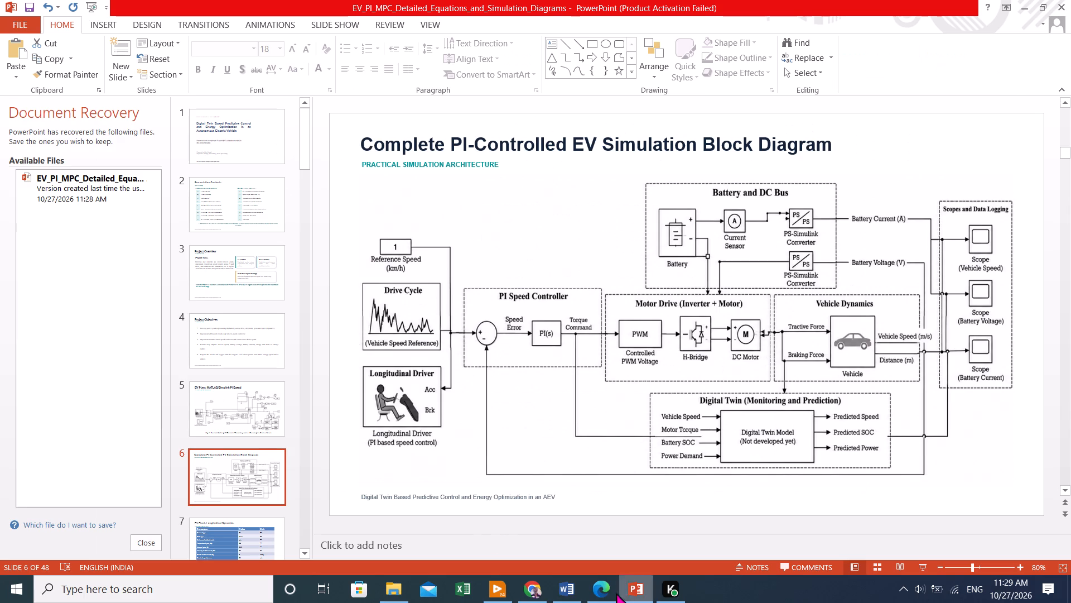
{"action": "left_click", "coordinate": [443, 498]}
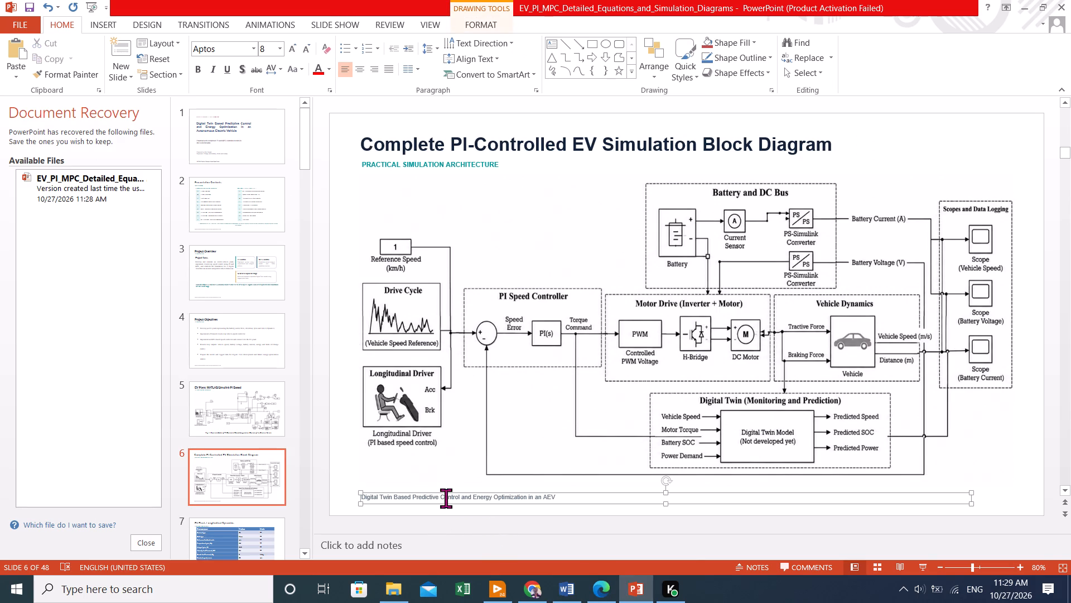
{"action": "key", "text": "Delete"}
{"action": "left_click", "coordinate": [626, 503]}
{"action": "key", "text": "Delete"}
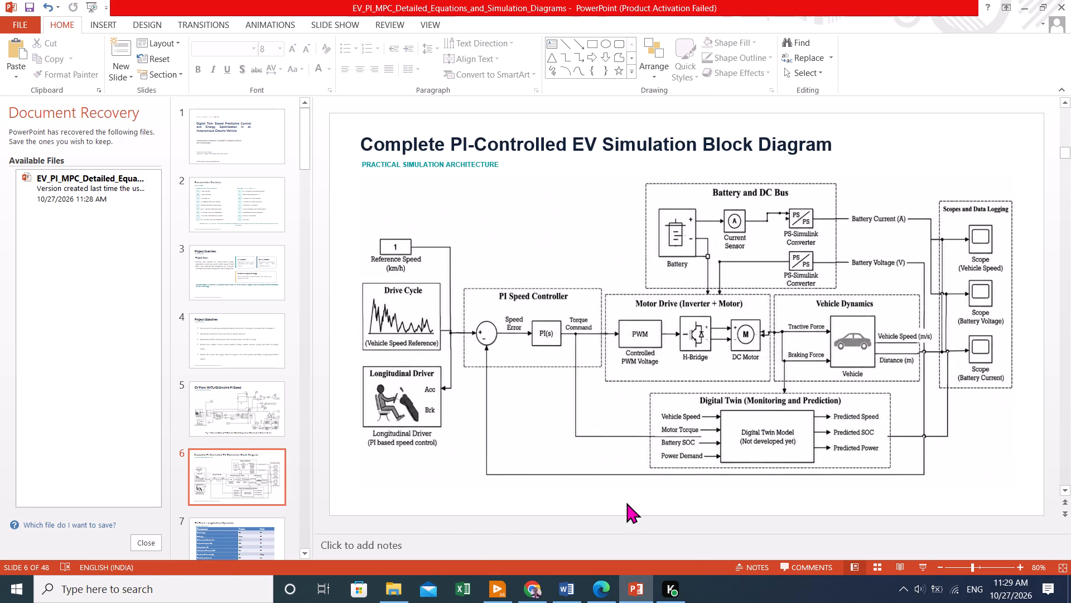
Paste the block diagram caption on slide 6, widen its text box to fit one line, and place it beneath the diagram.
{"action": "left_click", "coordinate": [596, 491]}
{"action": "left_click", "coordinate": [591, 506]}
{"action": "key", "text": "ctrl+v"}
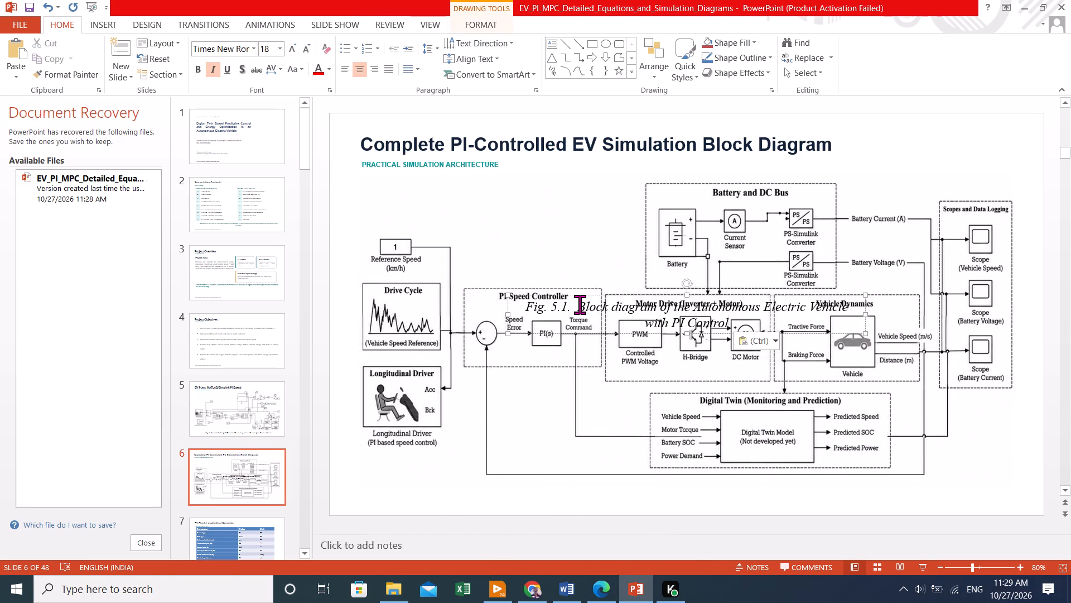
{"action": "left_click_drag", "start_coordinate": [582, 296], "coordinate": [553, 496]}
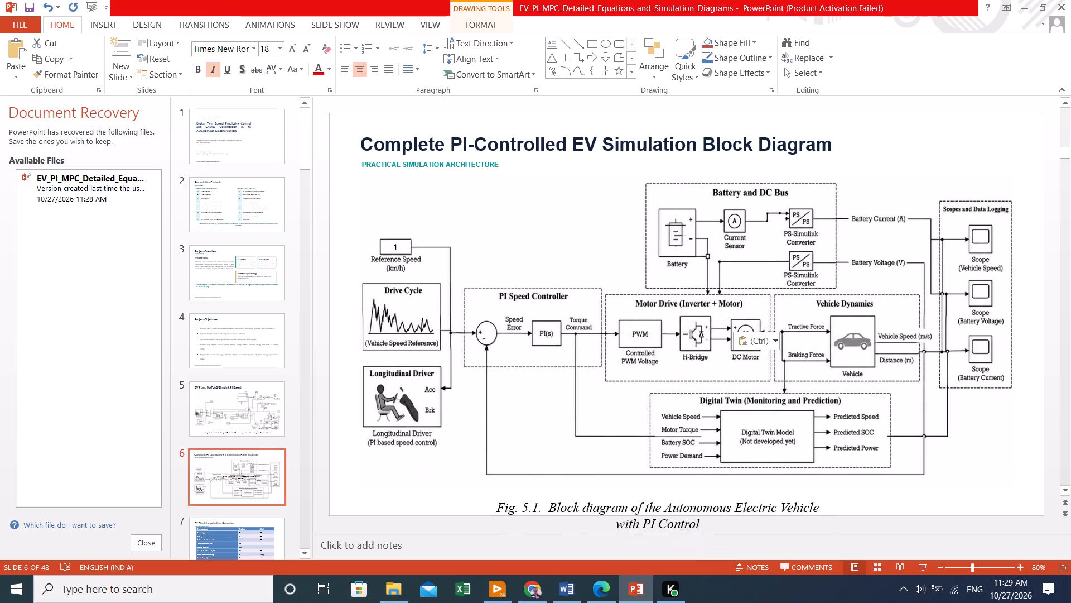
{"action": "left_click_drag", "start_coordinate": [553, 496], "coordinate": [552, 487]}
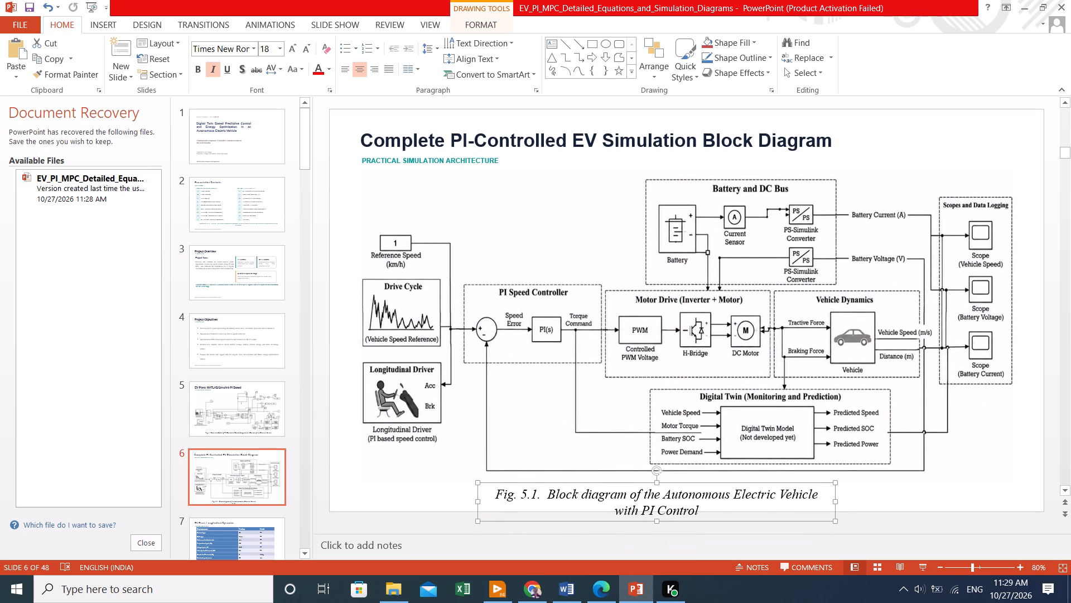
{"action": "left_click_drag", "start_coordinate": [476, 501], "coordinate": [335, 487]}
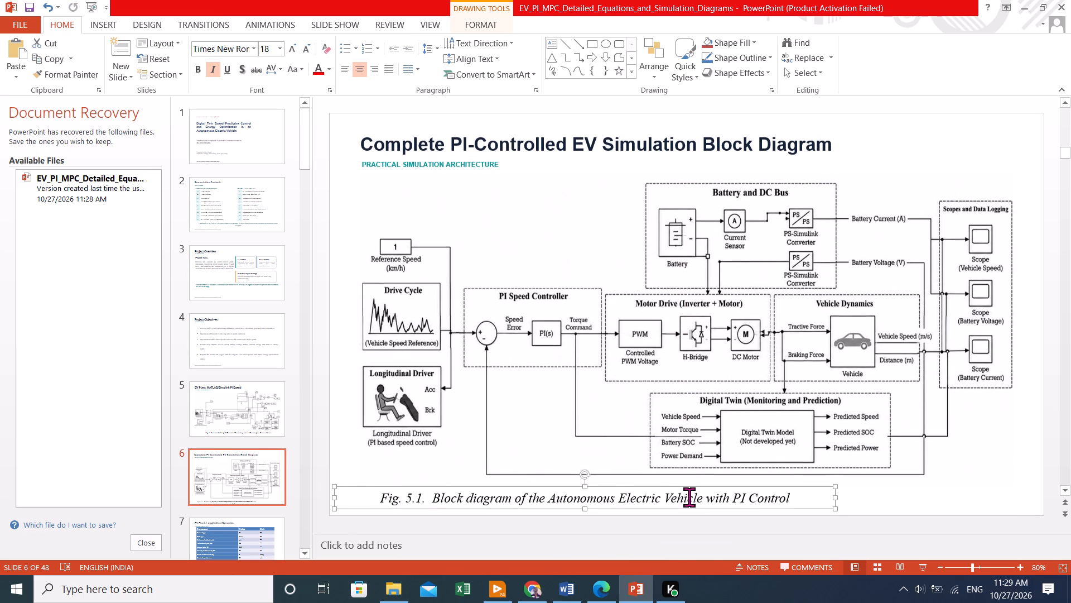
{"action": "left_click_drag", "start_coordinate": [657, 485], "coordinate": [784, 488]}
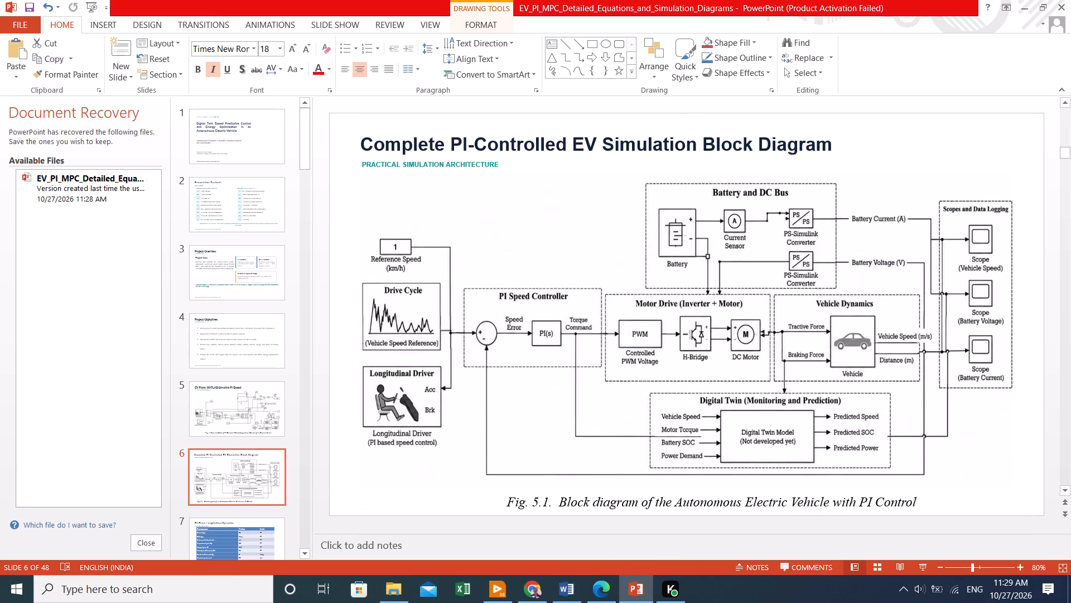
{"action": "left_click_drag", "start_coordinate": [784, 488], "coordinate": [784, 487]}
Renumber the block diagram caption on slide 6 as Fig. 2. and save the presentation.
{"action": "left_click", "coordinate": [558, 501]}
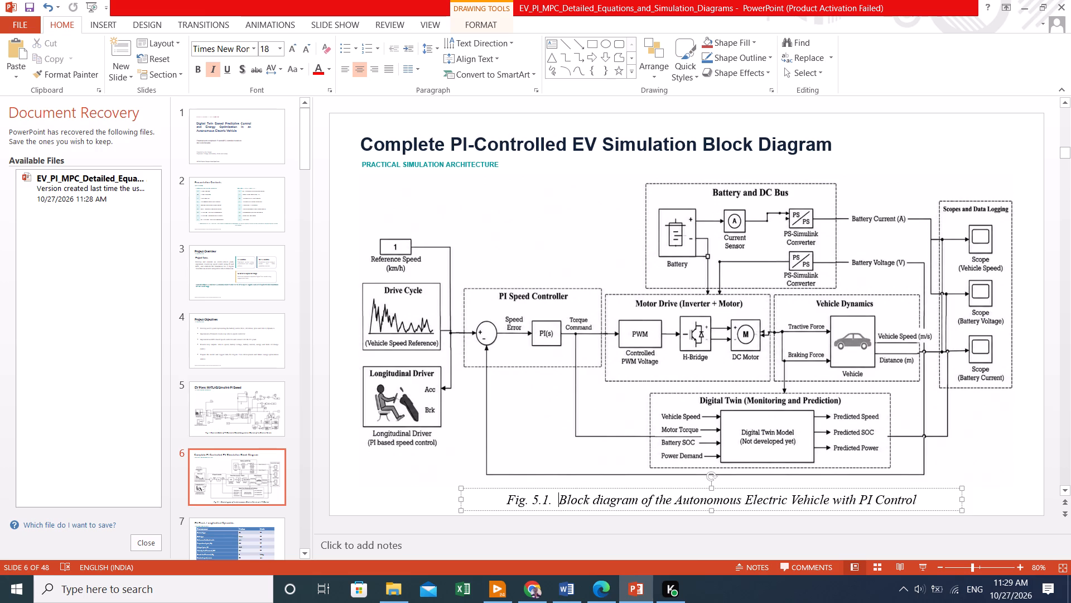
{"action": "key", "text": "Left"}
{"action": "key", "text": "BackSpace"}
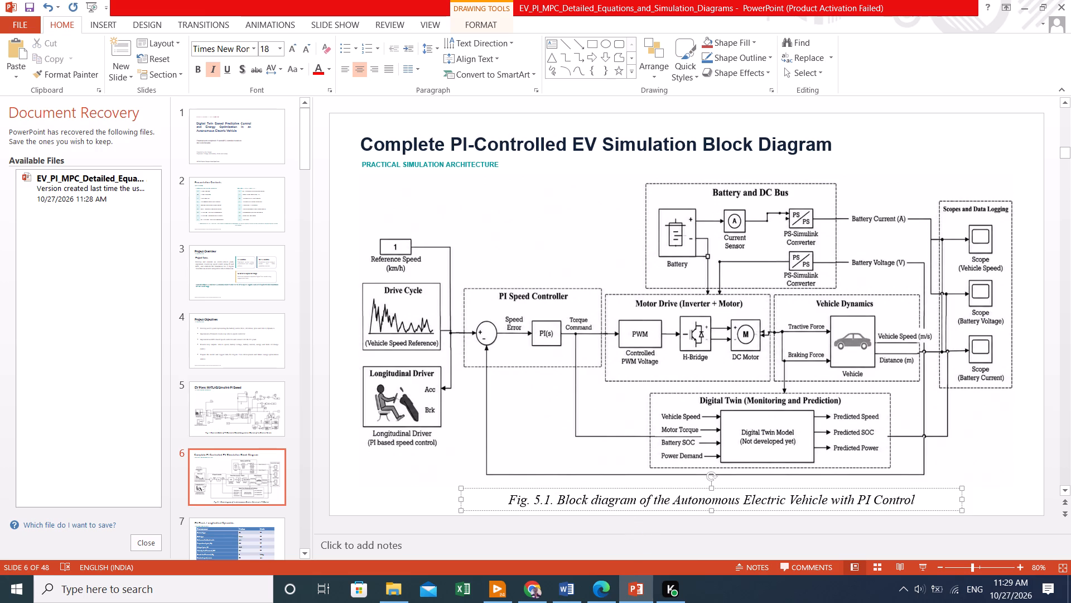
{"action": "key", "text": "BackSpace"}
{"action": "key", "text": "BackSpace"}
{"action": "key", "text": "BackSpace"}
{"action": "key", "text": "BackSpace"}
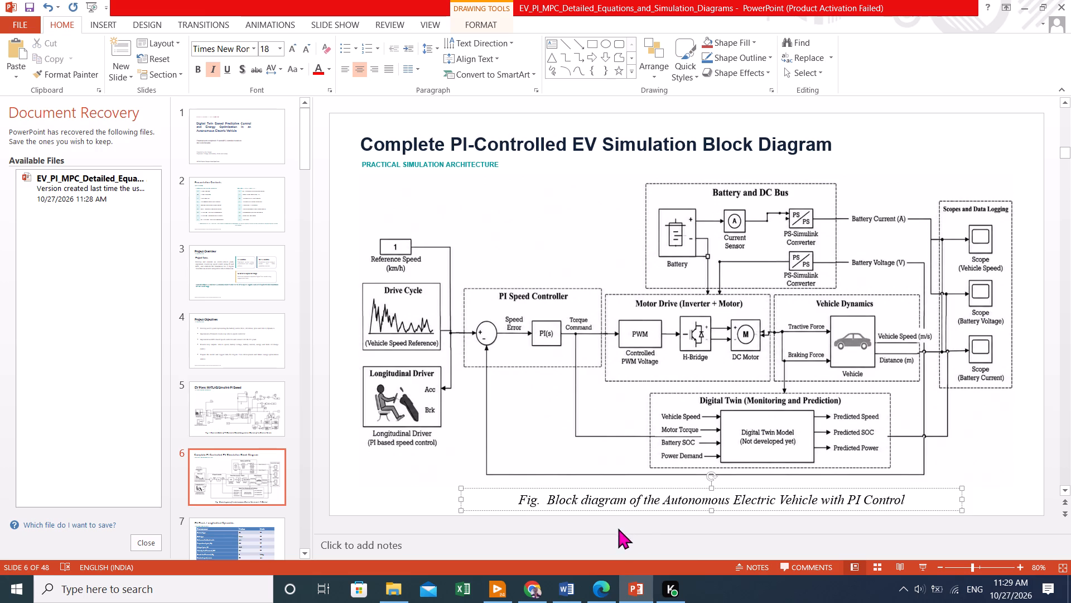
{"action": "key", "text": "2"}
{"action": "key", "text": "period"}
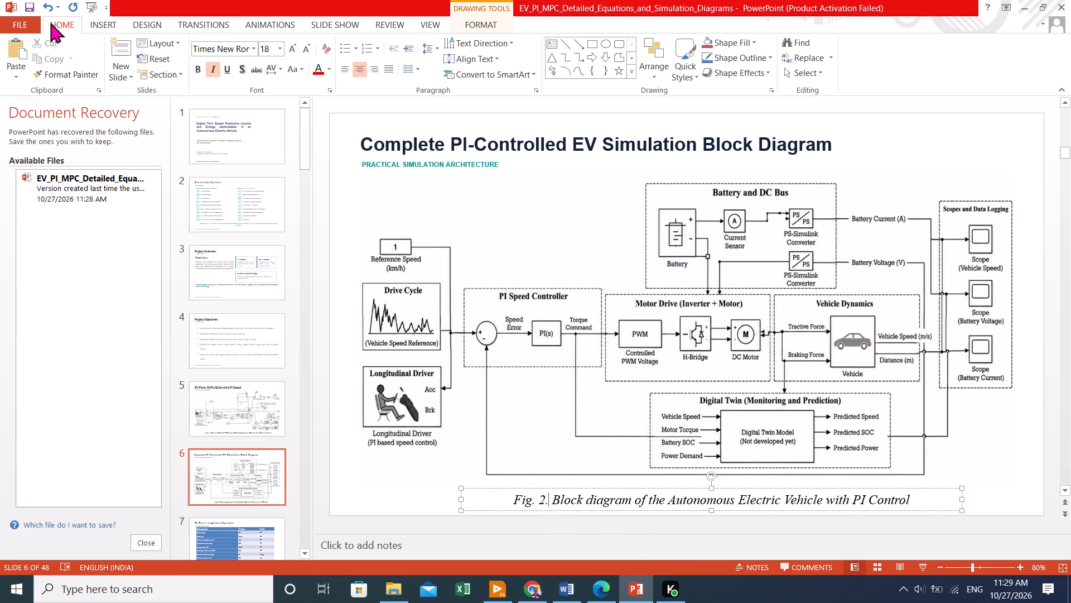
{"action": "left_click", "coordinate": [25, 4]}
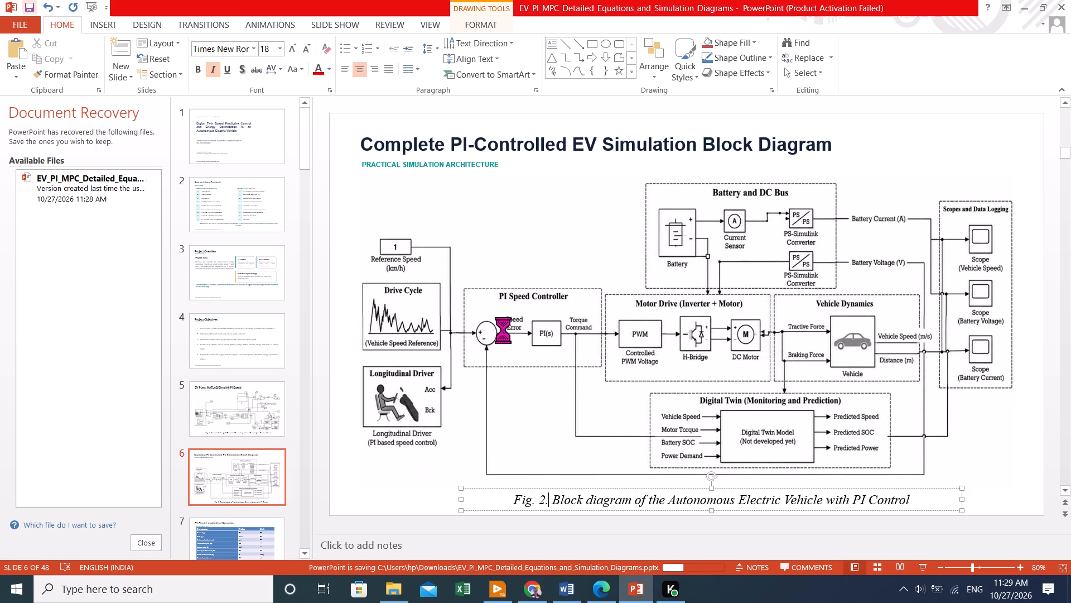
{"action": "left_click", "coordinate": [1005, 457]}
{"action": "left_click", "coordinate": [988, 453]}
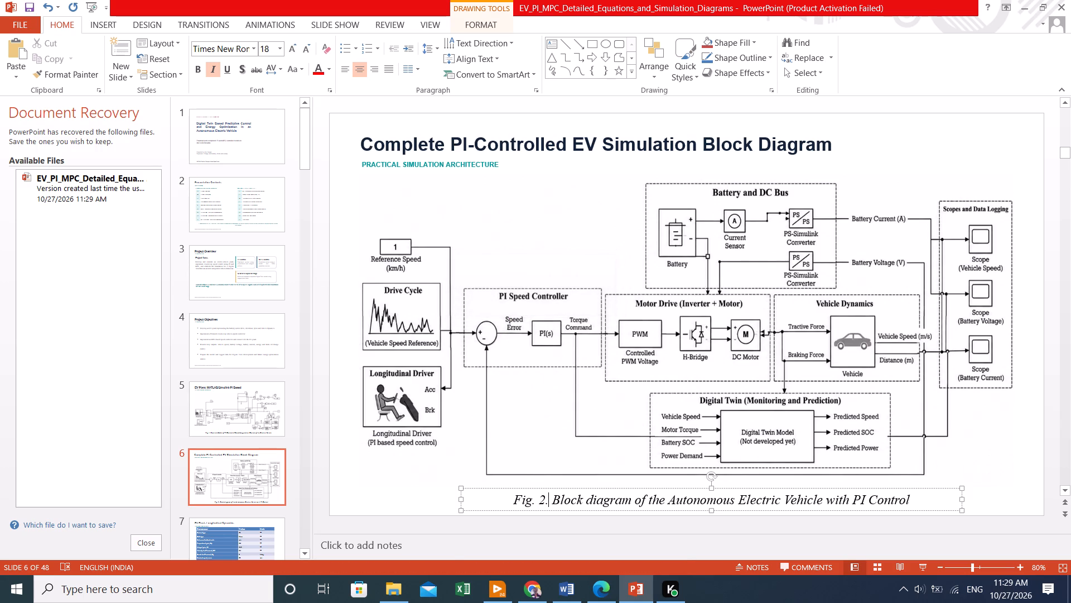
{"action": "left_click", "coordinate": [586, 249]}
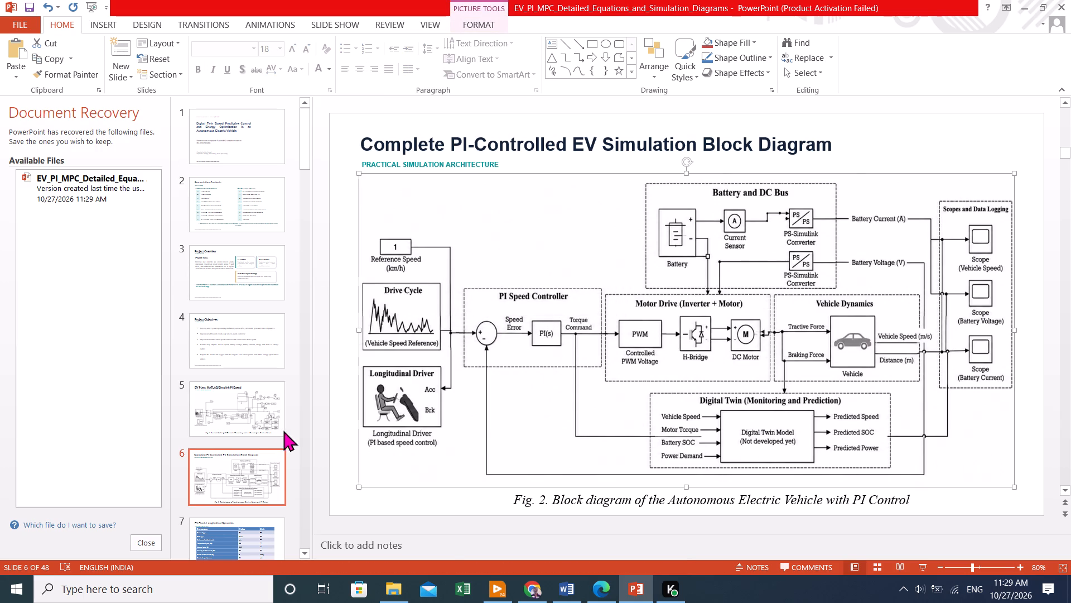
Go to slide 25, "AEV Using MPC Controller", and delete its "Digital Twin Based Predictive Control and Energy Optimization in an AEV" footer.
{"action": "scroll", "coordinate": [260, 354], "scroll_direction": "down", "scroll_amount": 1}
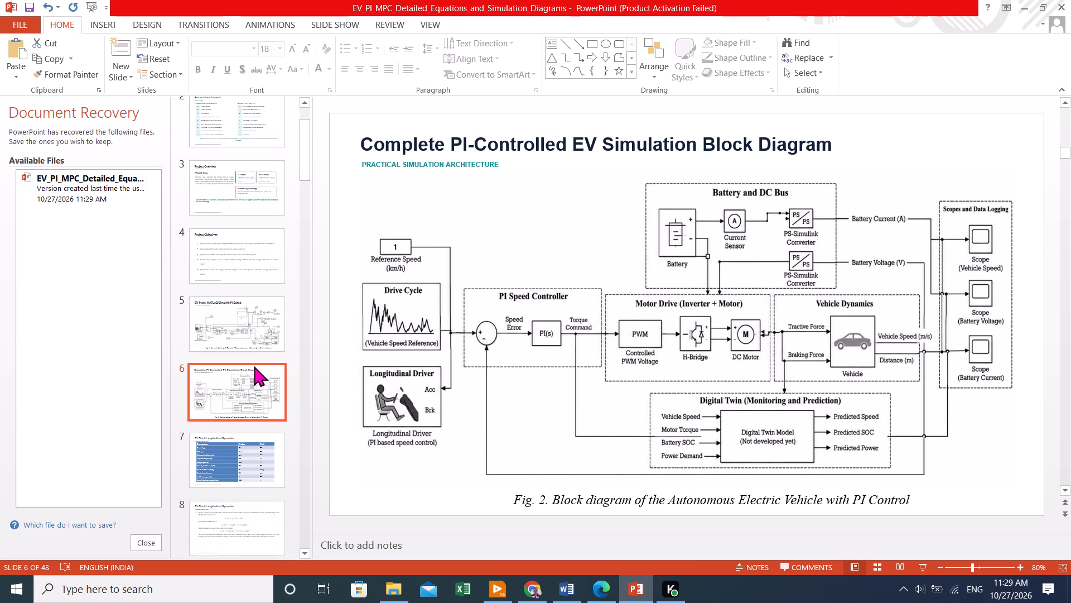
{"action": "scroll", "coordinate": [249, 395], "scroll_direction": "down", "scroll_amount": 7}
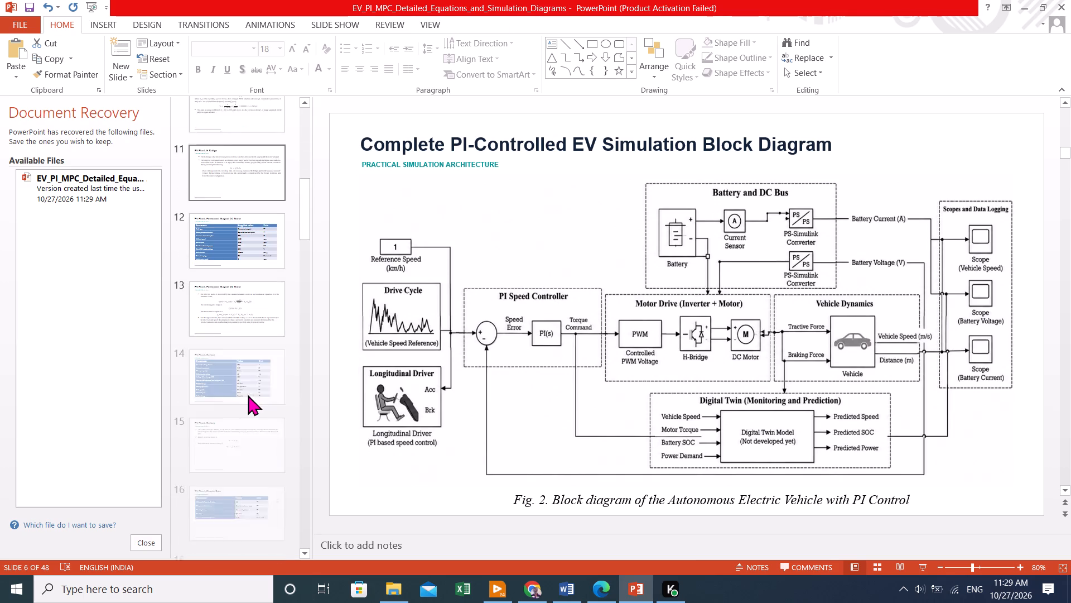
{"action": "scroll", "coordinate": [246, 395], "scroll_direction": "down", "scroll_amount": 9}
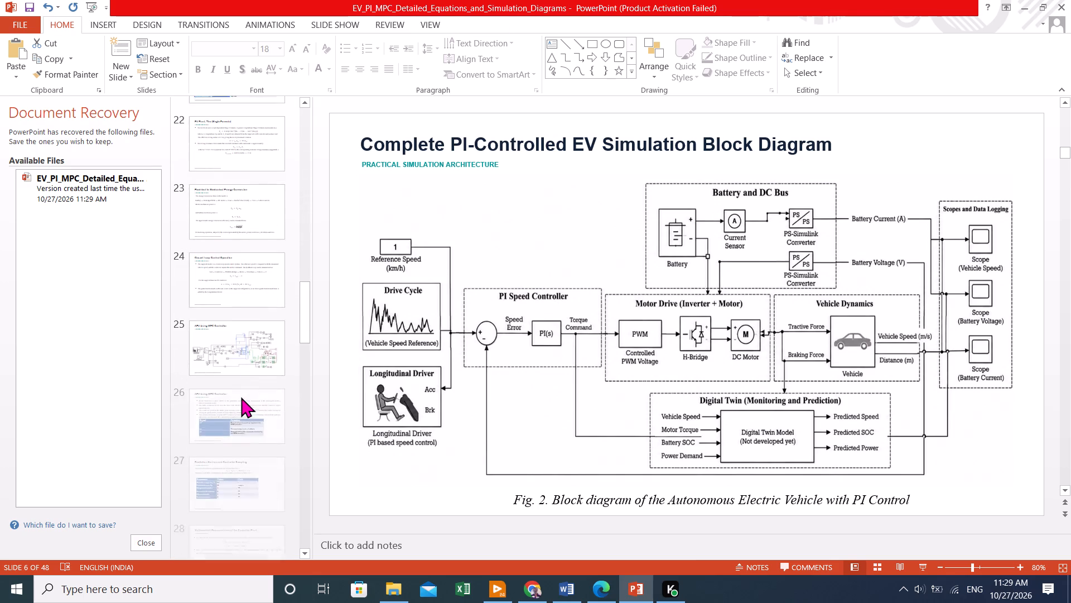
{"action": "scroll", "coordinate": [241, 397], "scroll_direction": "down", "scroll_amount": 1}
{"action": "scroll", "coordinate": [240, 397], "scroll_direction": "up", "scroll_amount": 2}
{"action": "left_click", "coordinate": [239, 392]}
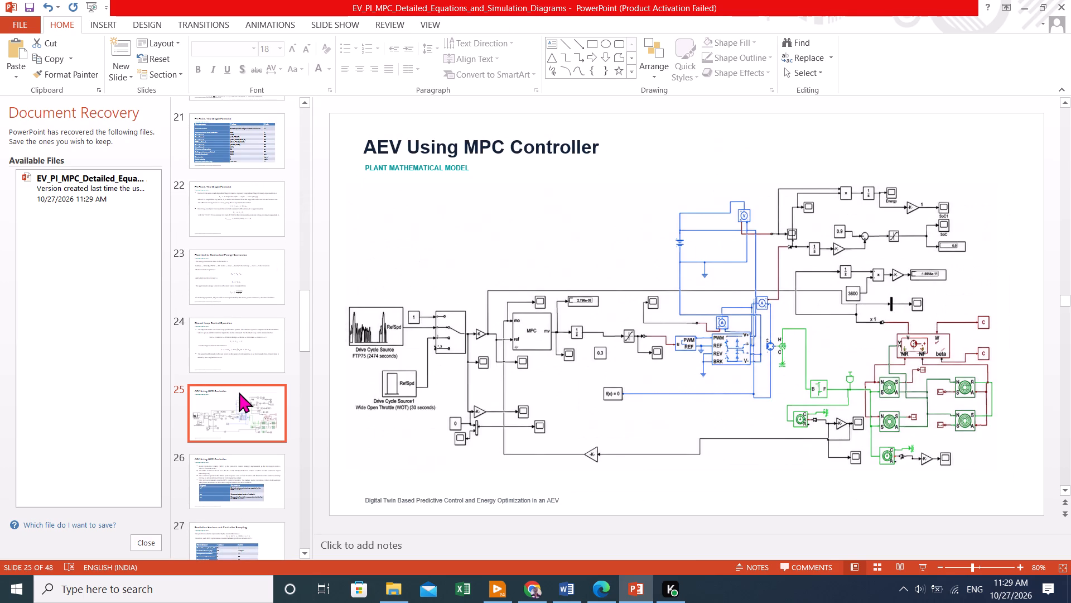
{"action": "left_click", "coordinate": [536, 501]}
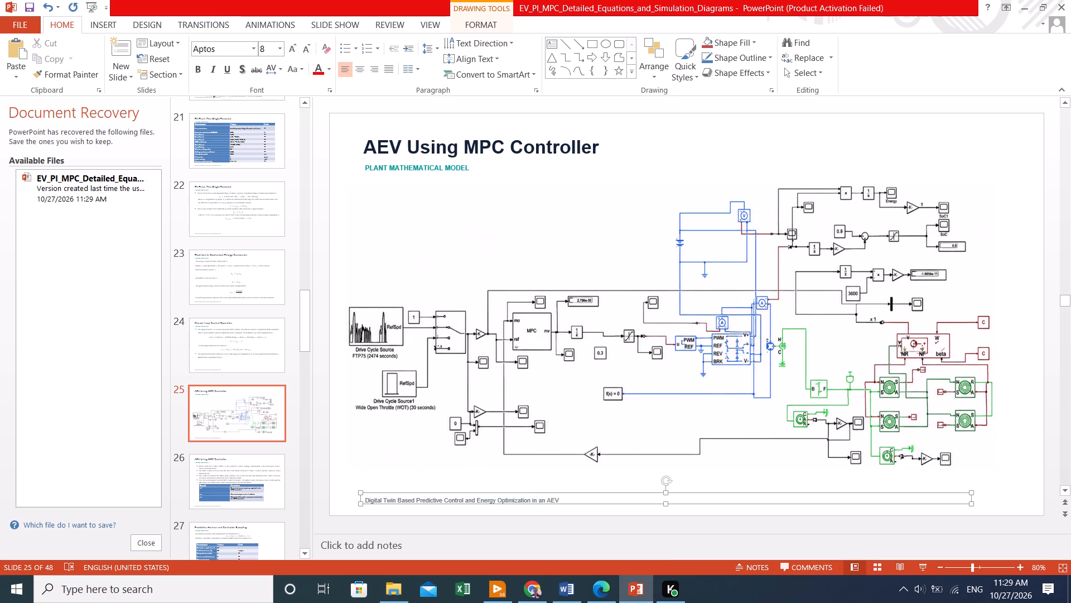
{"action": "left_click", "coordinate": [551, 493]}
{"action": "key", "text": "Delete"}
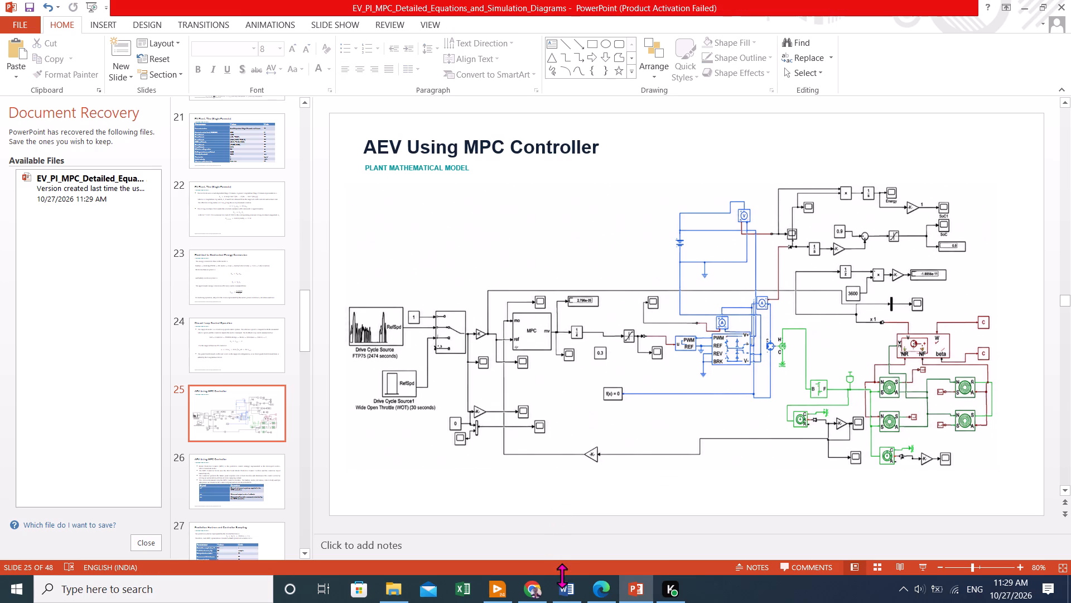
In the Word report, find the MPC Simulink model in section 6 and copy its Fig. 6.2 caption.
{"action": "left_click", "coordinate": [578, 583]}
{"action": "scroll", "coordinate": [558, 439], "scroll_direction": "down", "scroll_amount": 11}
{"action": "scroll", "coordinate": [539, 455], "scroll_direction": "up", "scroll_amount": 1}
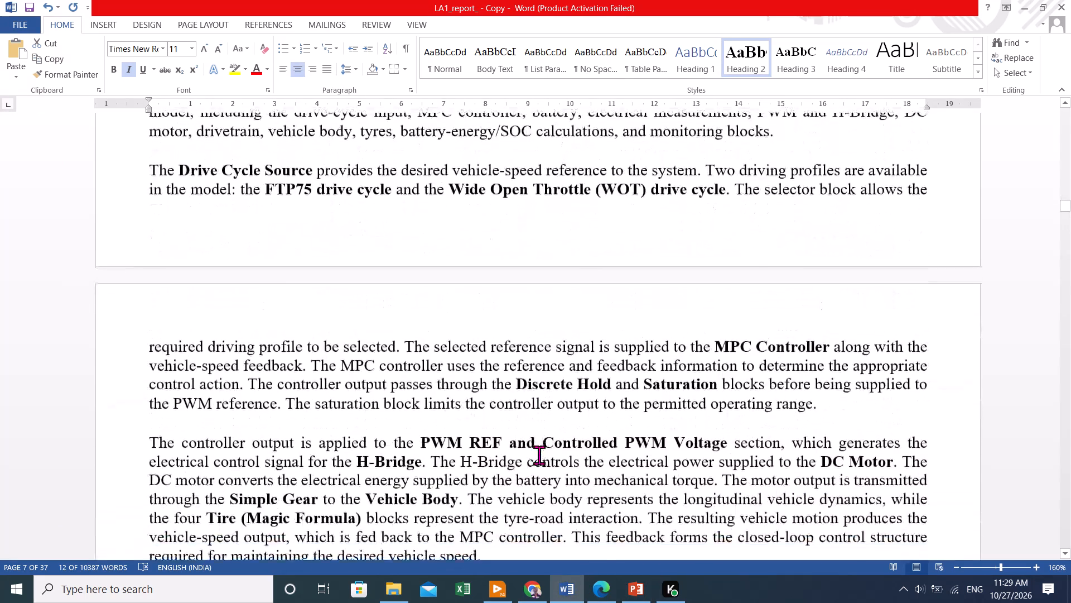
{"action": "scroll", "coordinate": [539, 455], "scroll_direction": "up", "scroll_amount": 2}
{"action": "scroll", "coordinate": [539, 455], "scroll_direction": "down", "scroll_amount": 13}
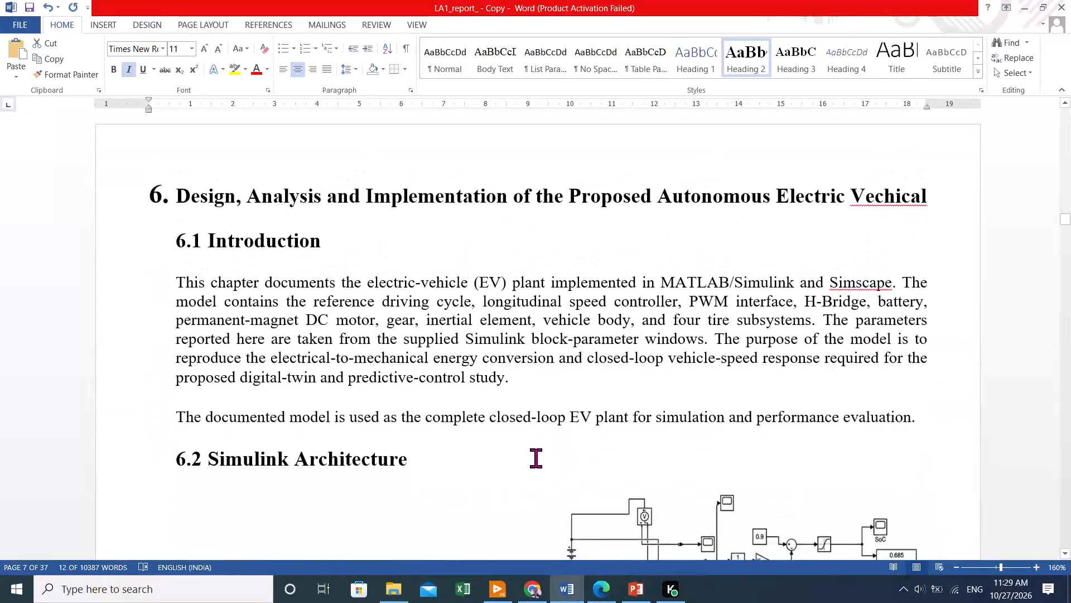
{"action": "scroll", "coordinate": [535, 458], "scroll_direction": "down", "scroll_amount": 18}
{"action": "scroll", "coordinate": [536, 456], "scroll_direction": "down", "scroll_amount": 6}
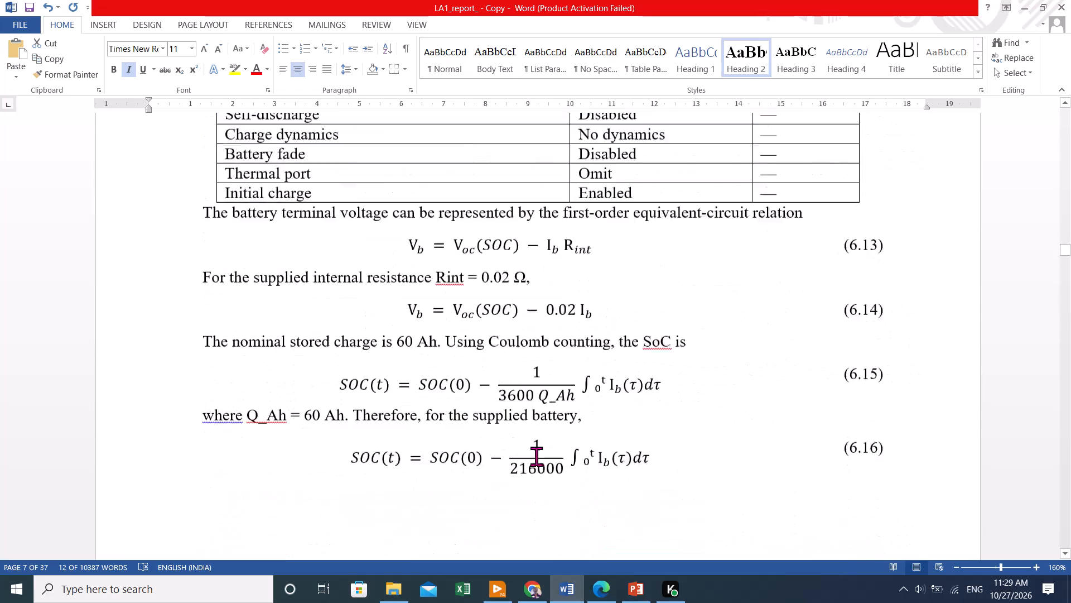
{"action": "scroll", "coordinate": [536, 456], "scroll_direction": "down", "scroll_amount": 16}
{"action": "scroll", "coordinate": [535, 458], "scroll_direction": "down", "scroll_amount": 5}
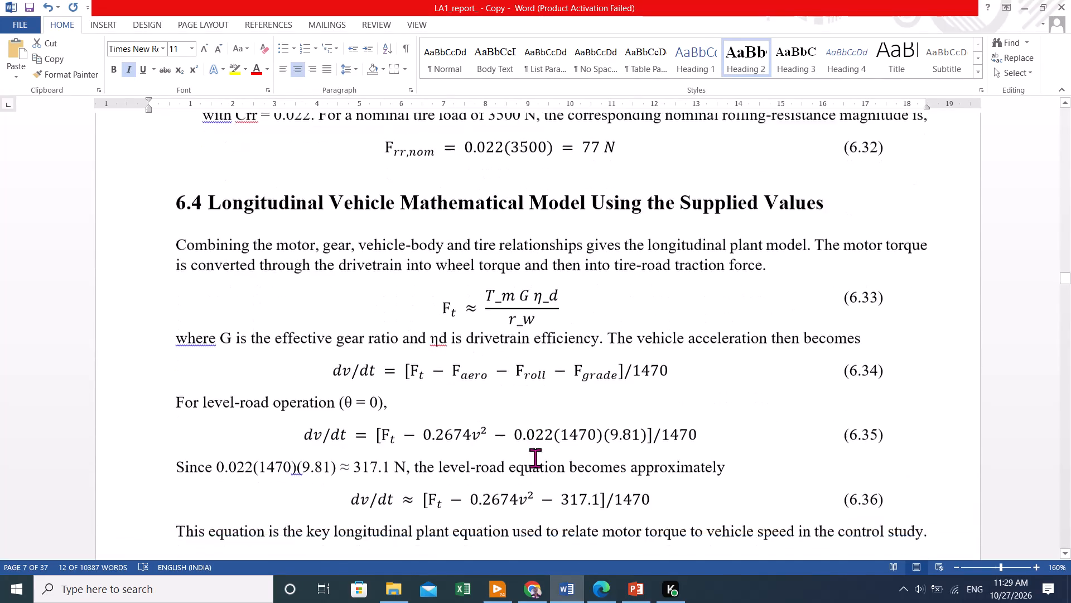
{"action": "scroll", "coordinate": [535, 458], "scroll_direction": "down", "scroll_amount": 18}
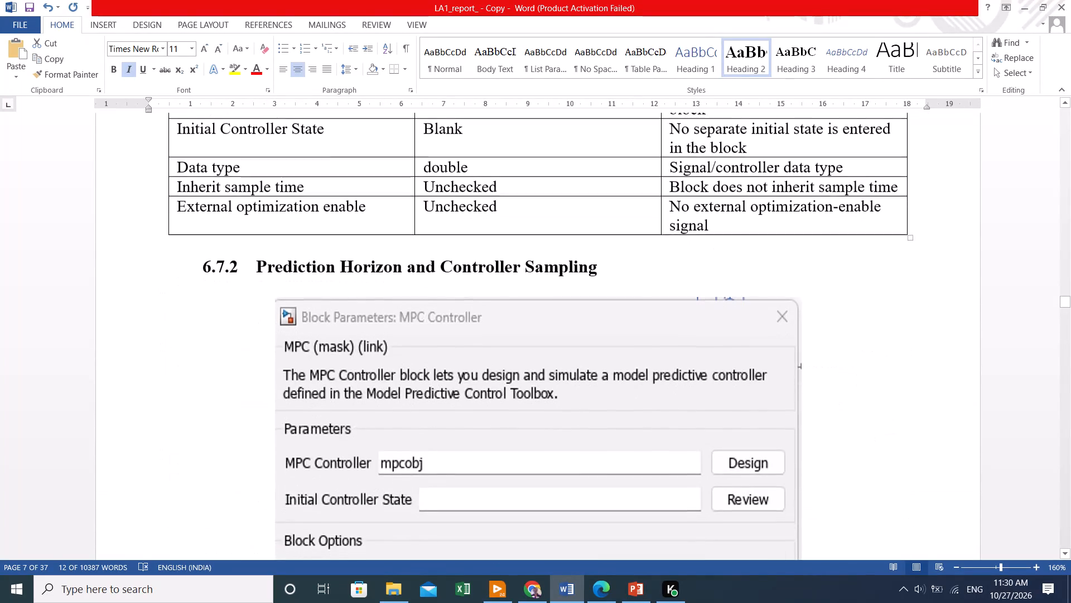
{"action": "scroll", "coordinate": [531, 458], "scroll_direction": "up", "scroll_amount": 10}
{"action": "scroll", "coordinate": [530, 460], "scroll_direction": "down", "scroll_amount": 2}
{"action": "left_click", "coordinate": [520, 433]}
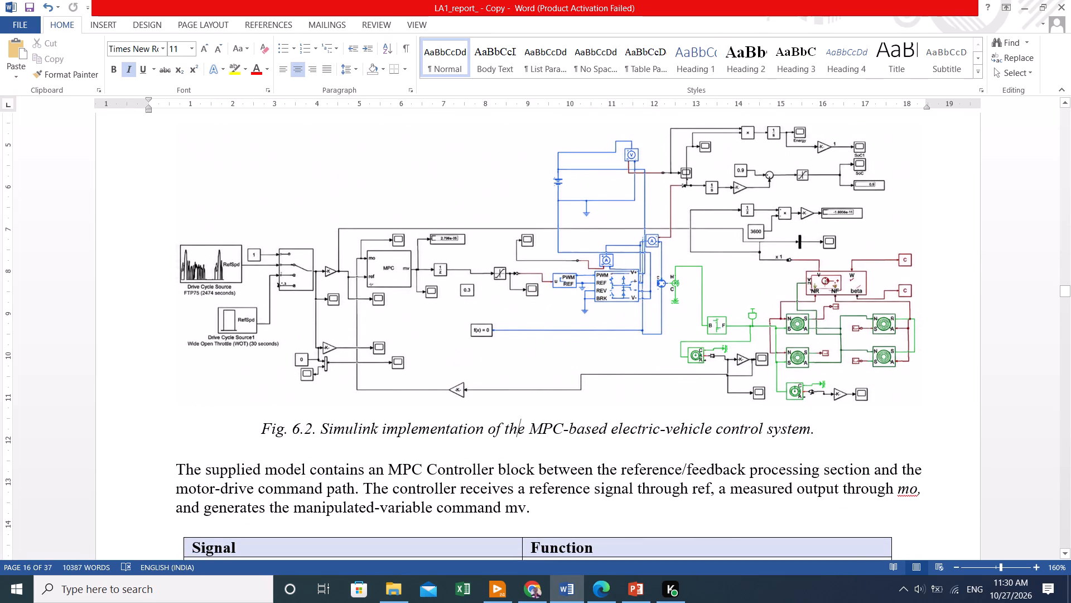
{"action": "left_click_drag", "start_coordinate": [257, 425], "coordinate": [807, 429]}
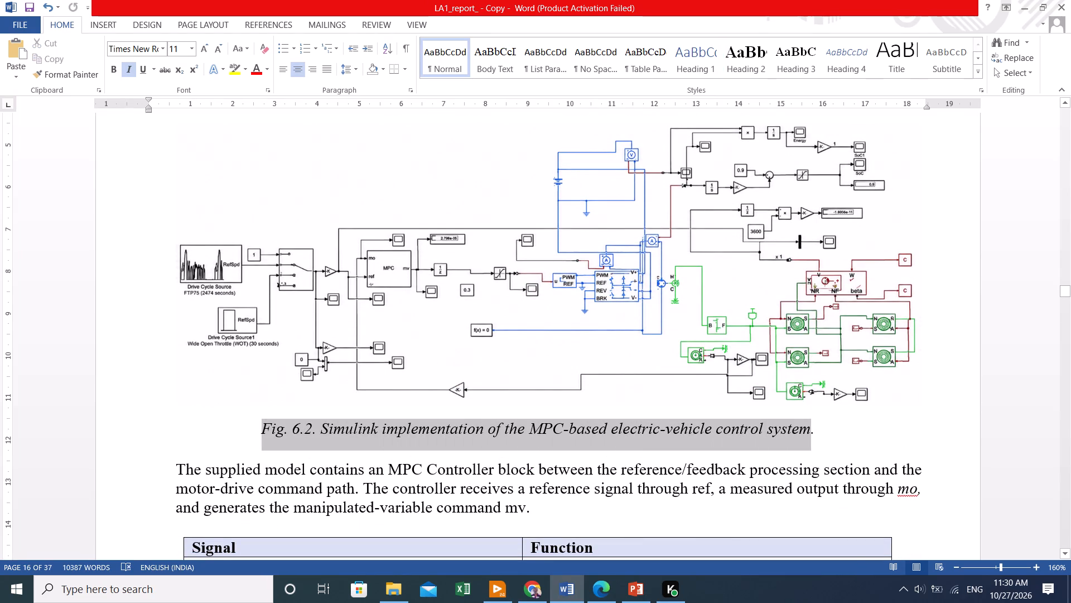
{"action": "left_click_drag", "start_coordinate": [807, 429], "coordinate": [823, 430]}
{"action": "key", "text": "ctrl+c"}
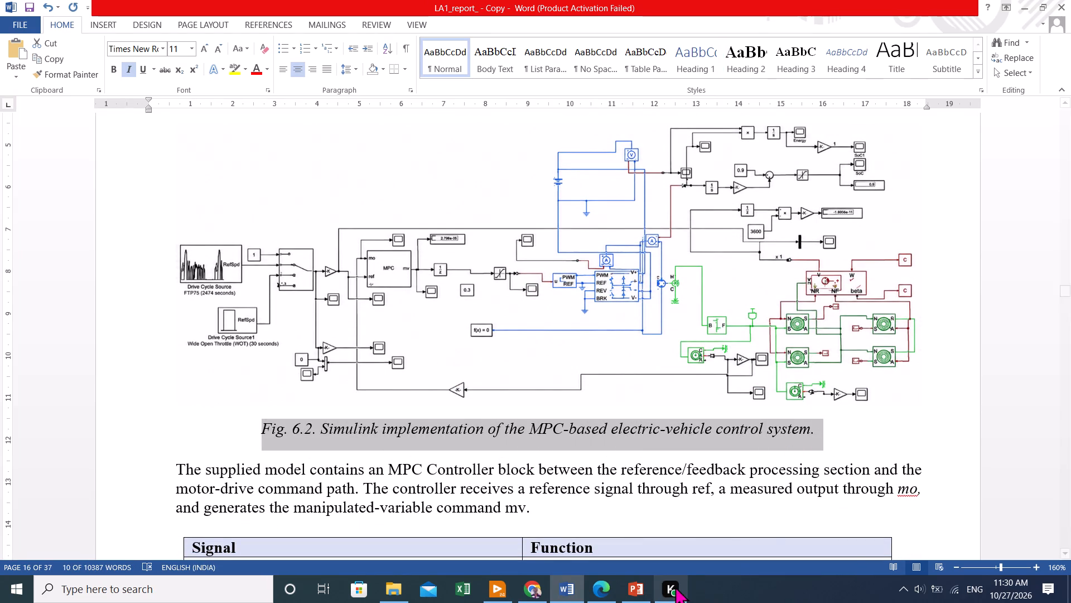
In PowerPoint, paste the caption on slide 25, widen its text box to fit one line, and center it beneath the MPC diagram.
{"action": "left_click", "coordinate": [636, 583]}
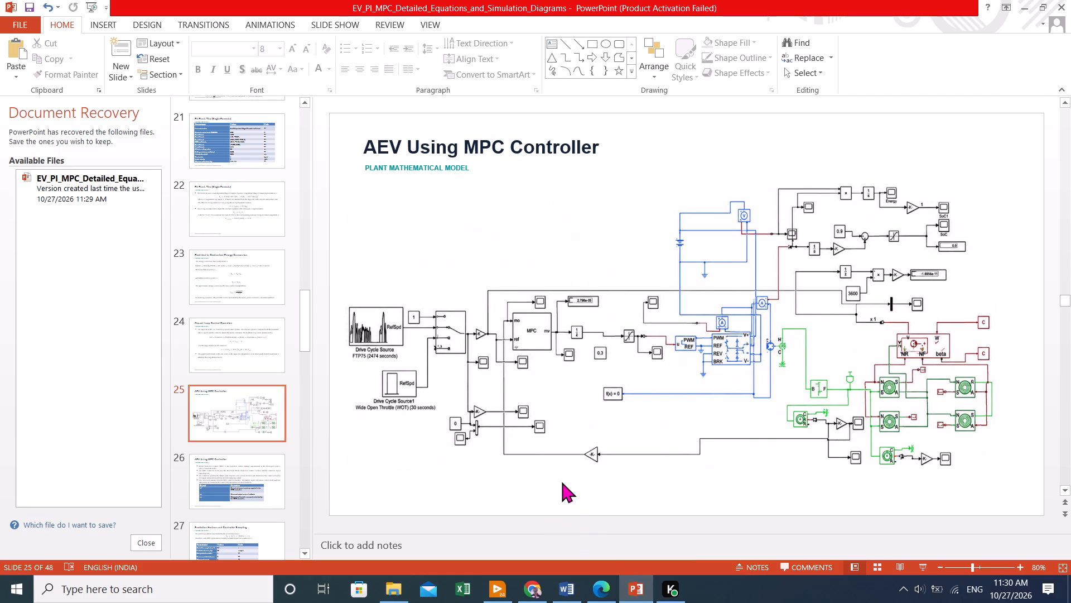
{"action": "left_click", "coordinate": [561, 493]}
{"action": "key", "text": "ctrl+v"}
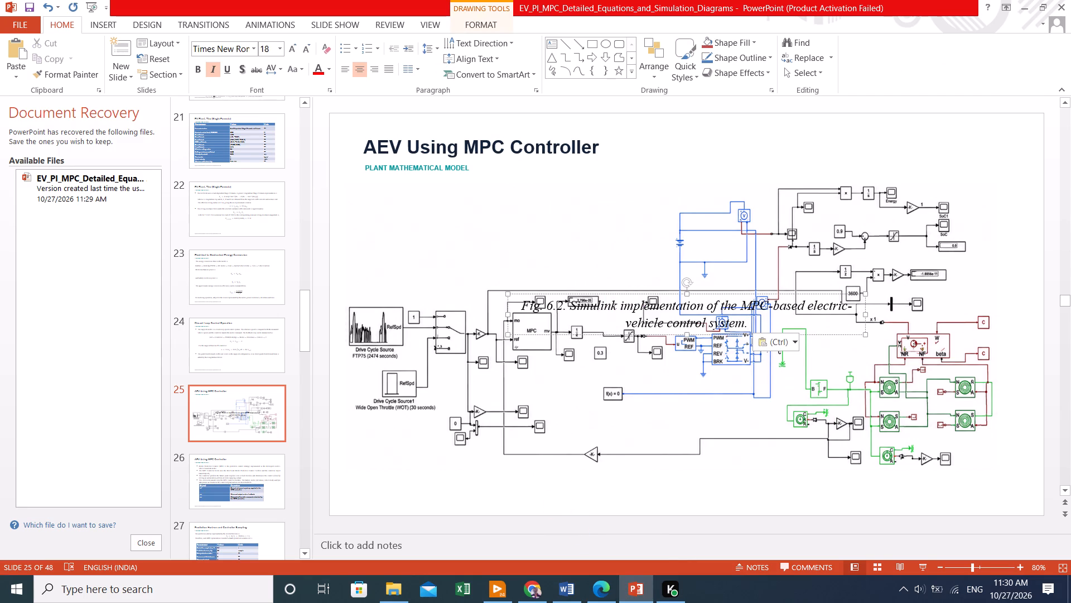
{"action": "left_click_drag", "start_coordinate": [655, 294], "coordinate": [591, 467]}
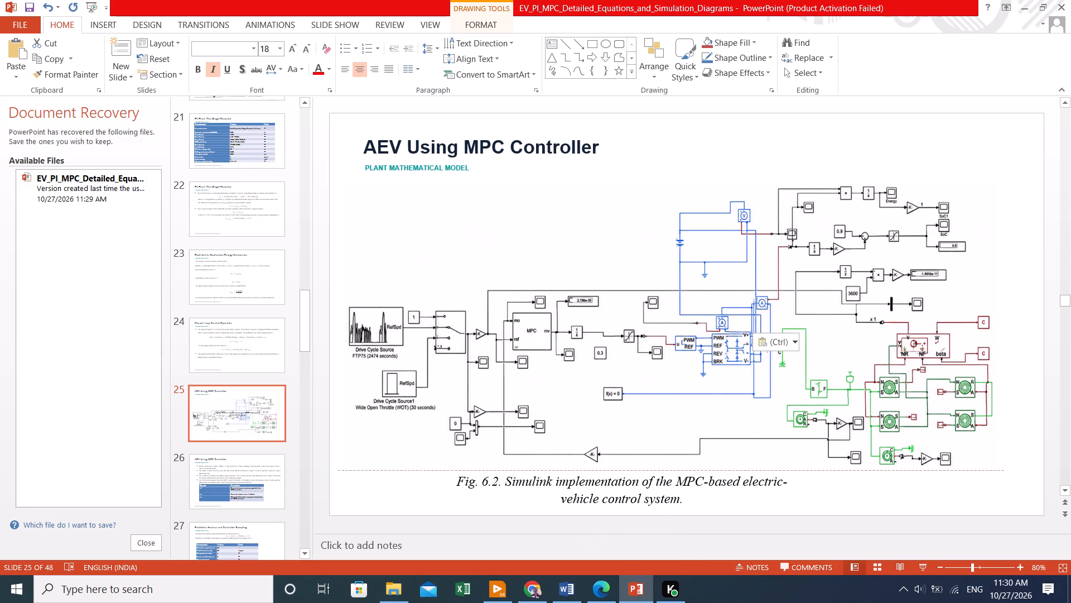
{"action": "left_click_drag", "start_coordinate": [591, 467], "coordinate": [641, 465]}
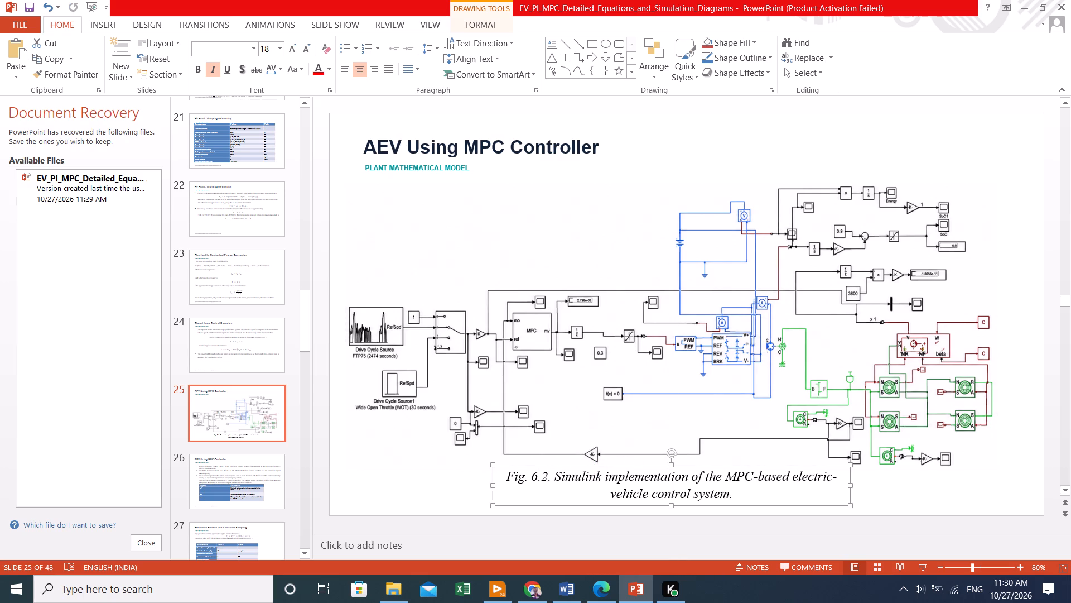
{"action": "left_click_drag", "start_coordinate": [494, 486], "coordinate": [364, 481]}
{"action": "left_click_drag", "start_coordinate": [541, 466], "coordinate": [640, 477]}
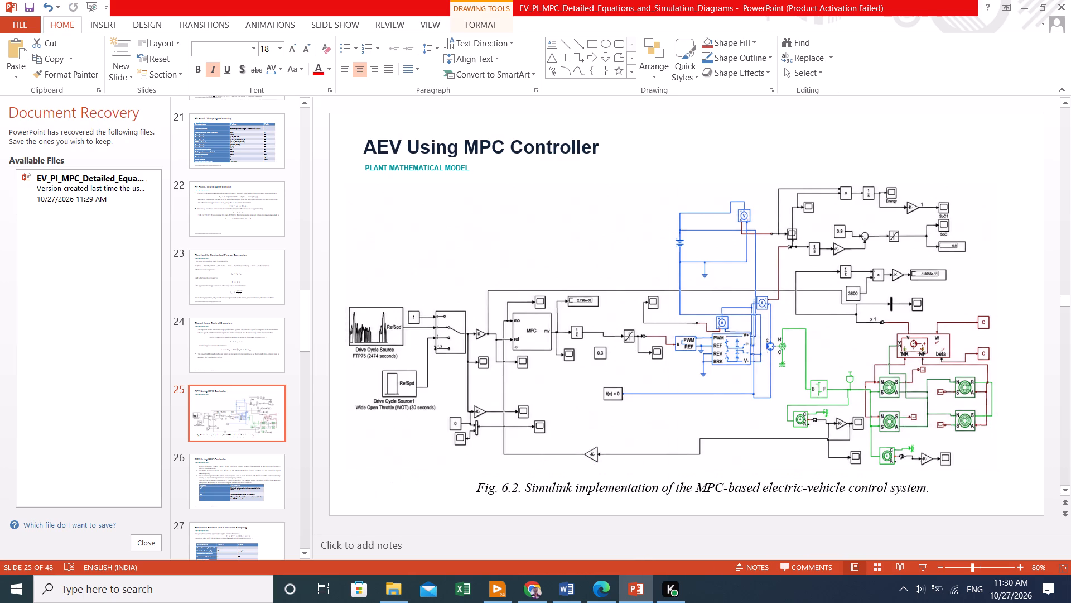
{"action": "left_click_drag", "start_coordinate": [640, 477], "coordinate": [633, 481]}
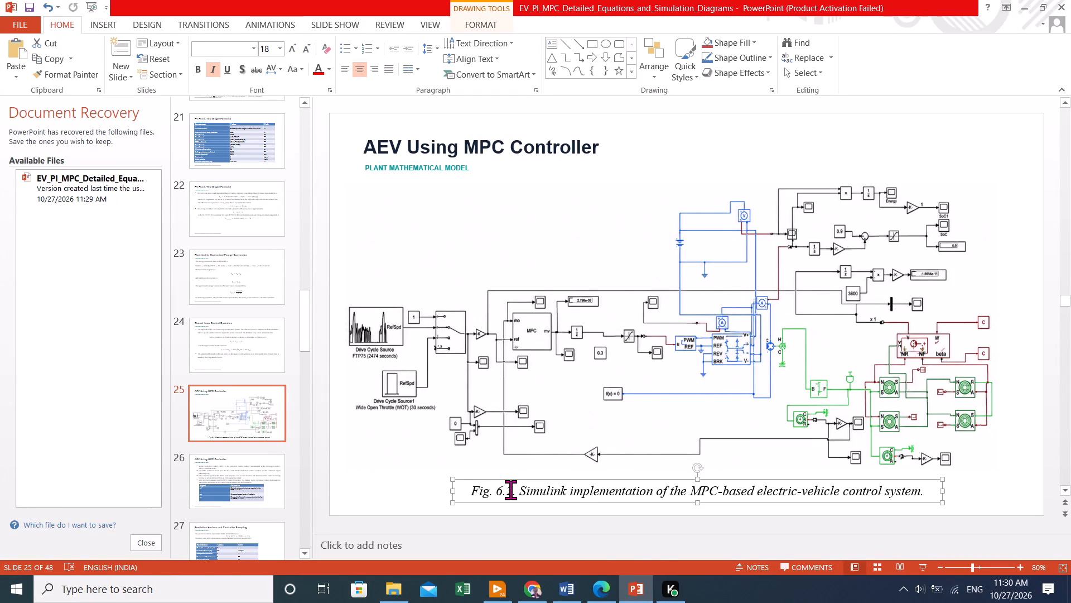
Renumber the MPC Simulink caption on slide 25 as Fig. 3. and save the presentation.
{"action": "left_click", "coordinate": [517, 489]}
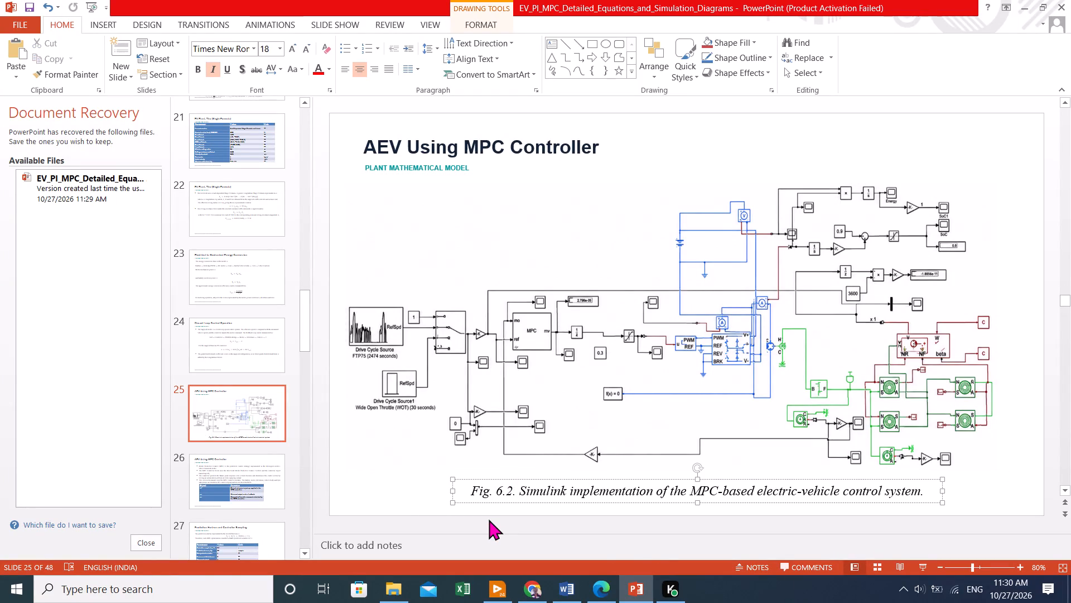
{"action": "key", "text": "Left"}
{"action": "key", "text": "BackSpace"}
{"action": "key", "text": "BackSpace"}
{"action": "key", "text": "BackSpace"}
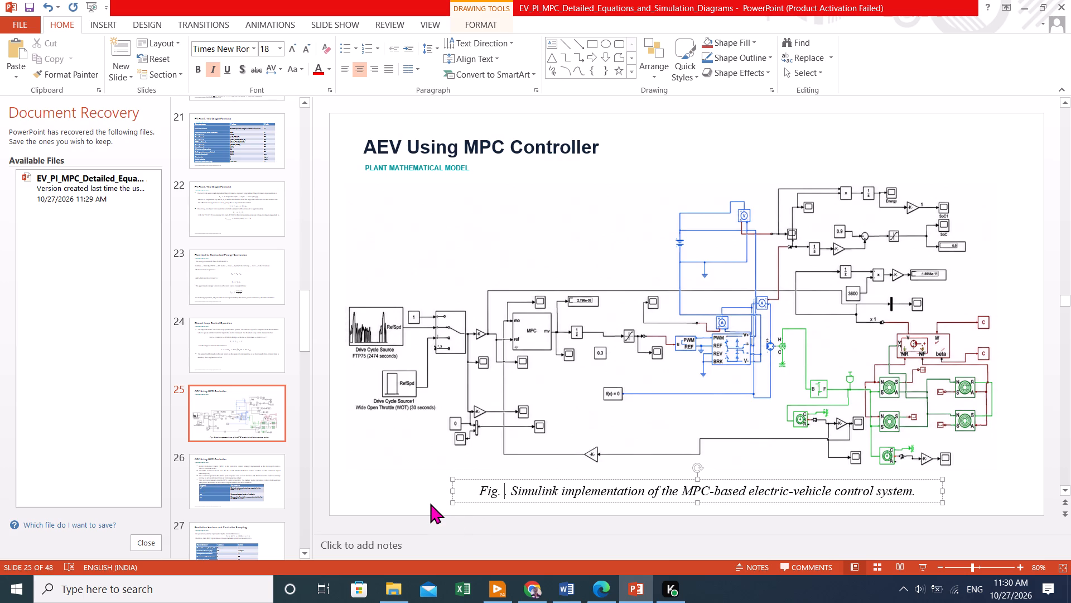
{"action": "key", "text": "3"}
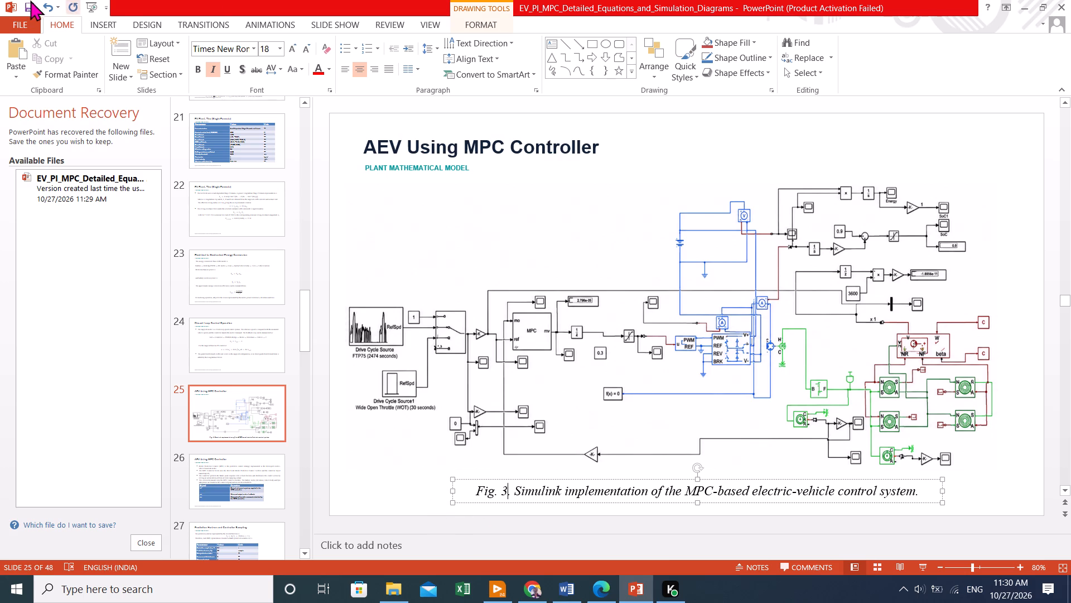
{"action": "left_click", "coordinate": [26, 1]}
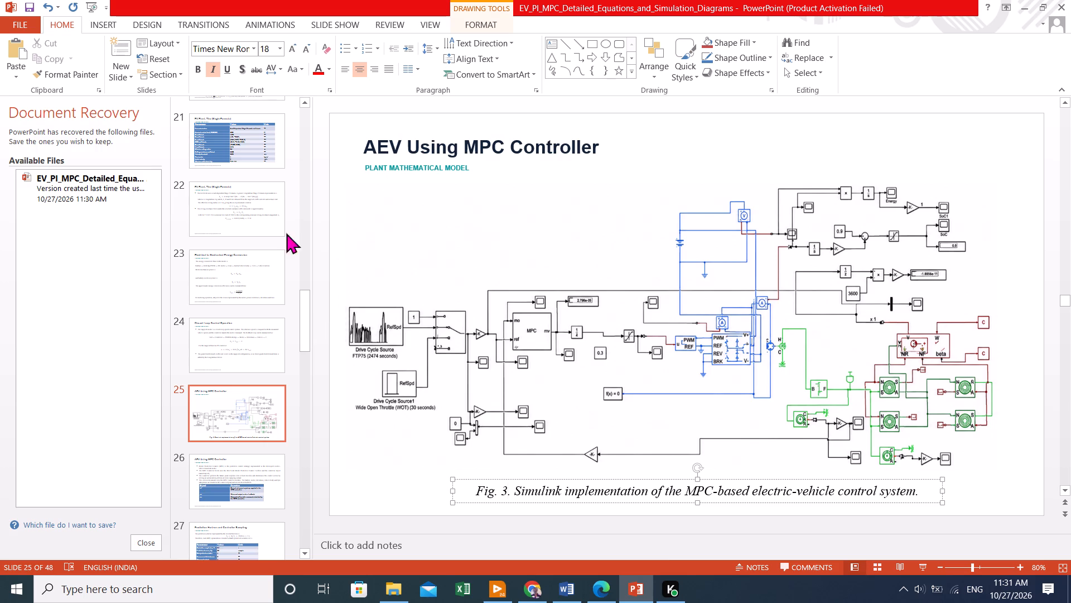
Go to slide 34, renumber the "Battery Voltage Response of Electric Vehicle" caption as Figure 4: and save the presentation.
{"action": "scroll", "coordinate": [224, 349], "scroll_direction": "down", "scroll_amount": 3}
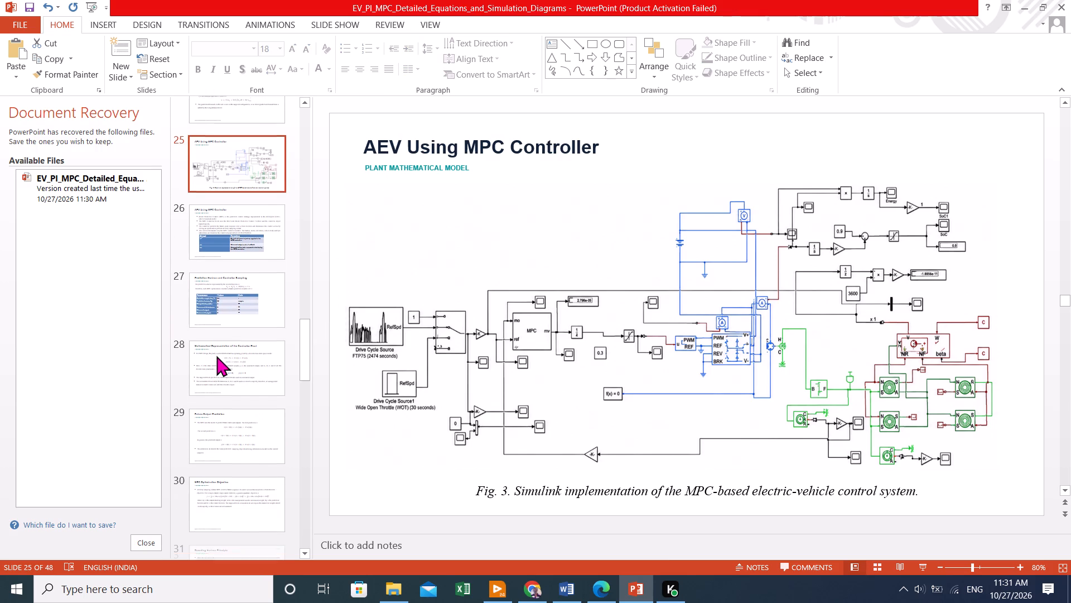
{"action": "scroll", "coordinate": [216, 283], "scroll_direction": "down", "scroll_amount": 2}
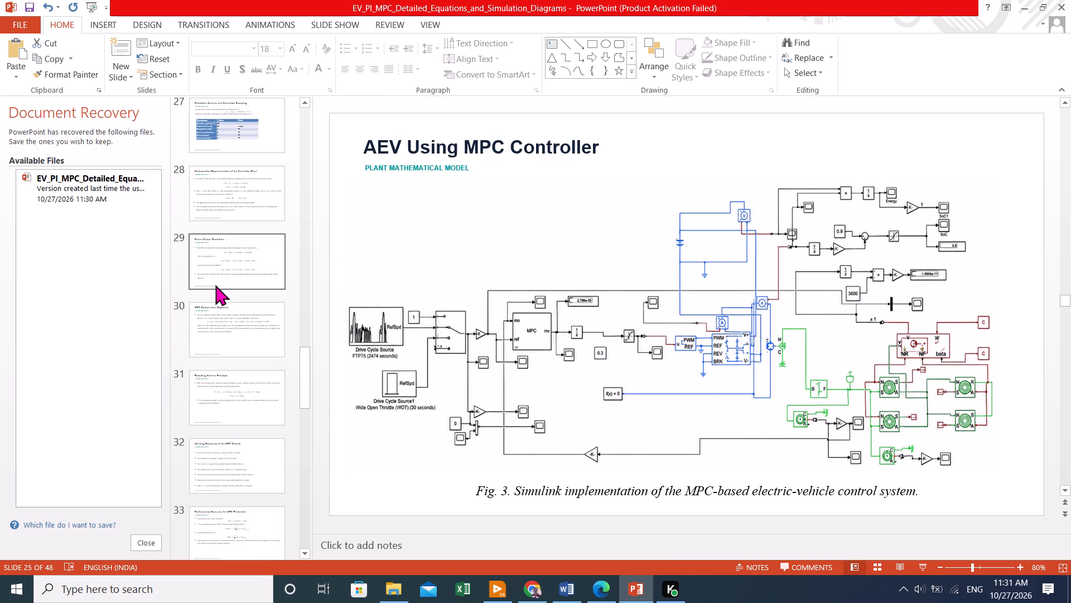
{"action": "left_click", "coordinate": [219, 303]}
{"action": "scroll", "coordinate": [218, 303], "scroll_direction": "down", "scroll_amount": 1}
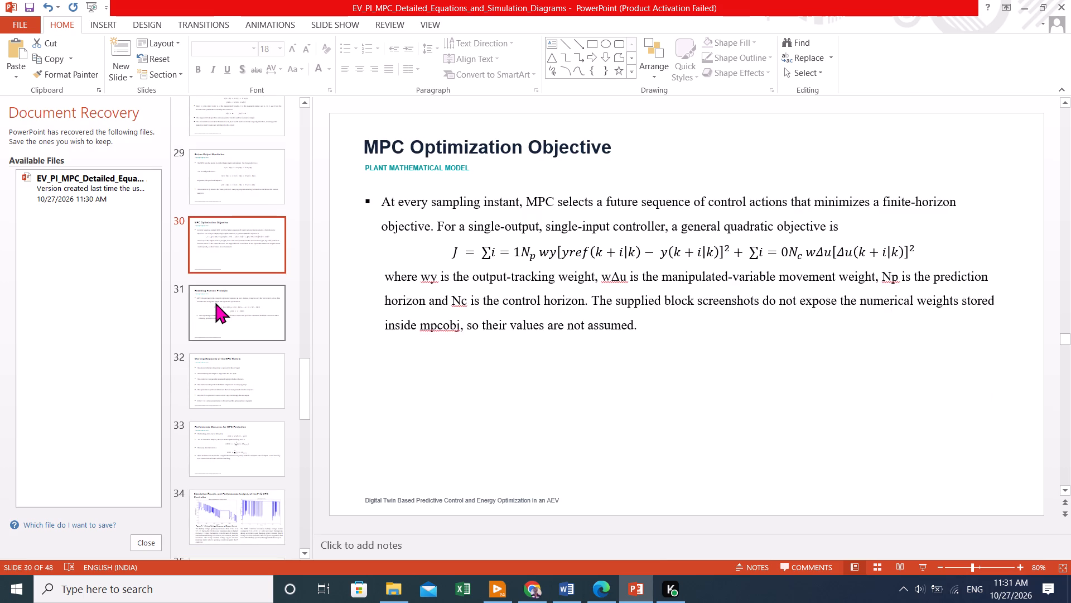
{"action": "left_click", "coordinate": [215, 303]}
{"action": "scroll", "coordinate": [216, 303], "scroll_direction": "down", "scroll_amount": 1}
{"action": "left_click", "coordinate": [216, 303]}
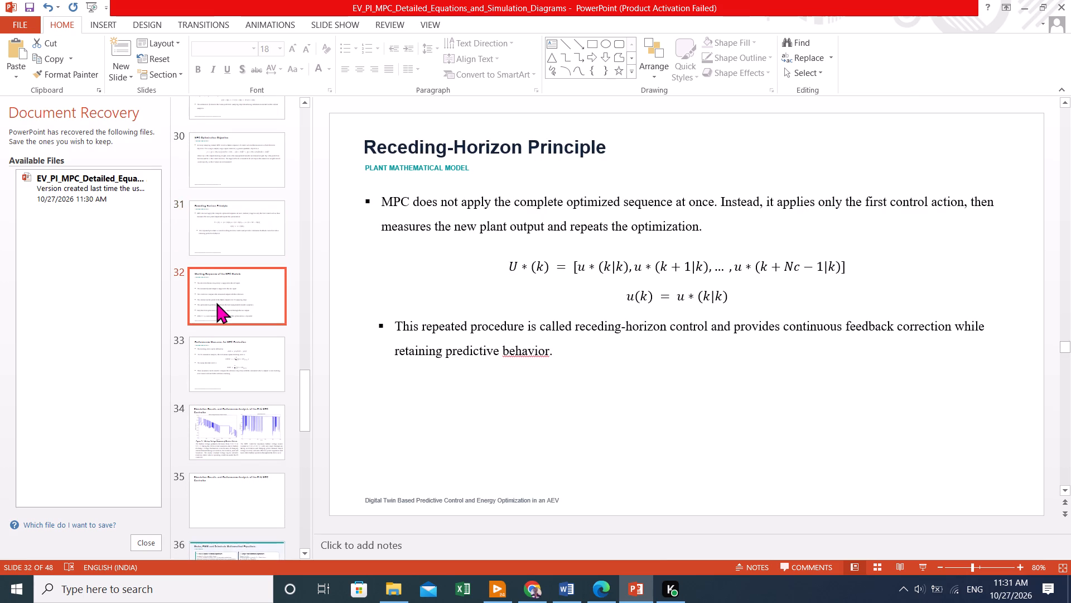
{"action": "scroll", "coordinate": [216, 302], "scroll_direction": "down", "scroll_amount": 1}
{"action": "left_click", "coordinate": [216, 296]}
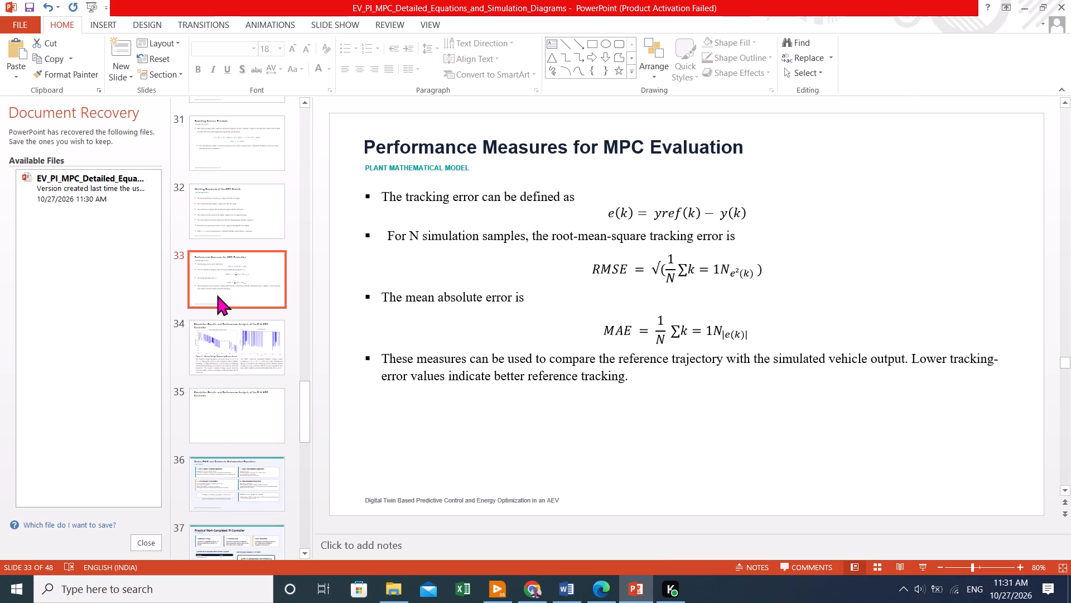
{"action": "left_click", "coordinate": [223, 328]}
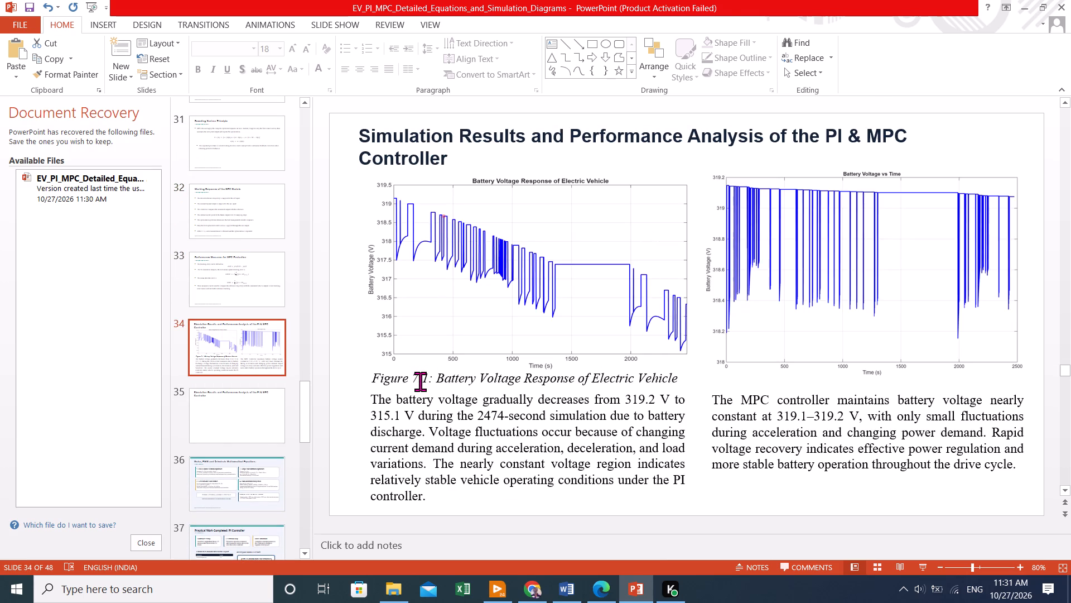
{"action": "left_click", "coordinate": [424, 382]}
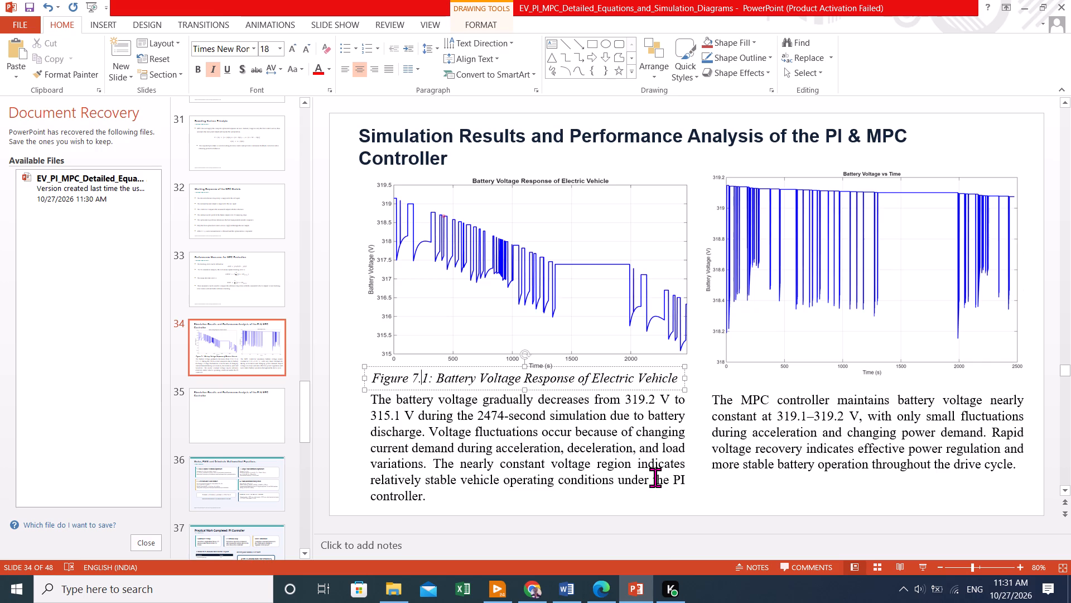
{"action": "key", "text": "Right"}
{"action": "key", "text": "BackSpace"}
{"action": "key", "text": "BackSpace"}
{"action": "key", "text": "BackSpace"}
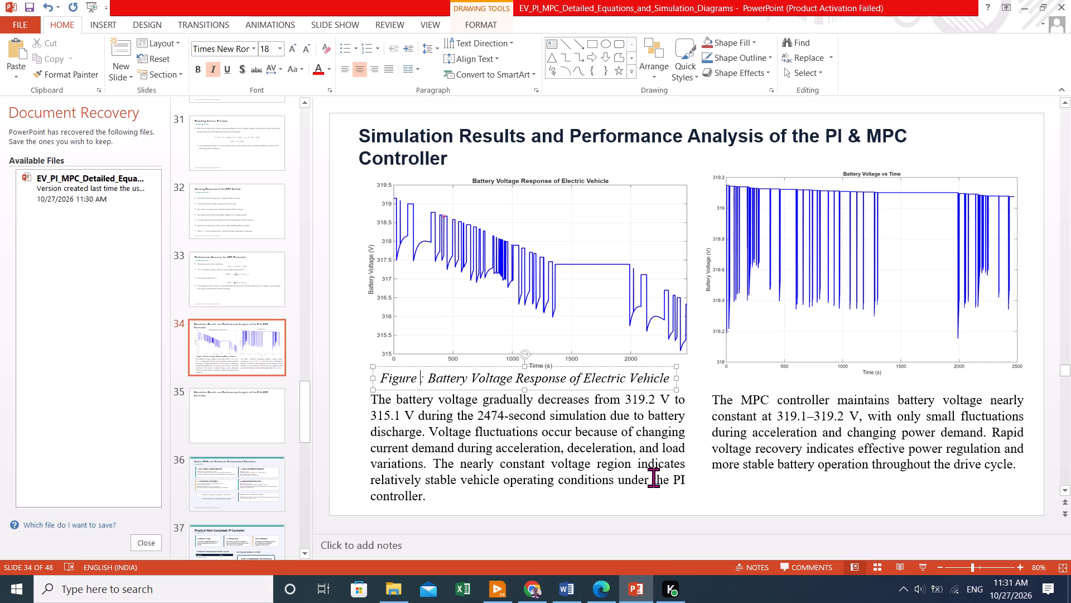
{"action": "key", "text": "4"}
{"action": "key", "text": "period"}
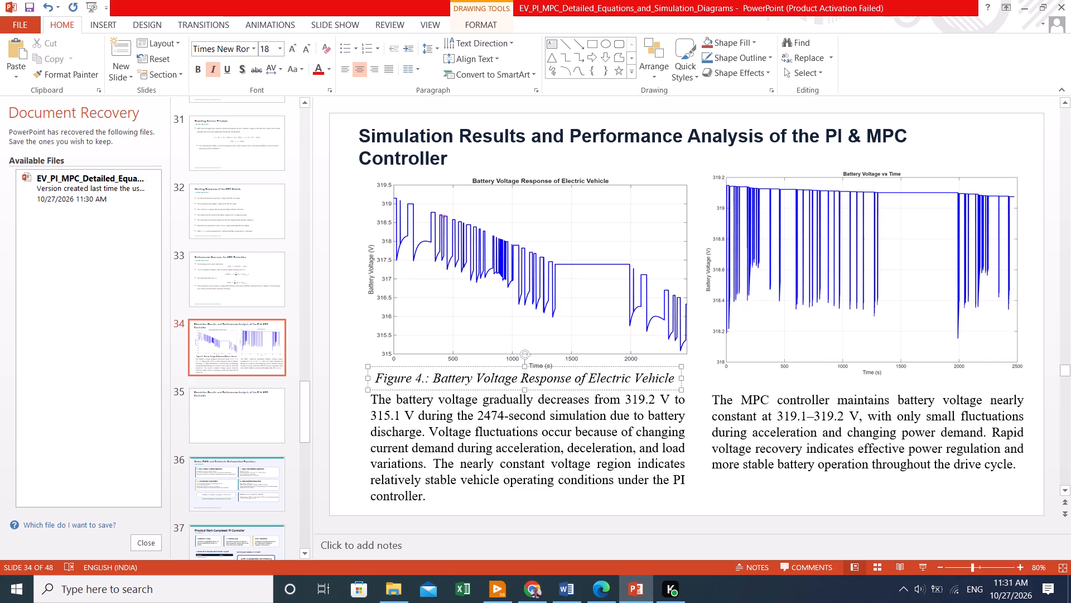
{"action": "key", "text": "BackSpace"}
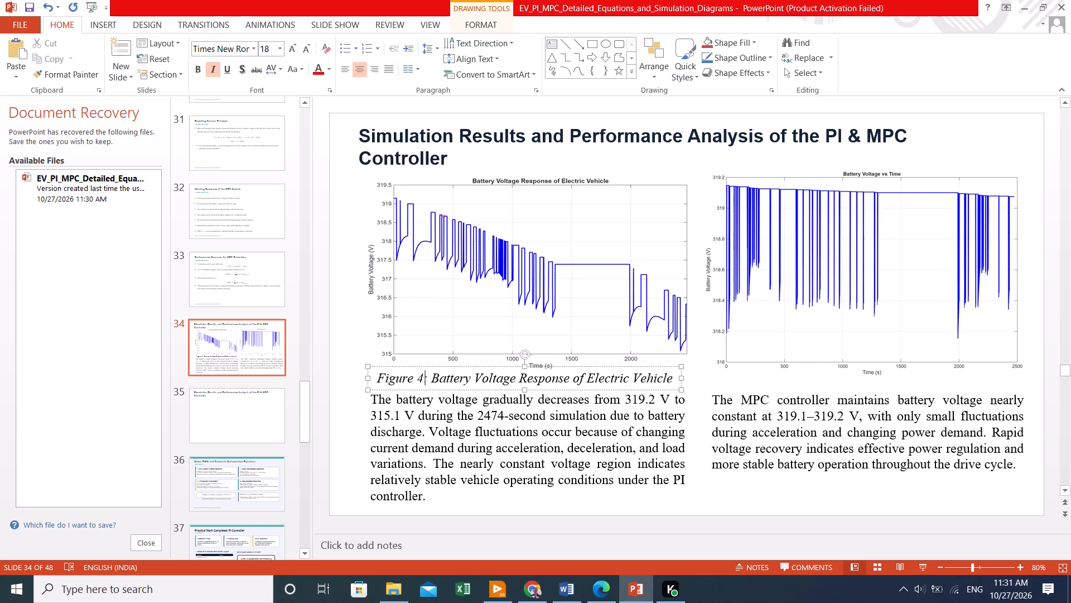
{"action": "key", "text": "space"}
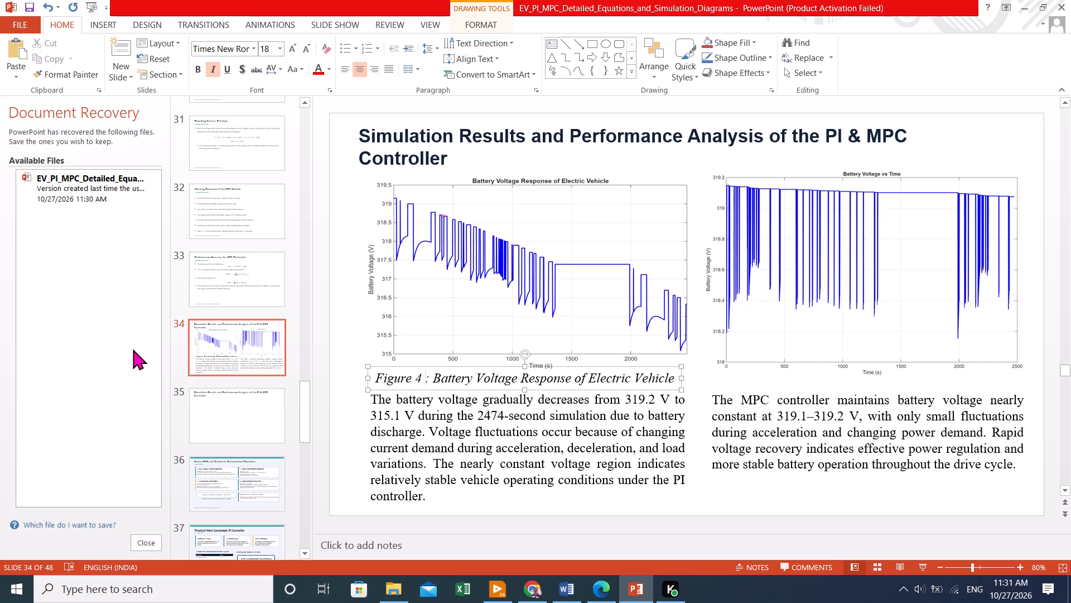
{"action": "key", "text": "BackSpace"}
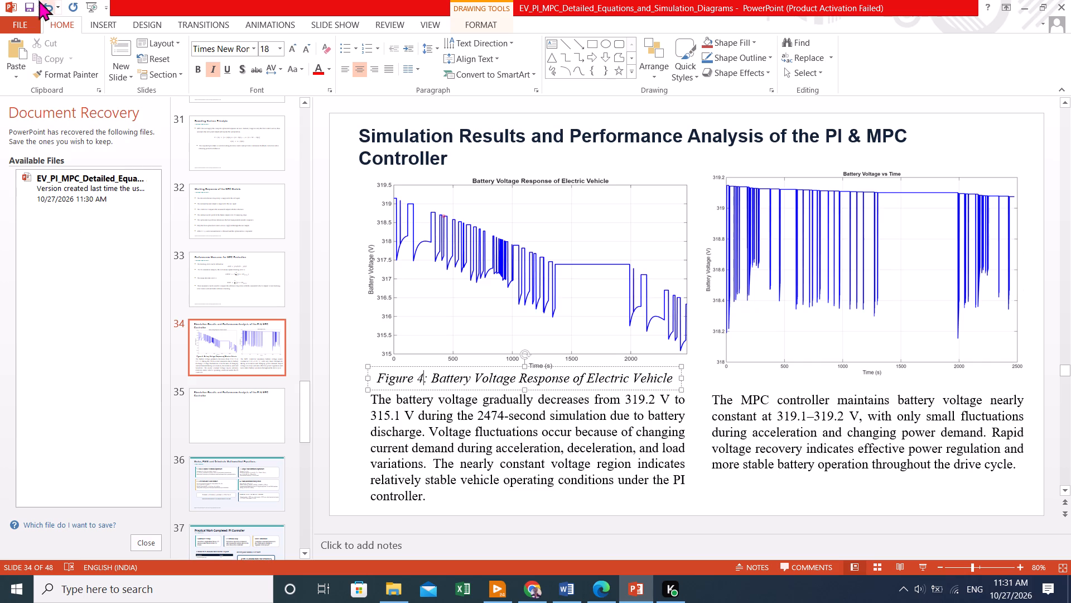
{"action": "left_click", "coordinate": [27, 3]}
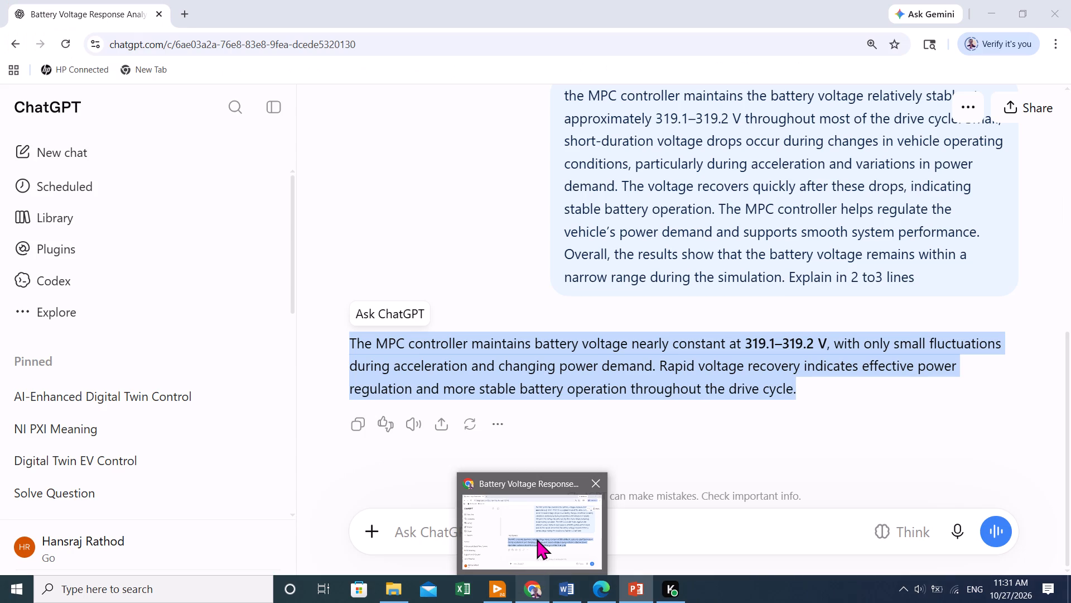
Switch to the Word report, look through the MPC Controller block figures and text around section 6.7.3, and return to PowerPoint.
{"action": "left_click", "coordinate": [534, 591]}
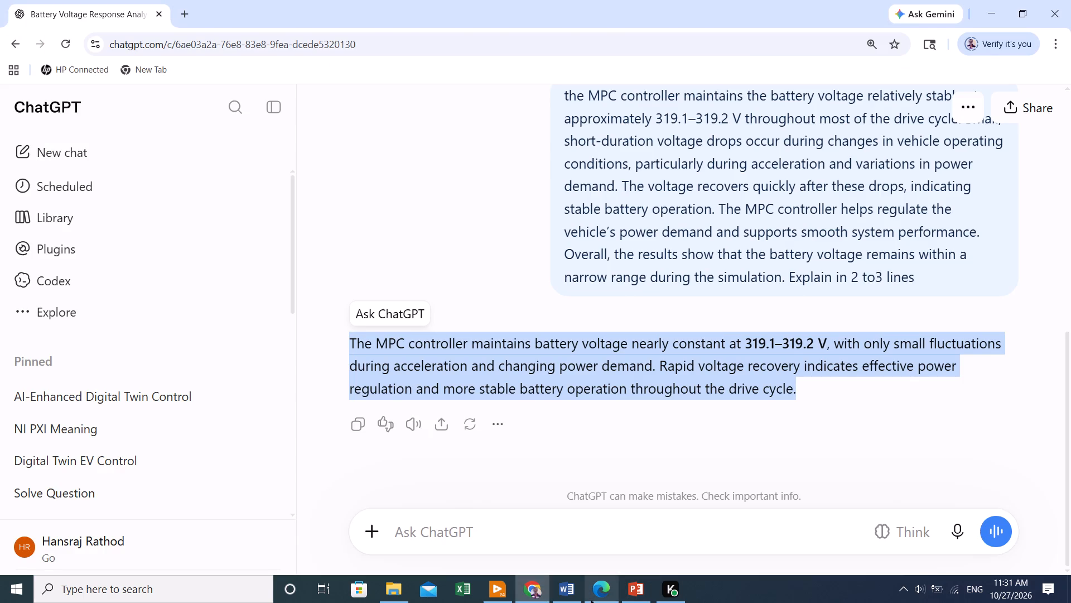
{"action": "left_click", "coordinate": [567, 594]}
{"action": "scroll", "coordinate": [597, 396], "scroll_direction": "down", "scroll_amount": 12}
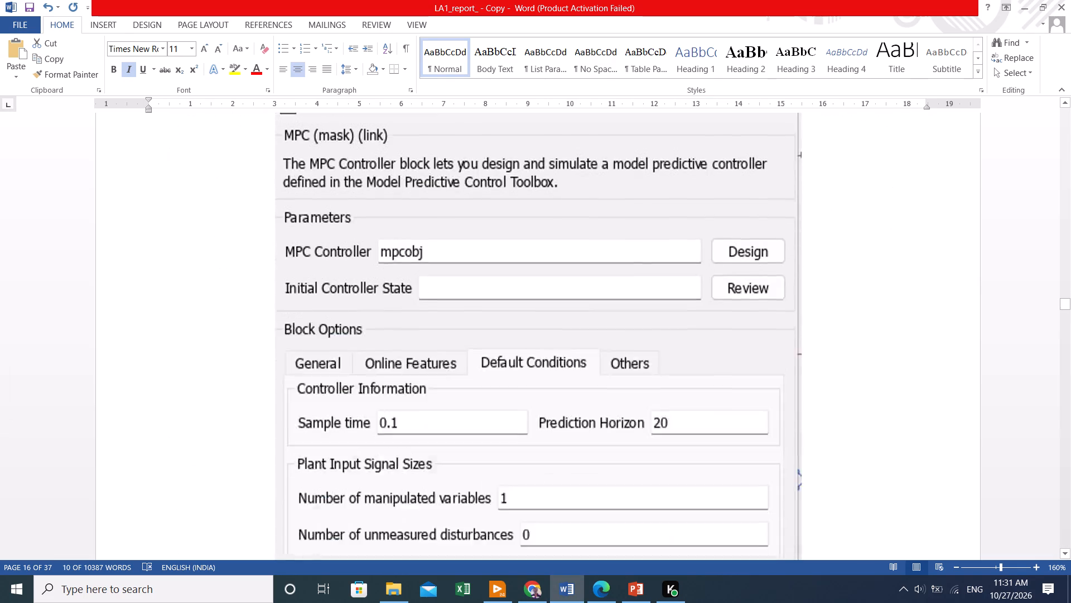
{"action": "scroll", "coordinate": [595, 399], "scroll_direction": "up", "scroll_amount": 5}
{"action": "scroll", "coordinate": [594, 399], "scroll_direction": "down", "scroll_amount": 8}
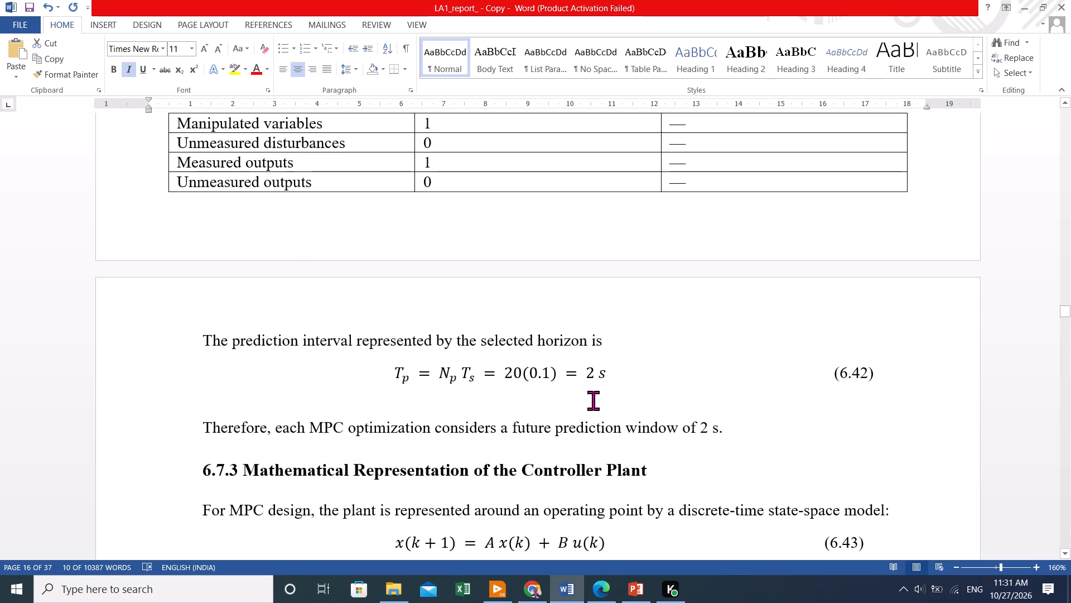
{"action": "scroll", "coordinate": [593, 400], "scroll_direction": "down", "scroll_amount": 2}
{"action": "scroll", "coordinate": [593, 400], "scroll_direction": "up", "scroll_amount": 5}
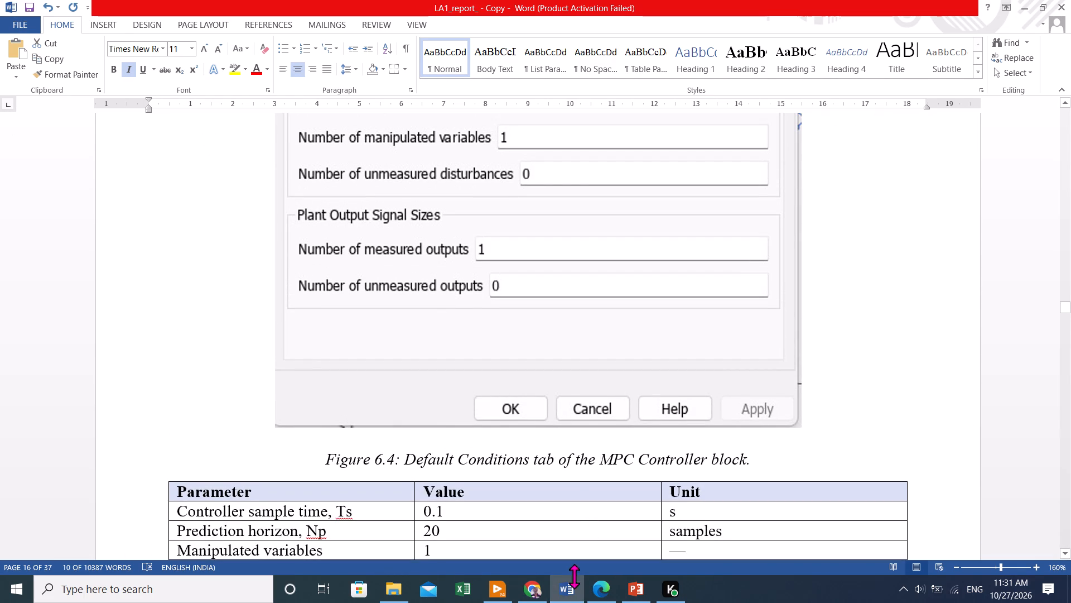
{"action": "left_click", "coordinate": [527, 588]}
{"action": "left_click", "coordinate": [639, 595]}
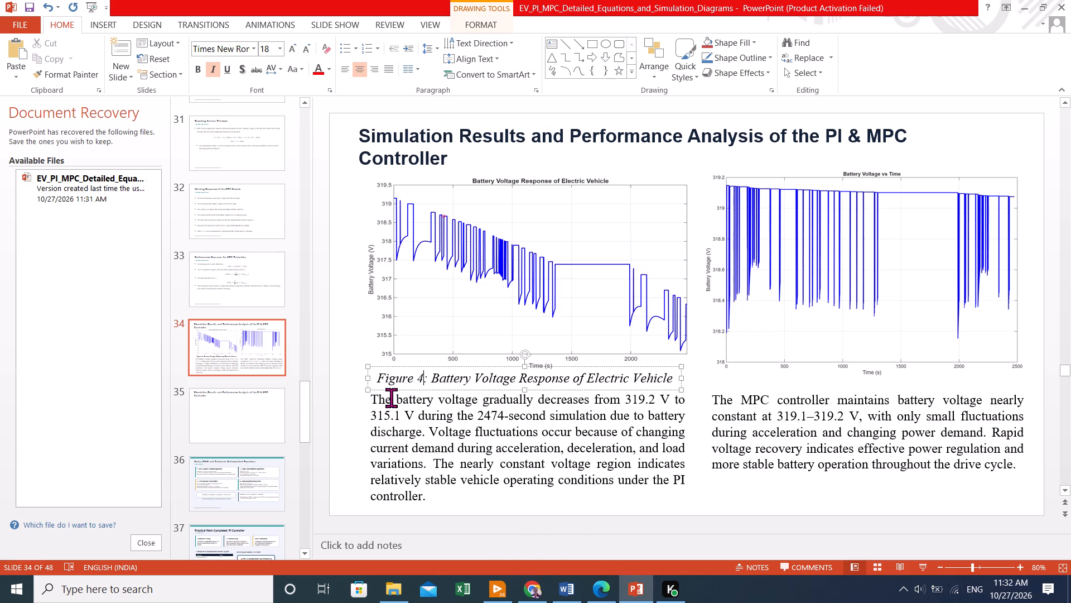
Begin the PI battery voltage description on slide 34 with "Fig 4. show that's,", make the following "the" lowercase, and save the presentation.
{"action": "left_click", "coordinate": [372, 399]}
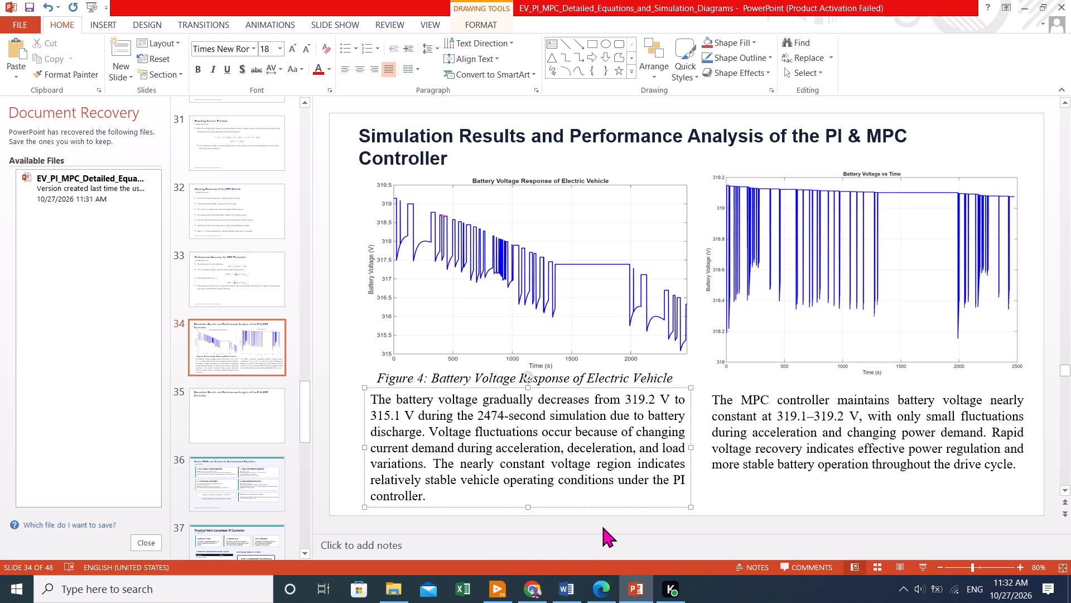
{"action": "type", "text": "Fig"}
{"action": "key", "text": "space"}
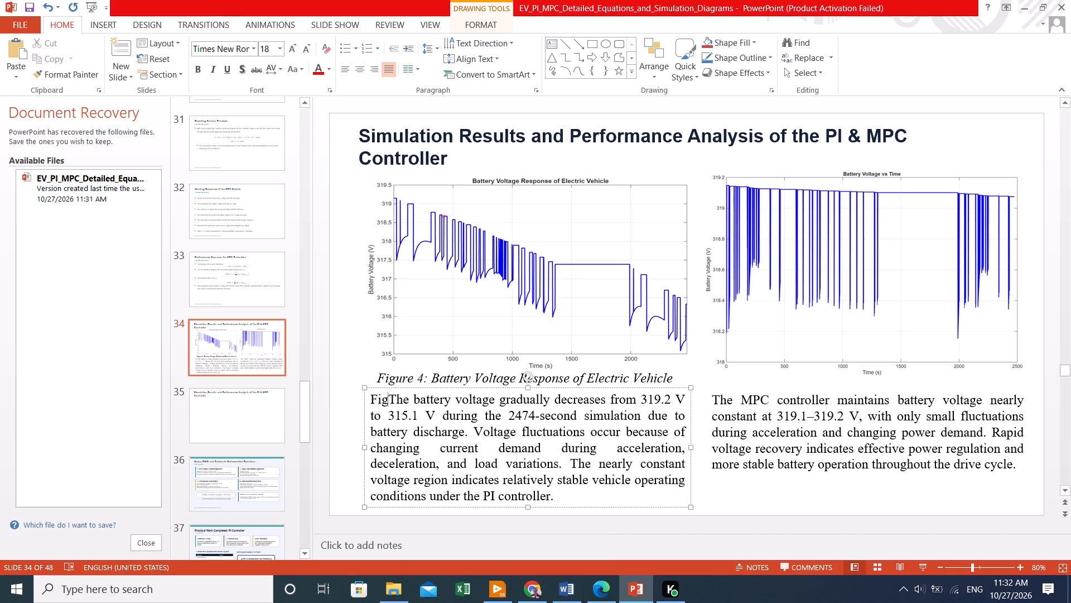
{"action": "key", "text": "4"}
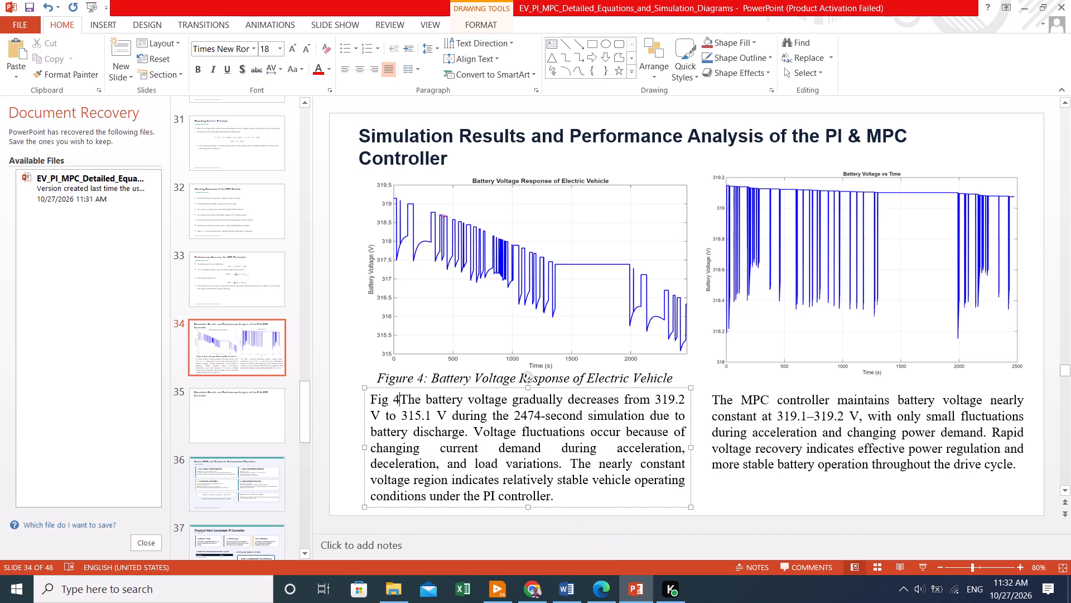
{"action": "type", "text": "."}
{"action": "key", "text": "space"}
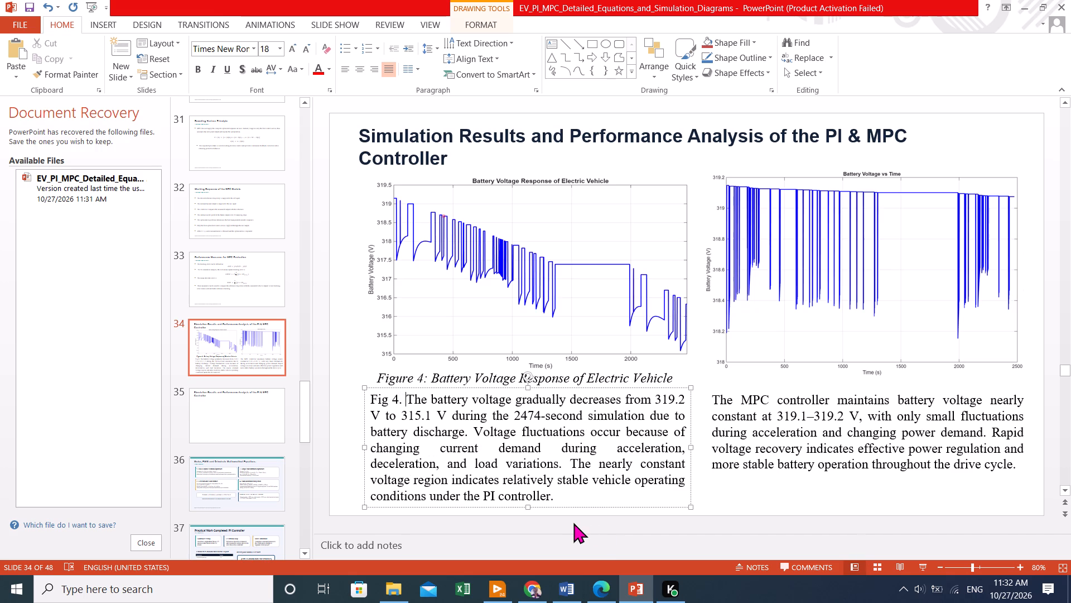
{"action": "type", "text": "sh"}
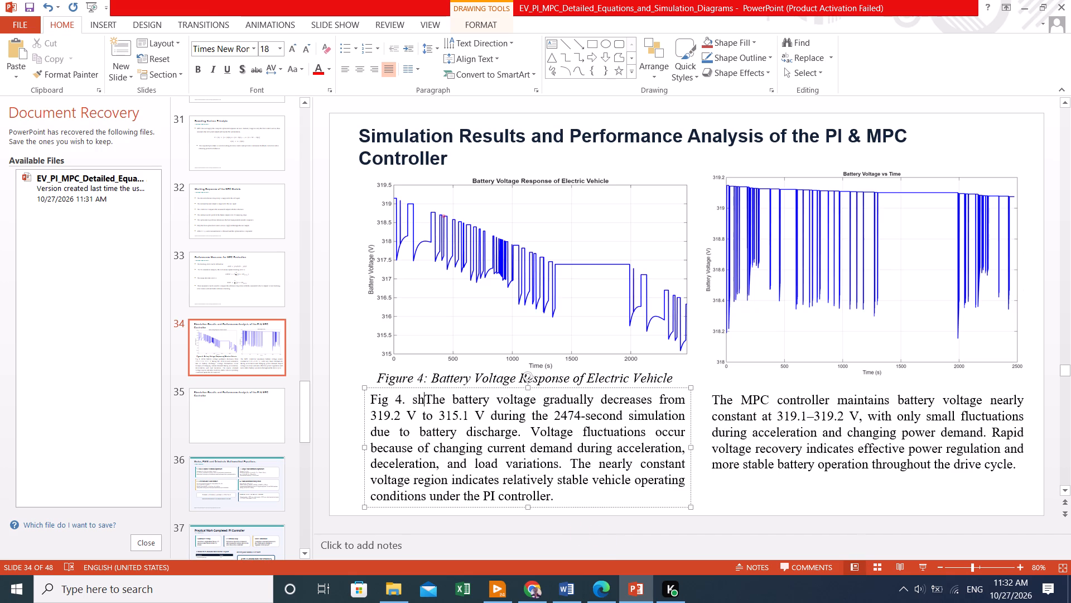
{"action": "key", "text": "o"}
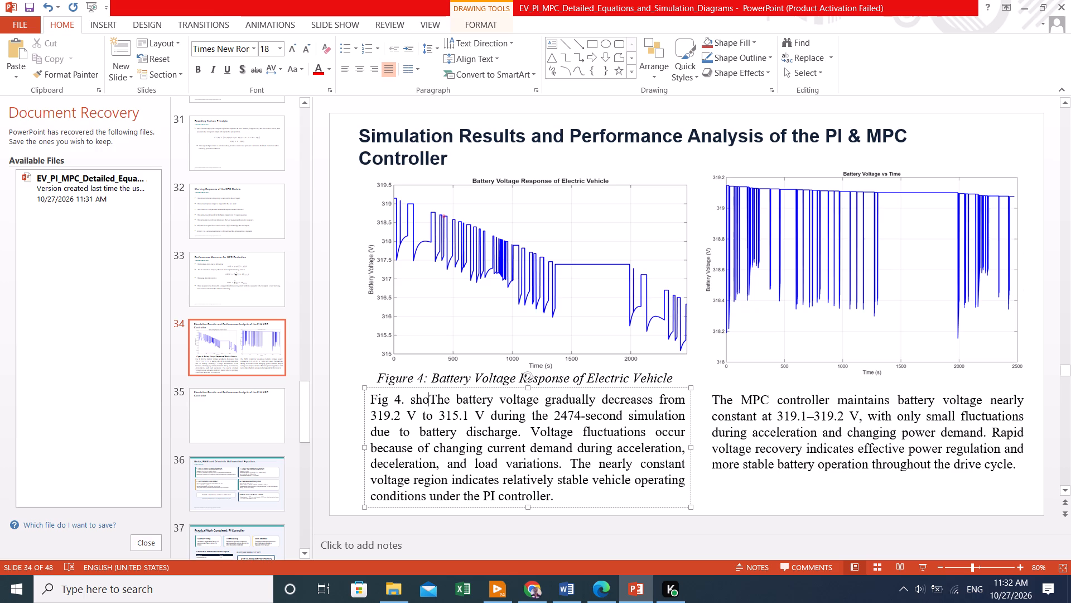
{"action": "key", "text": "w"}
{"action": "key", "text": "space"}
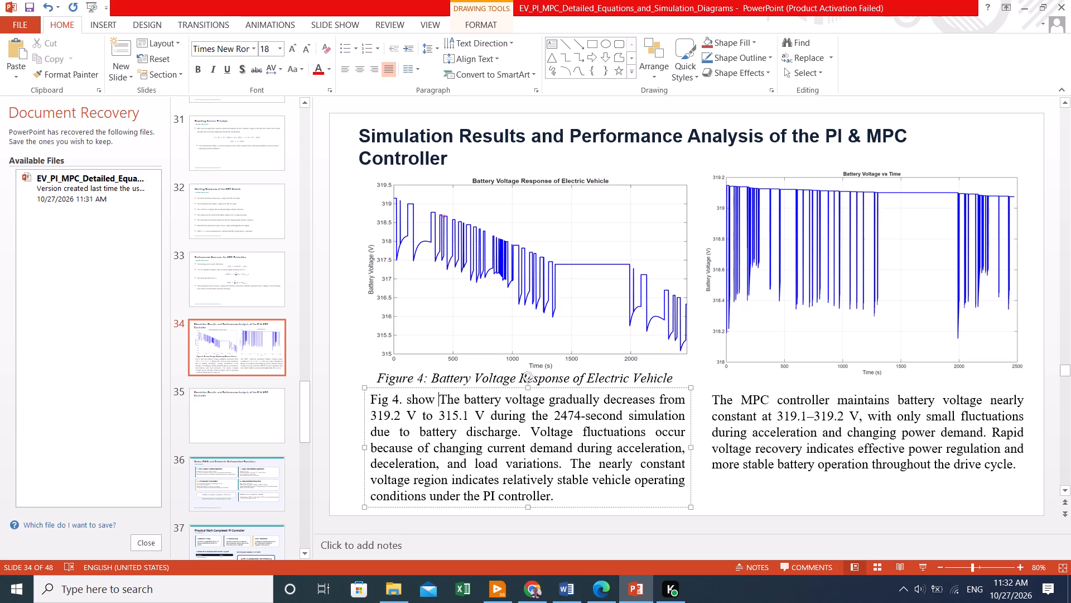
{"action": "type", "text": "thats"}
{"action": "key", "text": "comma"}
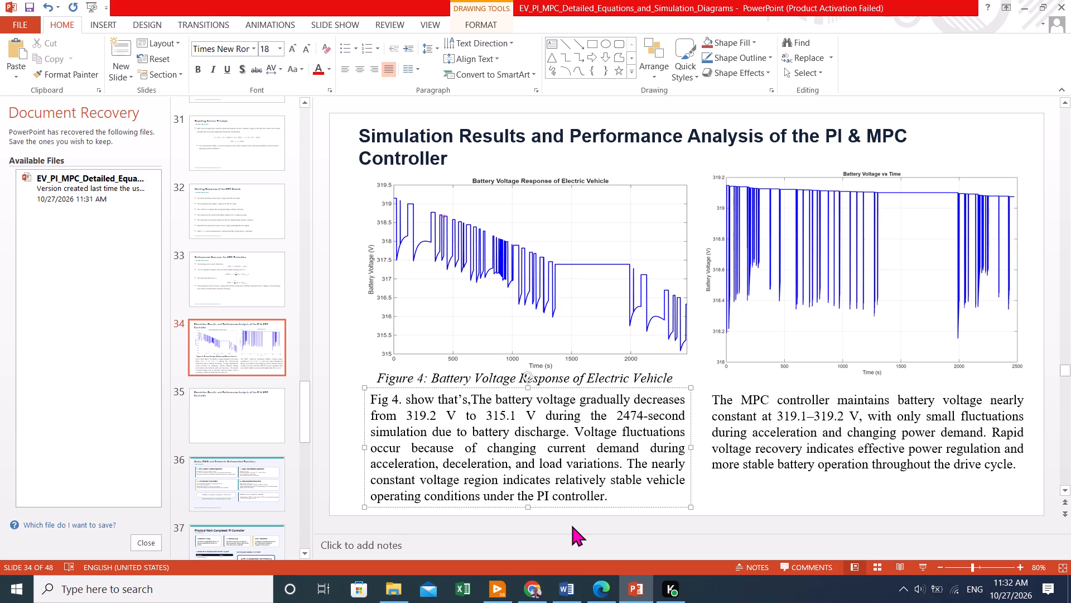
{"action": "key", "text": "space"}
{"action": "left_click", "coordinate": [510, 398]}
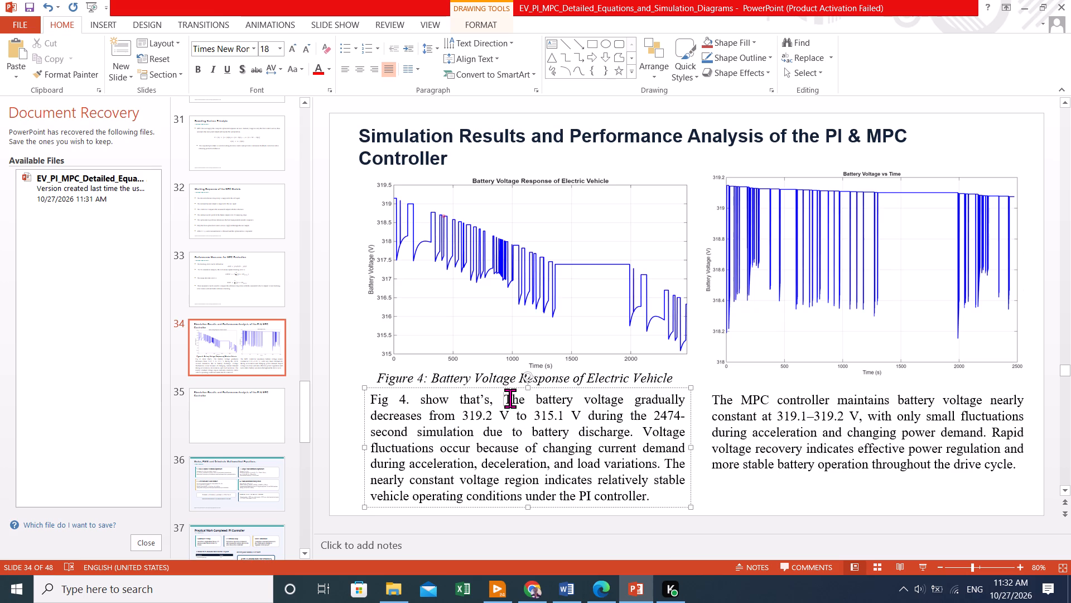
{"action": "key", "text": "BackSpace"}
{"action": "key", "text": "t"}
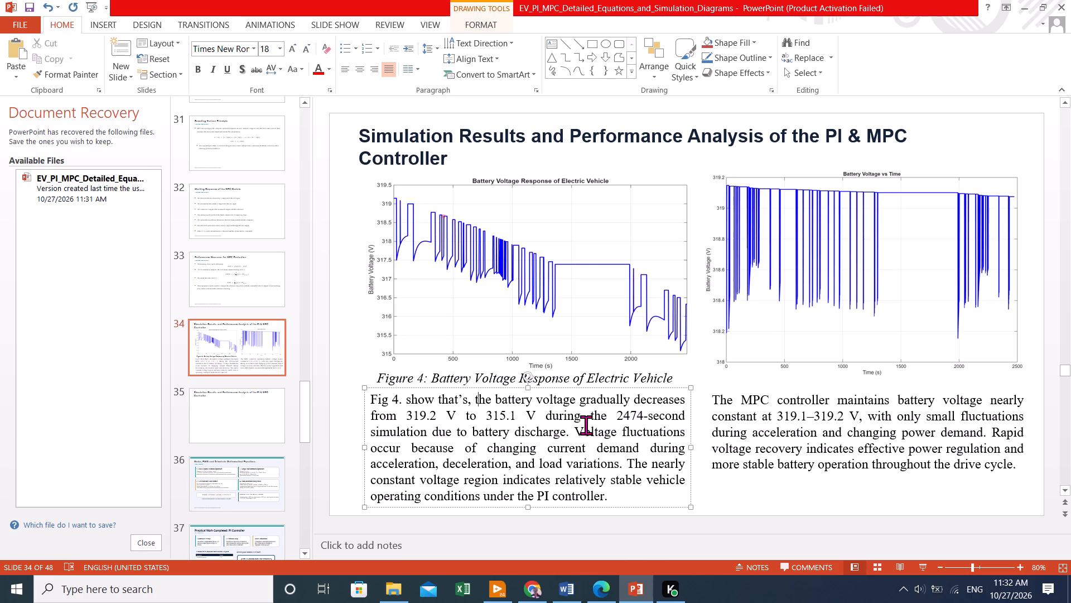
{"action": "left_click", "coordinate": [33, 7]}
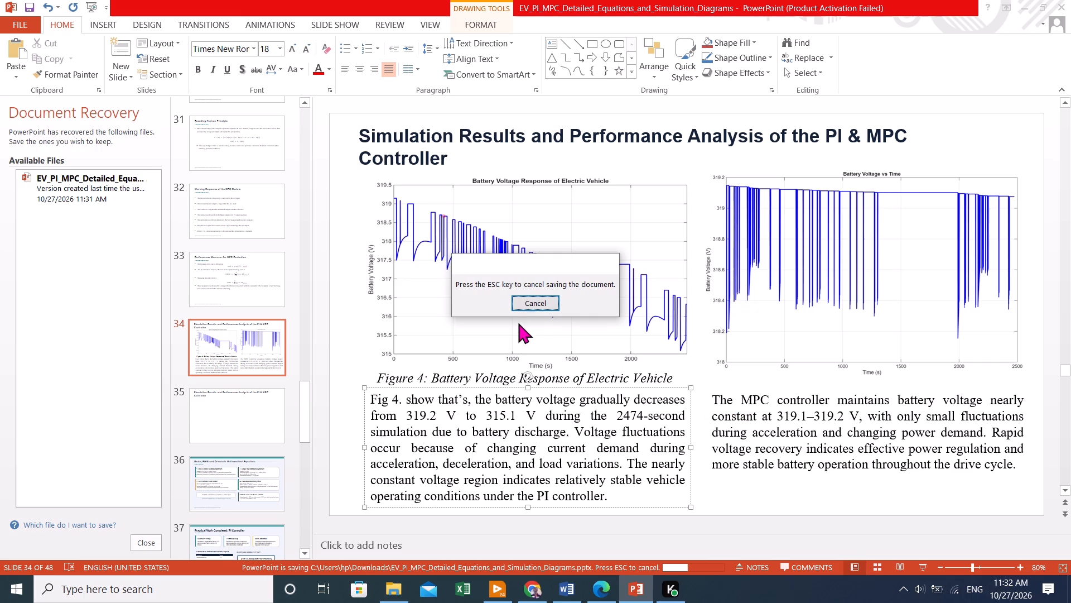
Begin the MPC battery voltage description on slide 34 with "Fig 5. shows that, ".
{"action": "left_click", "coordinate": [717, 399]}
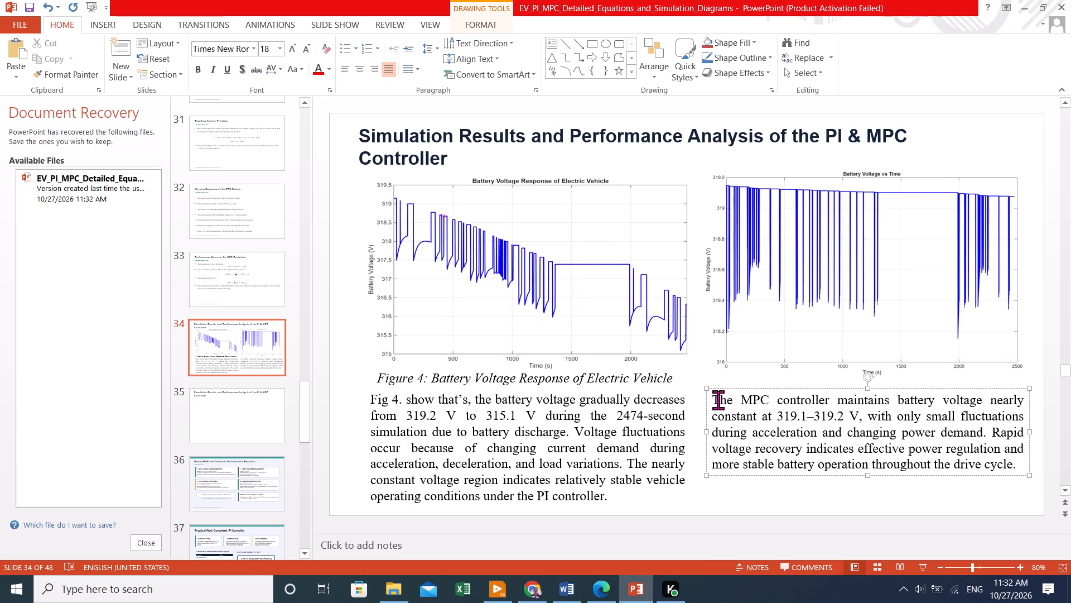
{"action": "left_click", "coordinate": [659, 405]}
{"action": "left_click", "coordinate": [715, 403]}
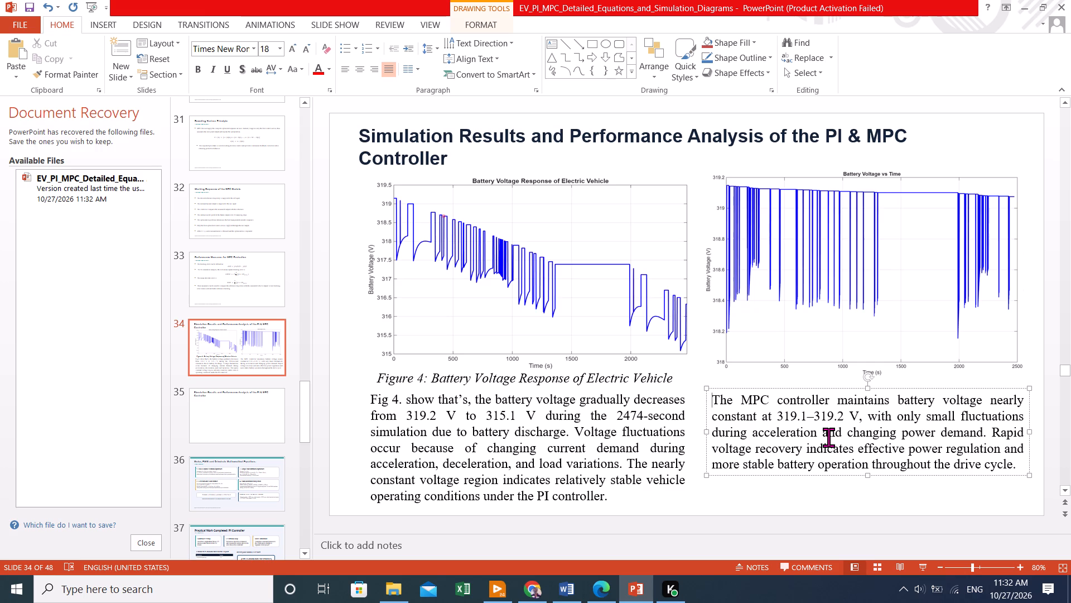
{"action": "key", "text": "f"}
{"action": "key", "text": "BackSpace"}
{"action": "type", "text": "Fig"}
{"action": "key", "text": "space"}
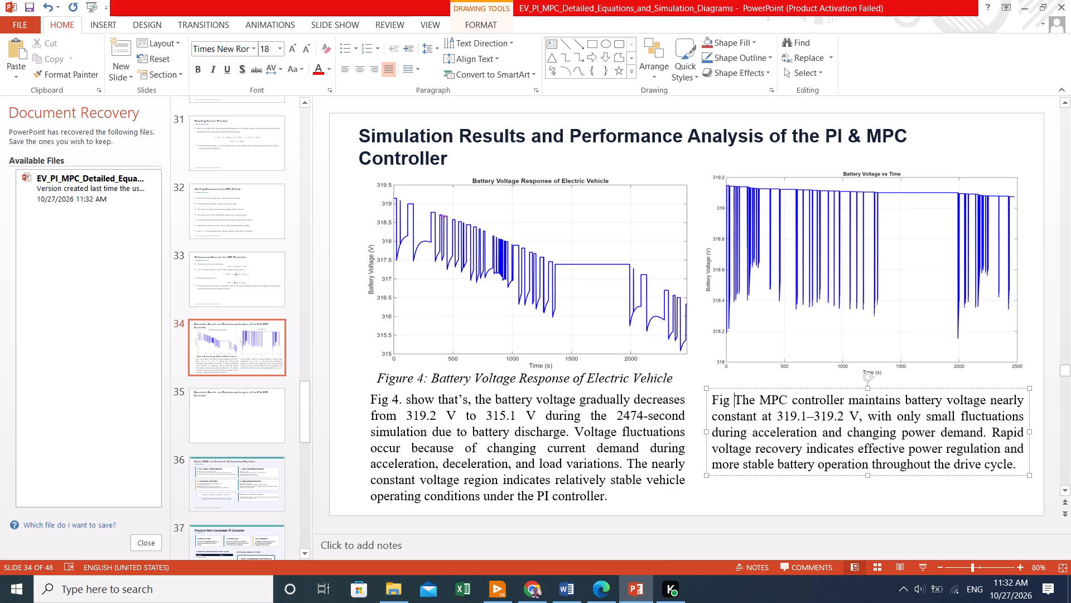
{"action": "key", "text": "5"}
{"action": "key", "text": "period"}
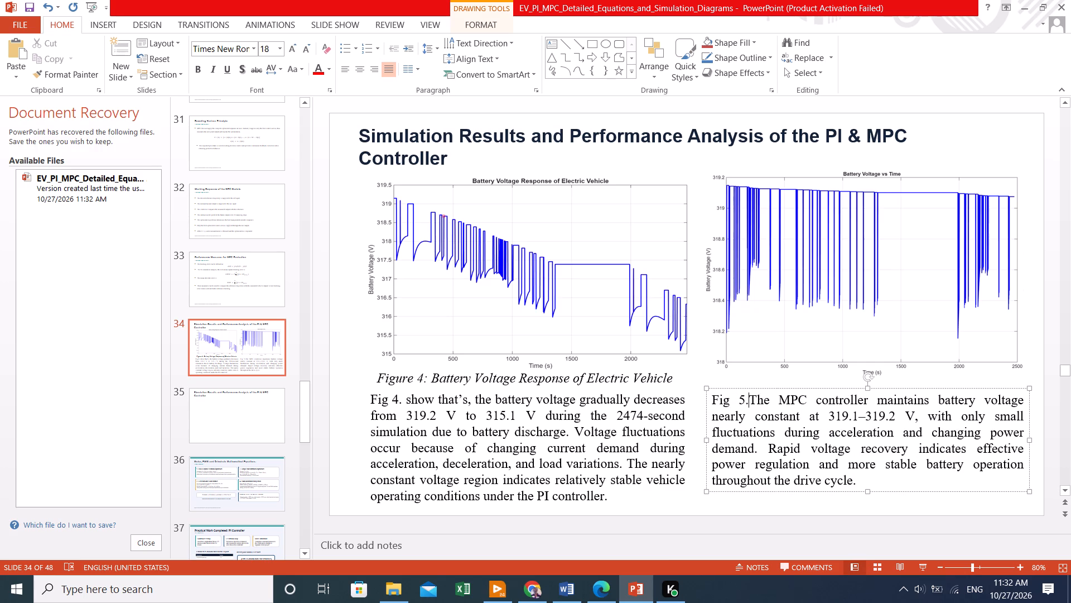
{"action": "key", "text": "space"}
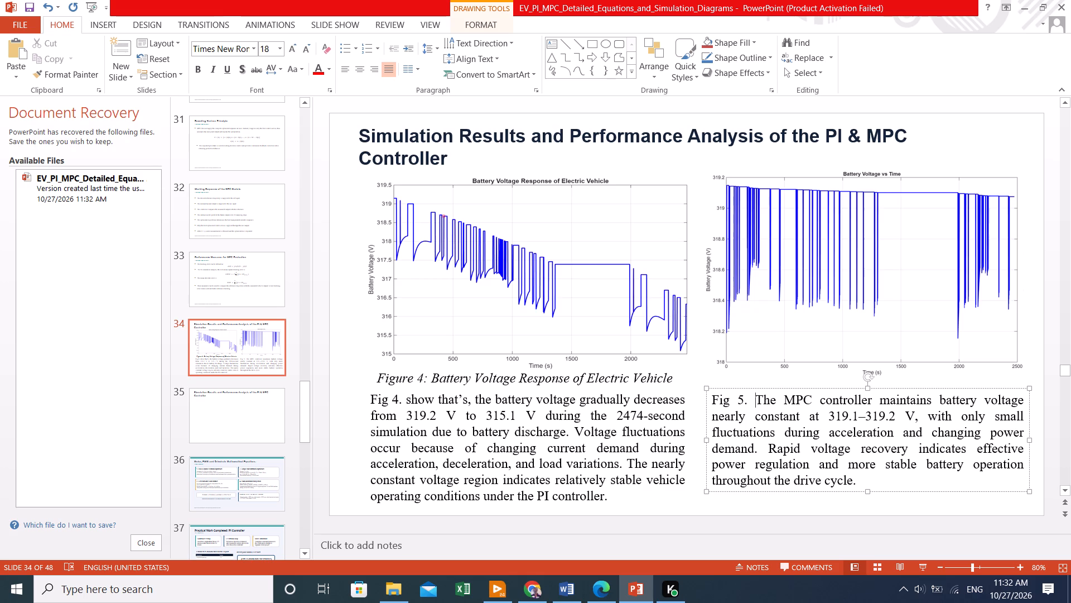
{"action": "type", "text": "sho"}
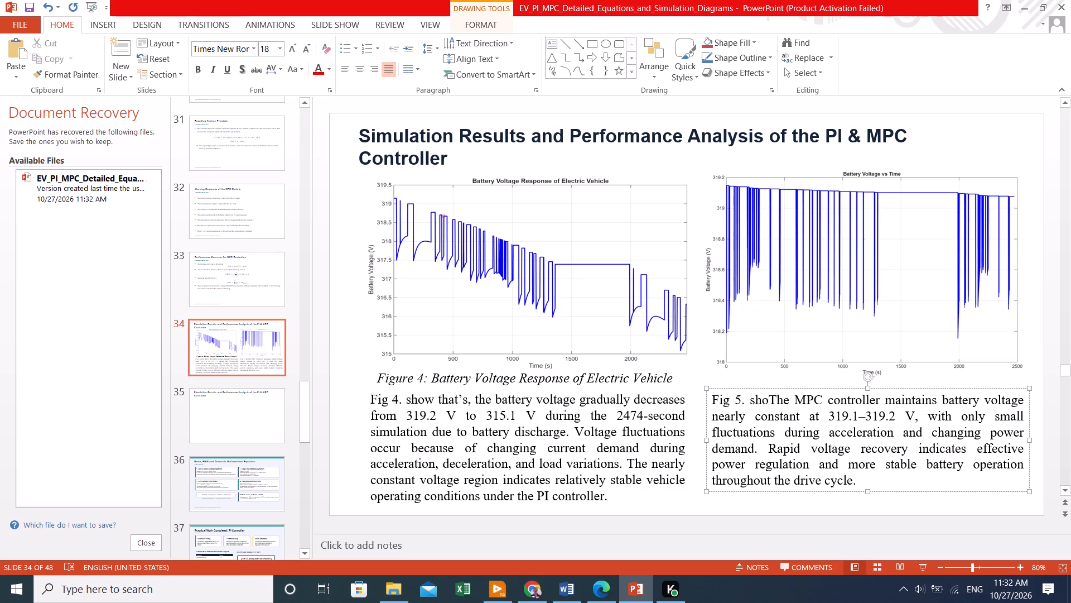
{"action": "key", "text": "w"}
{"action": "key", "text": "s"}
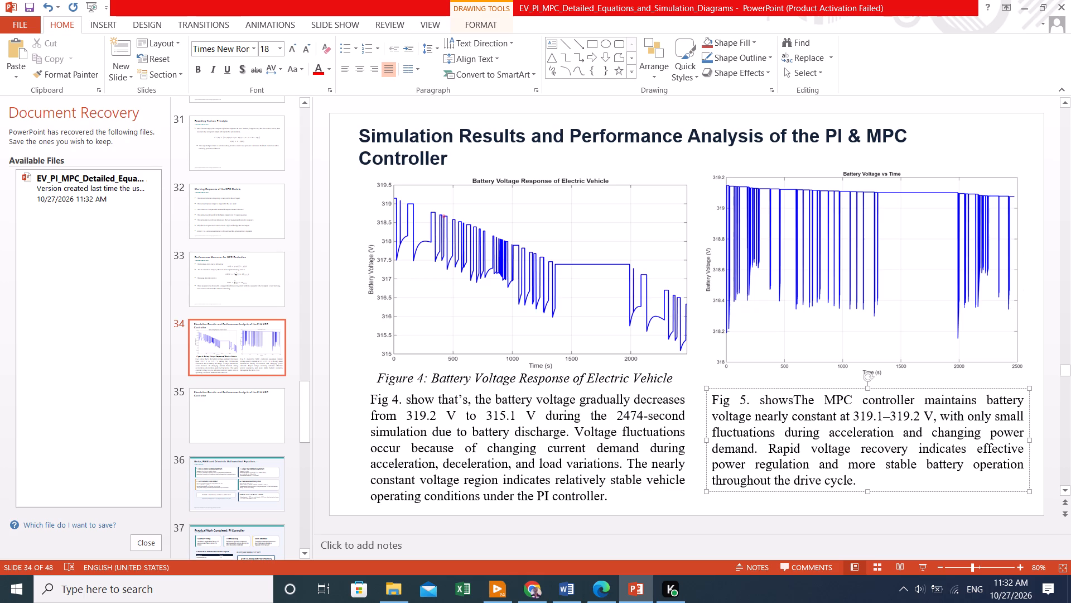
{"action": "key", "text": "space"}
{"action": "type", "text": "th"}
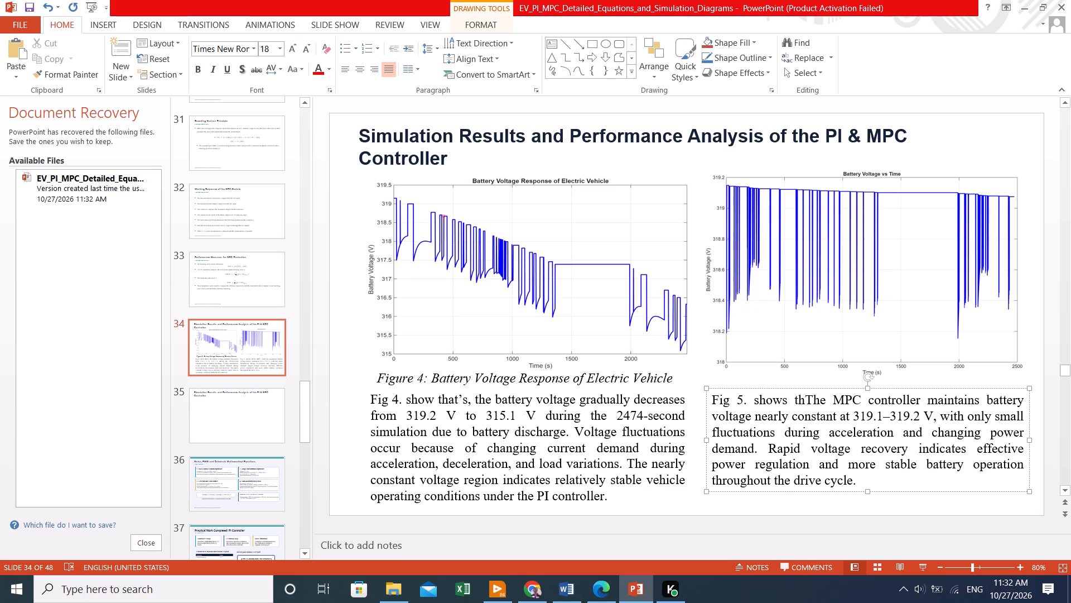
{"action": "key", "text": "a"}
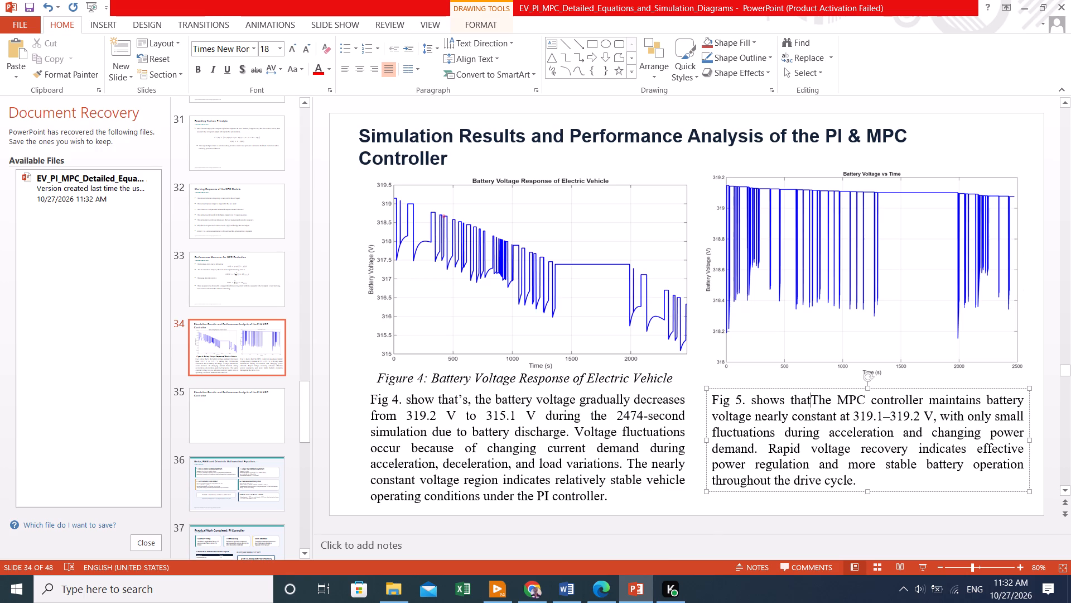
{"action": "key", "text": "space"}
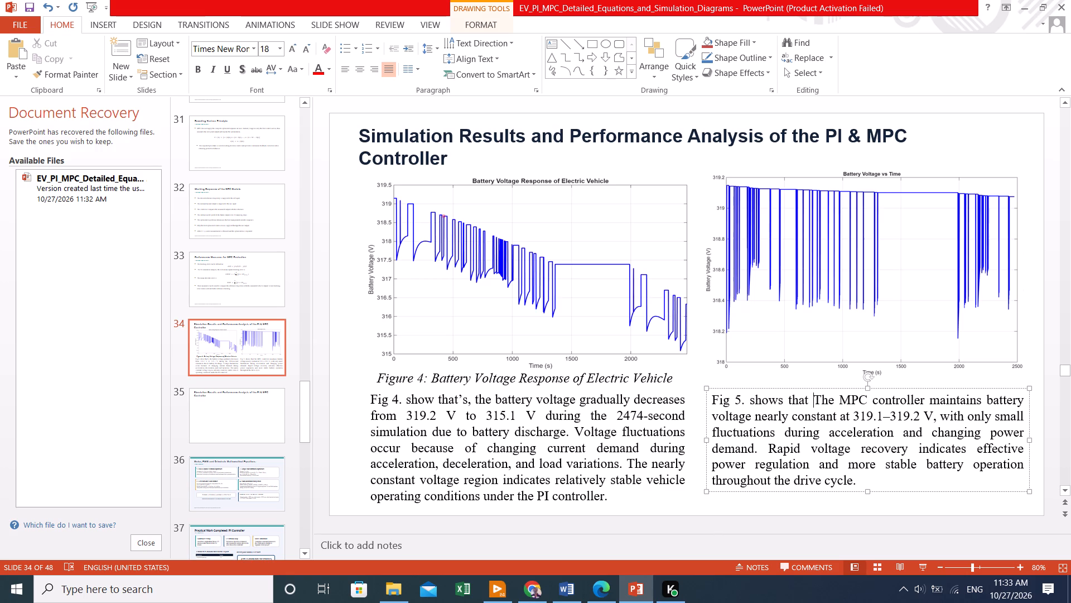
{"action": "key", "text": "BackSpace"}
{"action": "type", "text": ","}
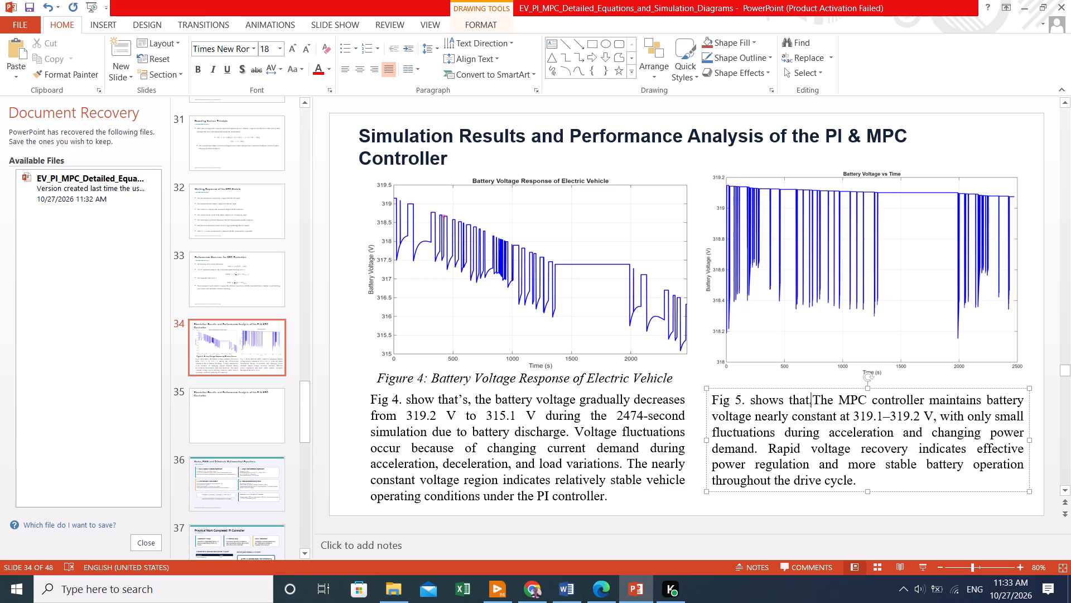
{"action": "key", "text": "space"}
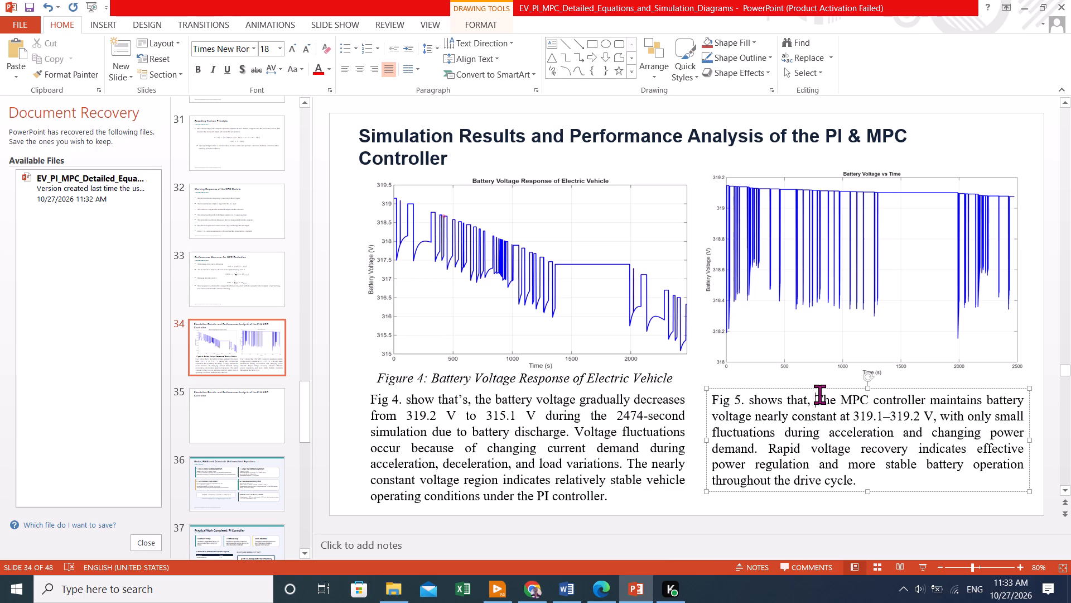
Make the "The" following the new opening in the MPC description lowercase and save the presentation.
{"action": "left_click", "coordinate": [819, 394]}
{"action": "key", "text": "BackSpace"}
{"action": "key", "text": "t"}
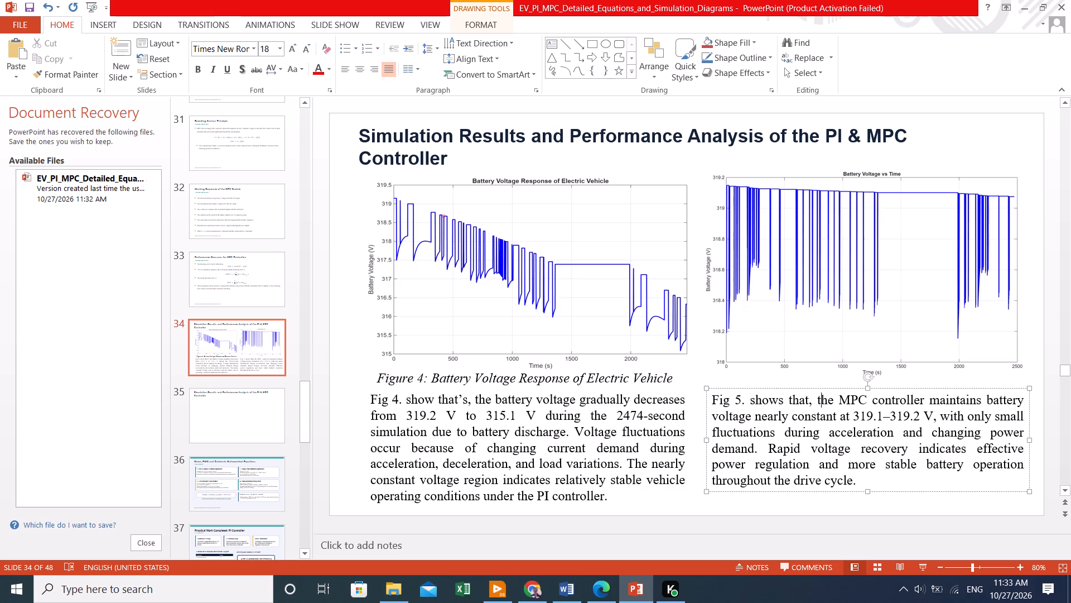
{"action": "left_click", "coordinate": [32, 2]}
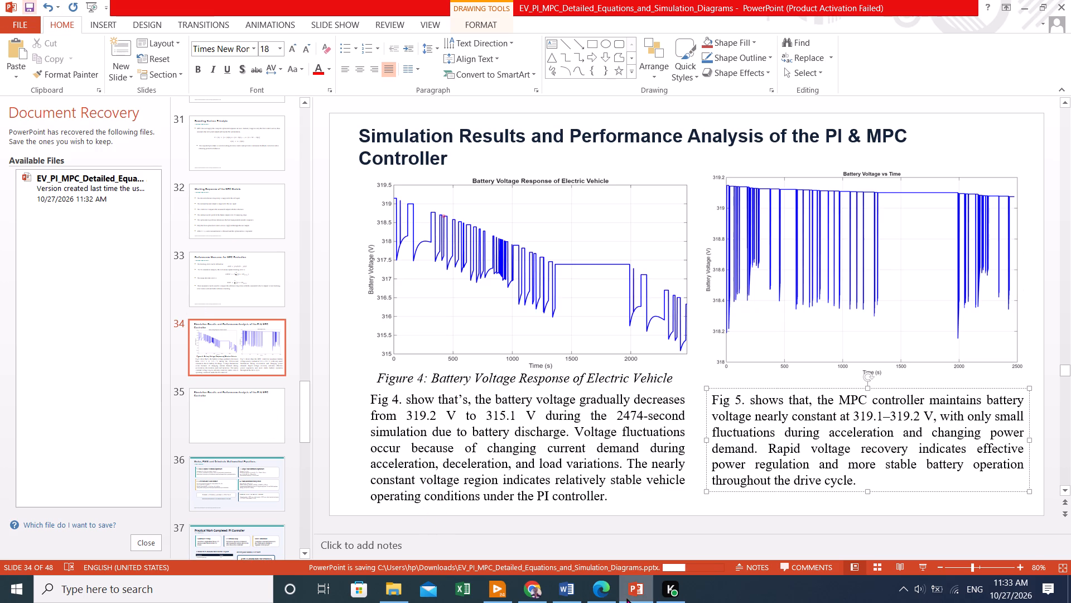
Switch to the Word report and copy the caption "Figure 7.6: Battery Voltage Response of Electric Vehicle using MPC".
{"action": "left_click", "coordinate": [568, 595]}
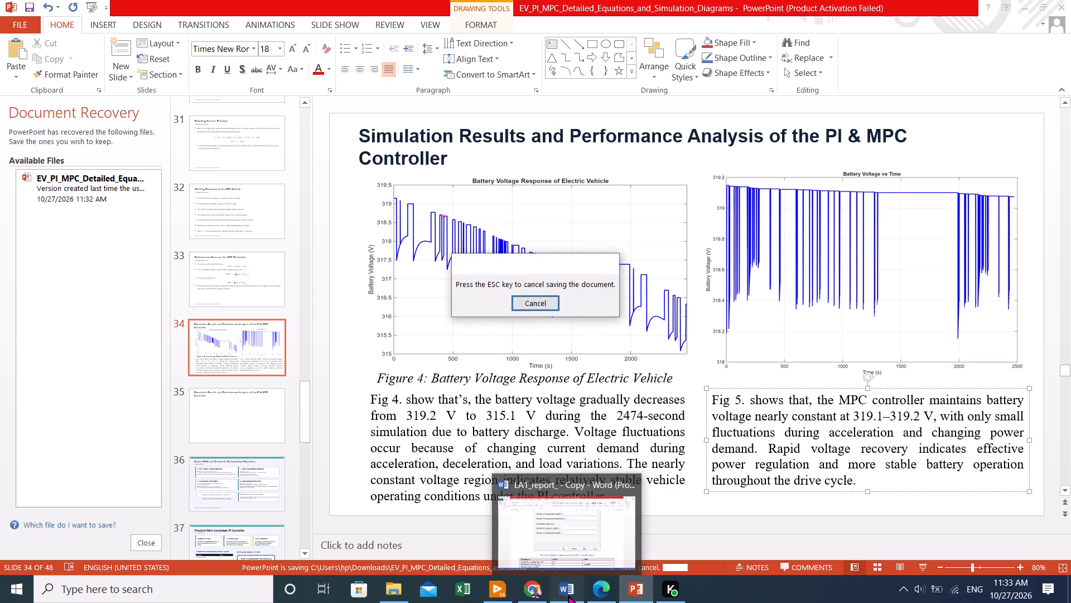
{"action": "scroll", "coordinate": [474, 395], "scroll_direction": "up", "scroll_amount": 5}
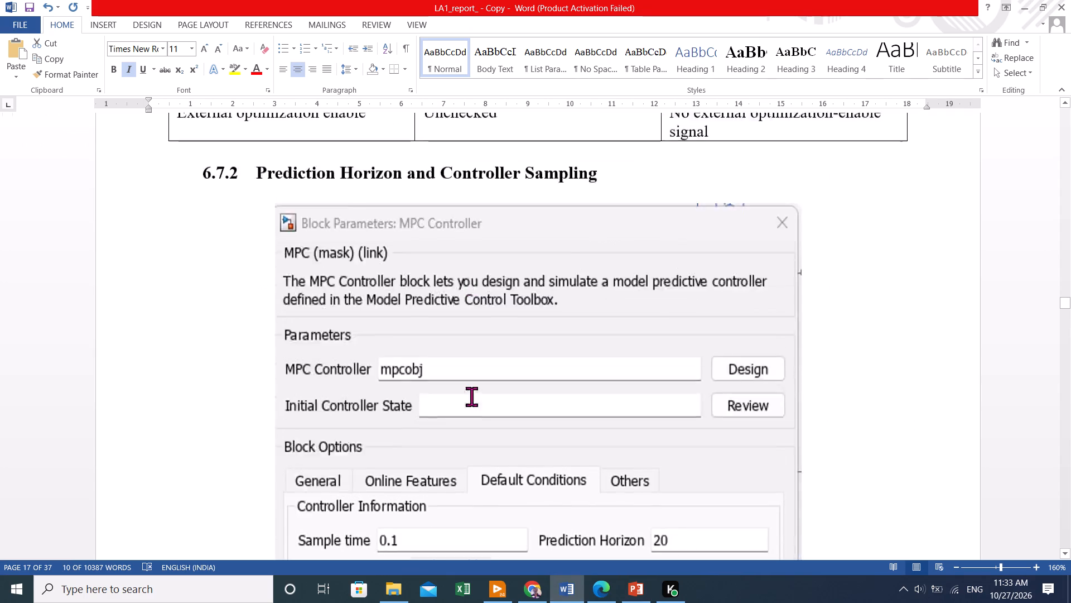
{"action": "scroll", "coordinate": [471, 396], "scroll_direction": "up", "scroll_amount": 5}
{"action": "scroll", "coordinate": [470, 401], "scroll_direction": "down", "scroll_amount": 20}
{"action": "scroll", "coordinate": [470, 401], "scroll_direction": "down", "scroll_amount": 3}
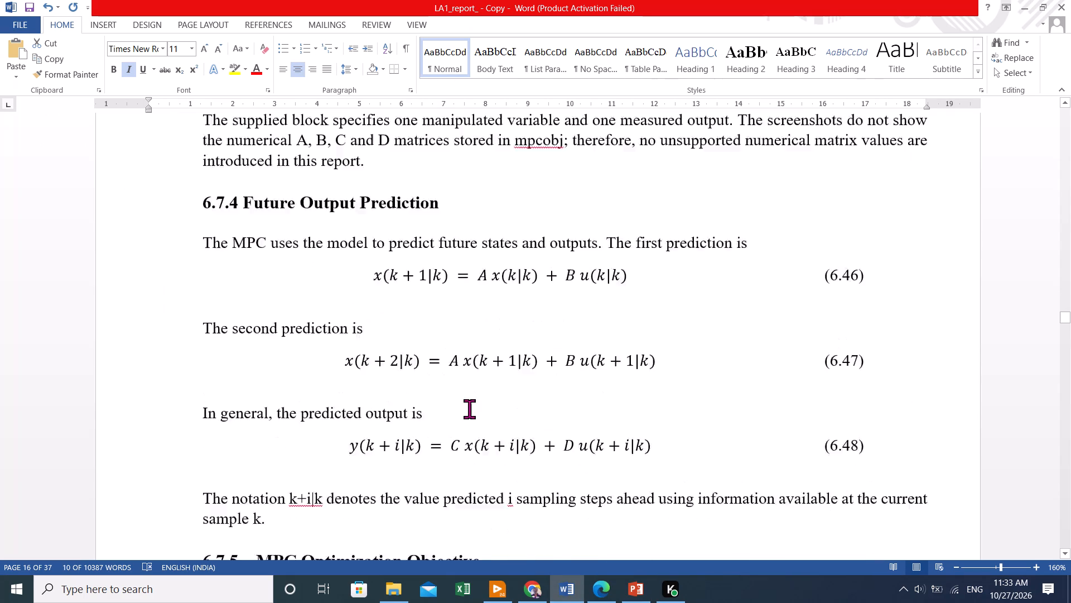
{"action": "scroll", "coordinate": [469, 409], "scroll_direction": "down", "scroll_amount": 20}
{"action": "scroll", "coordinate": [469, 409], "scroll_direction": "down", "scroll_amount": 20}
{"action": "scroll", "coordinate": [469, 409], "scroll_direction": "down", "scroll_amount": 10}
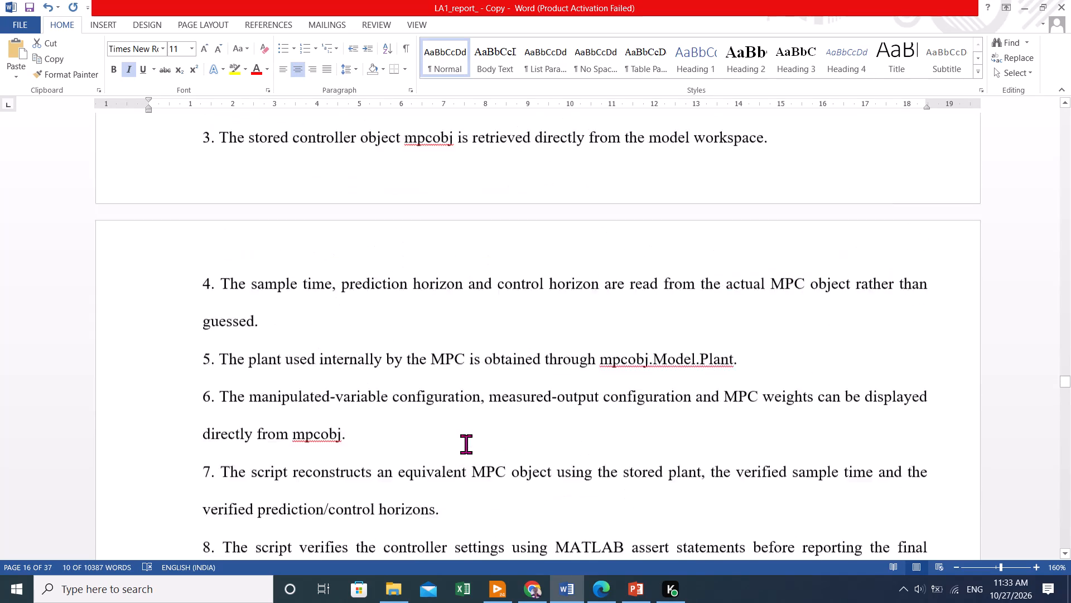
{"action": "scroll", "coordinate": [466, 444], "scroll_direction": "down", "scroll_amount": 20}
{"action": "scroll", "coordinate": [466, 444], "scroll_direction": "down", "scroll_amount": 6}
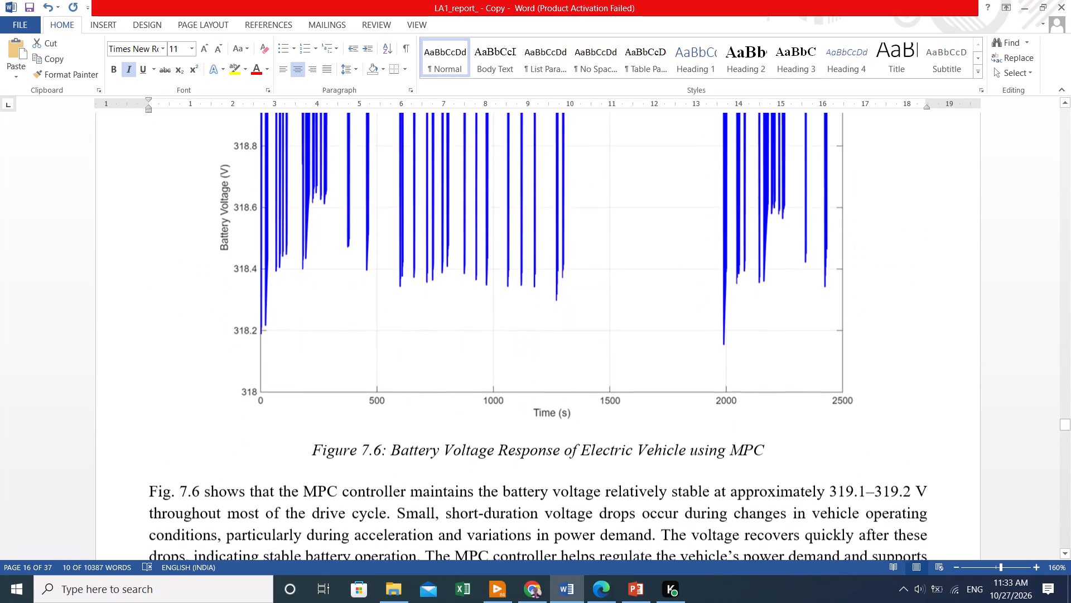
{"action": "scroll", "coordinate": [469, 462], "scroll_direction": "down", "scroll_amount": 11}
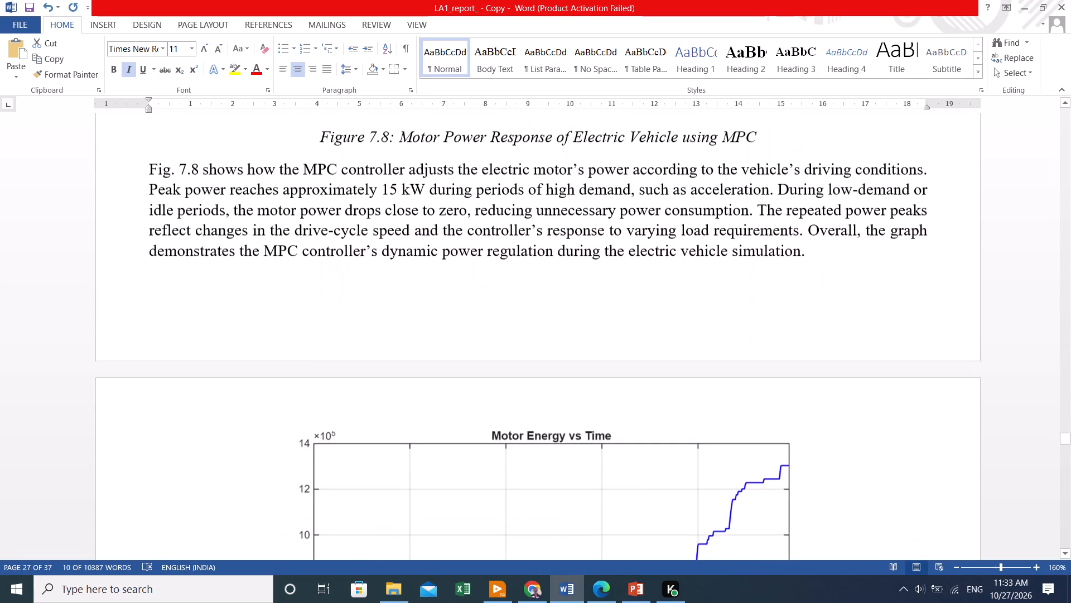
{"action": "scroll", "coordinate": [383, 467], "scroll_direction": "down", "scroll_amount": 4}
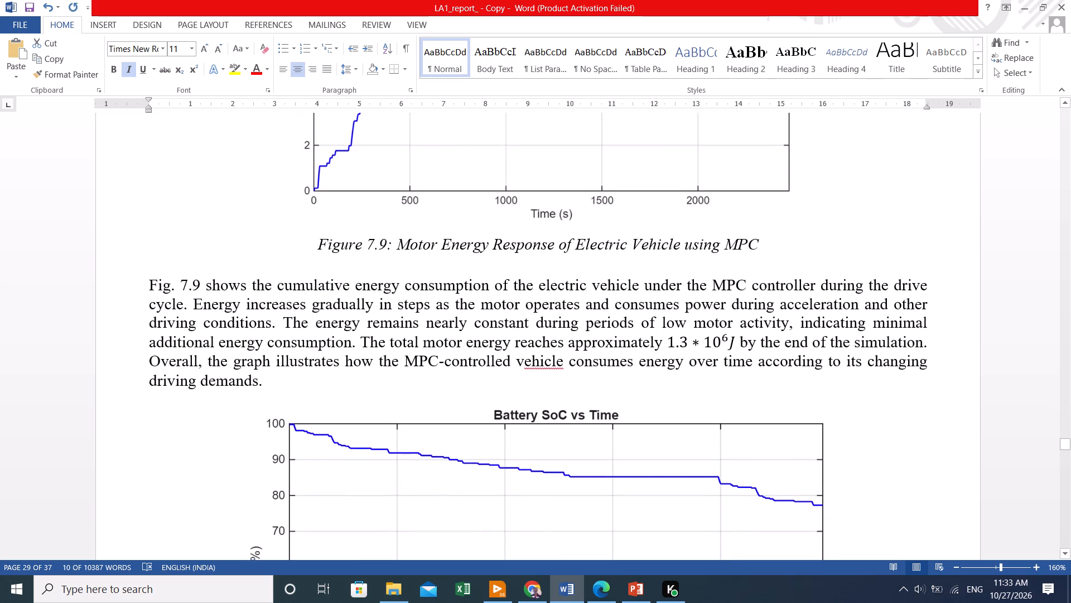
{"action": "scroll", "coordinate": [387, 471], "scroll_direction": "up", "scroll_amount": 6}
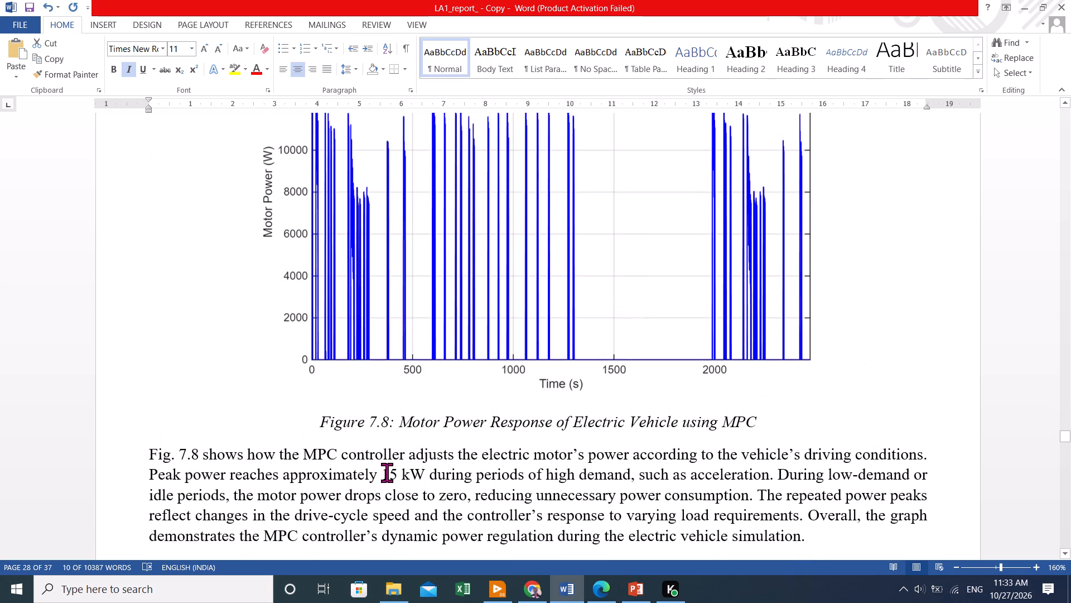
{"action": "scroll", "coordinate": [387, 472], "scroll_direction": "up", "scroll_amount": 8}
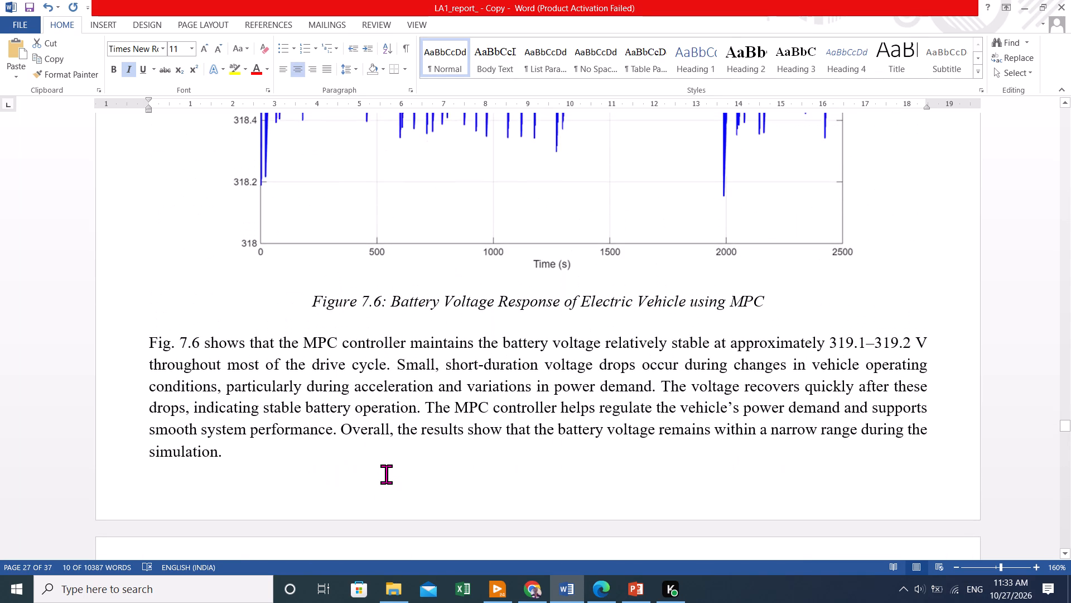
{"action": "scroll", "coordinate": [386, 474], "scroll_direction": "up", "scroll_amount": 2}
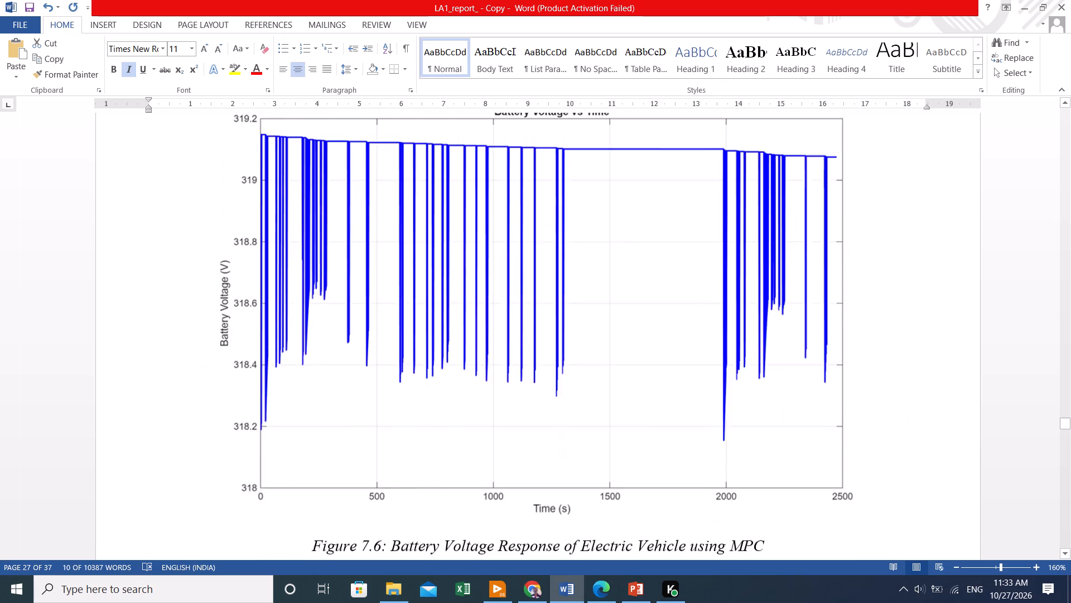
{"action": "scroll", "coordinate": [385, 477], "scroll_direction": "down", "scroll_amount": 1}
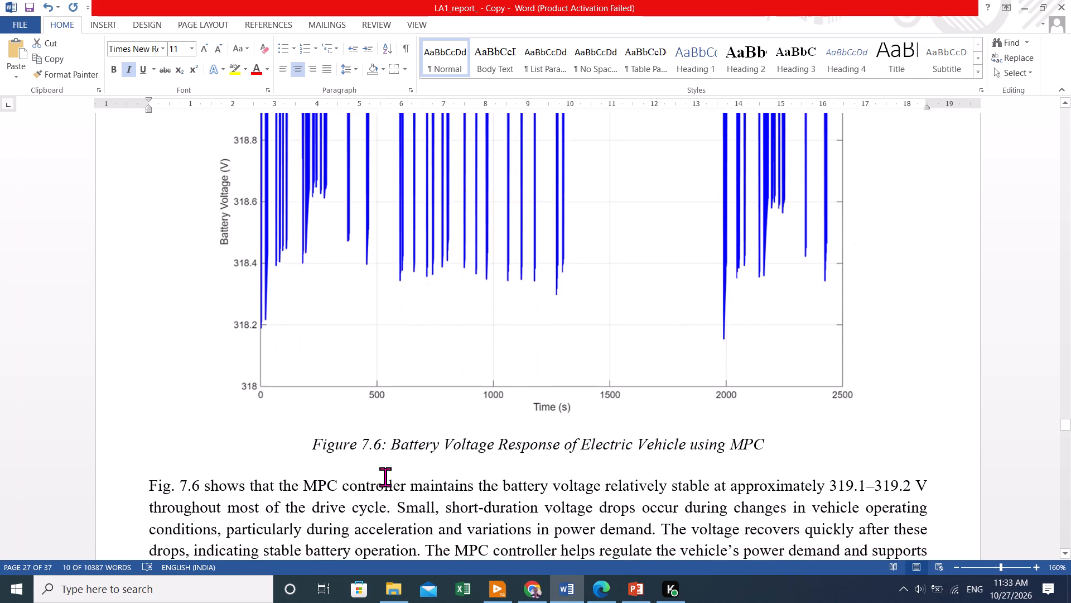
{"action": "left_click_drag", "start_coordinate": [308, 444], "coordinate": [749, 444]}
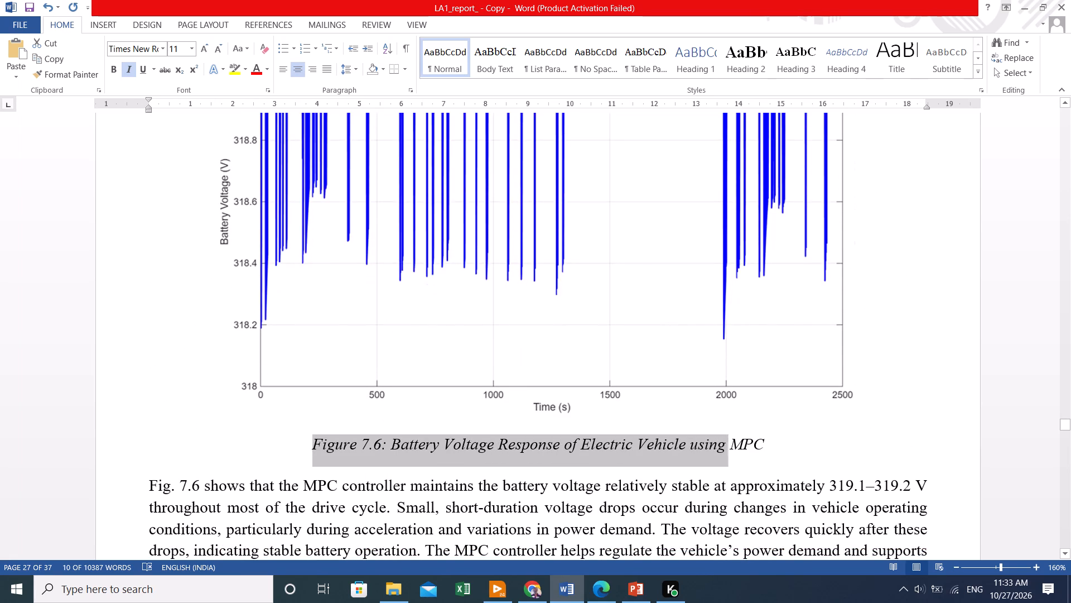
{"action": "left_click_drag", "start_coordinate": [749, 444], "coordinate": [779, 444]}
{"action": "key", "text": "ctrl+c"}
Return to PowerPoint, paste the copied caption on slide 34 and place it directly below the MPC battery voltage plot.
{"action": "left_click", "coordinate": [624, 588]}
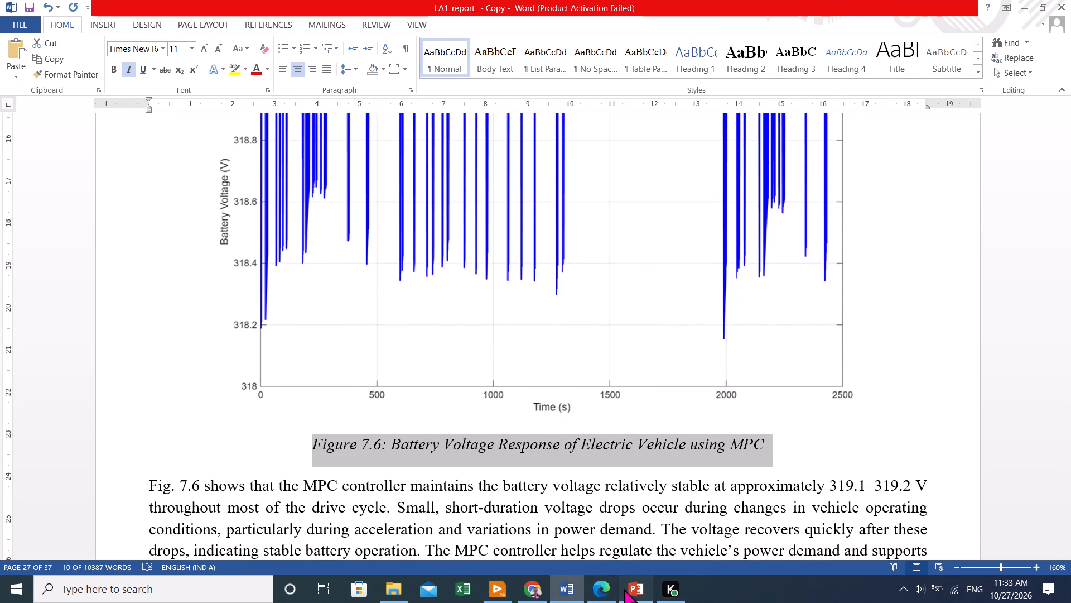
{"action": "left_click", "coordinate": [746, 376]}
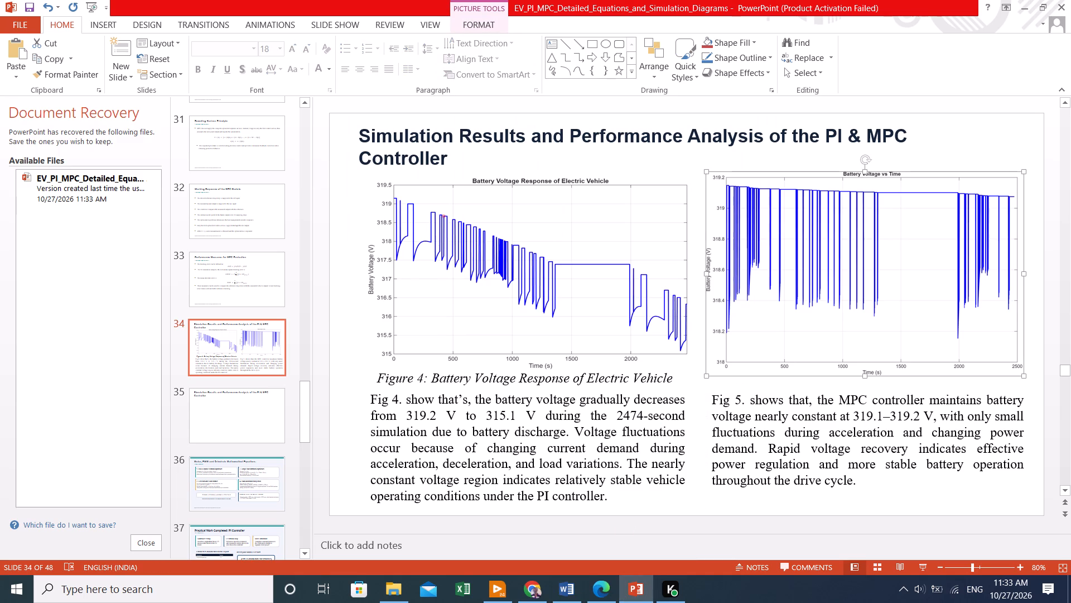
{"action": "key", "text": "ctrl+v"}
{"action": "left_click_drag", "start_coordinate": [699, 294], "coordinate": [715, 318]}
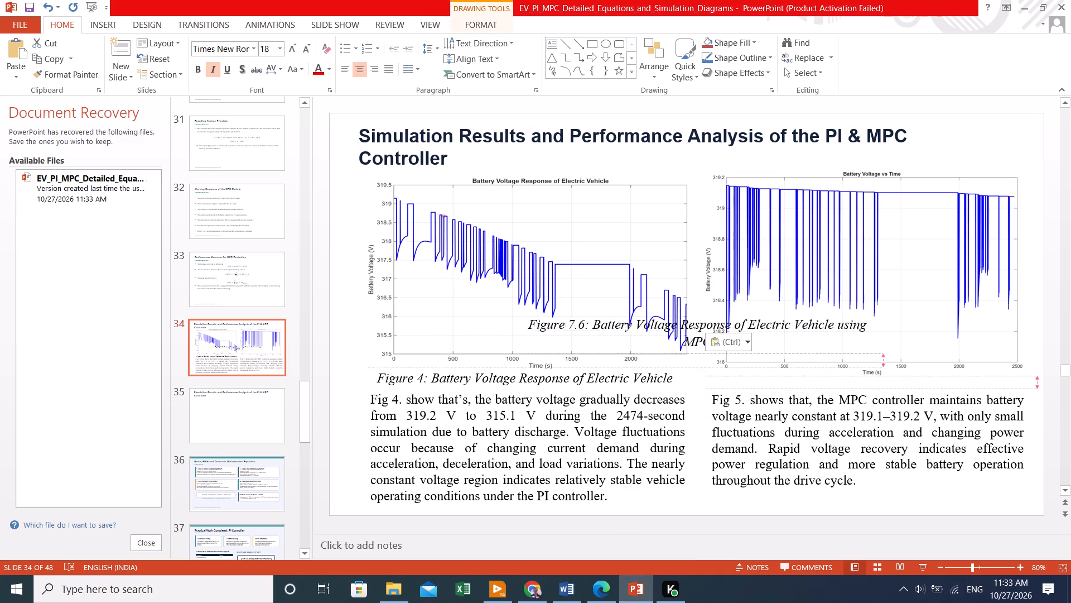
{"action": "left_click_drag", "start_coordinate": [715, 318], "coordinate": [866, 368]}
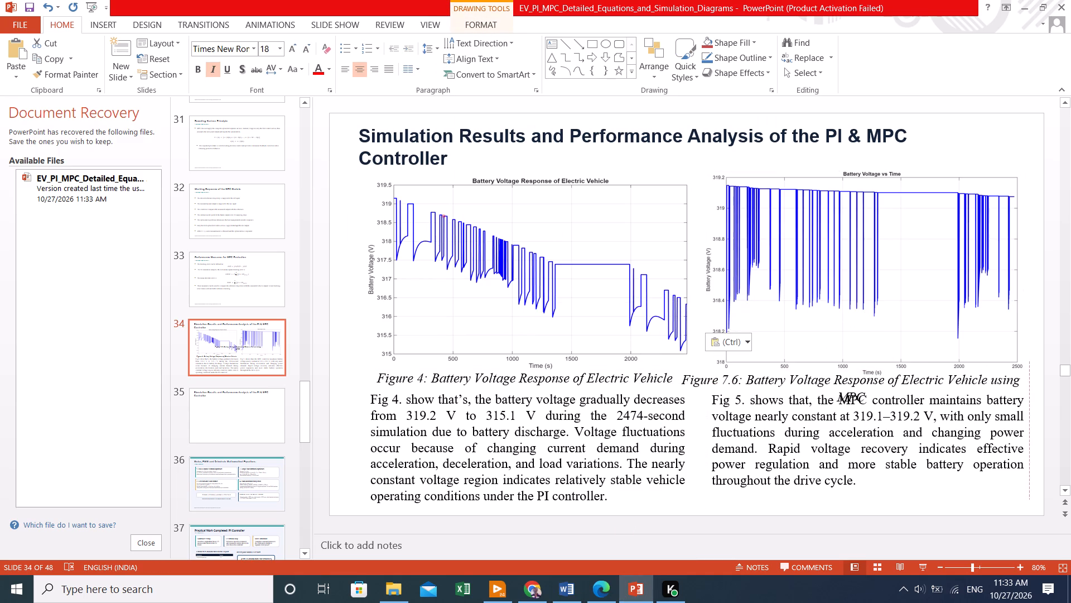
{"action": "left_click_drag", "start_coordinate": [866, 368], "coordinate": [874, 368]}
Move the MPC description text box down to clear the two-line caption above it.
{"action": "left_click", "coordinate": [751, 461]}
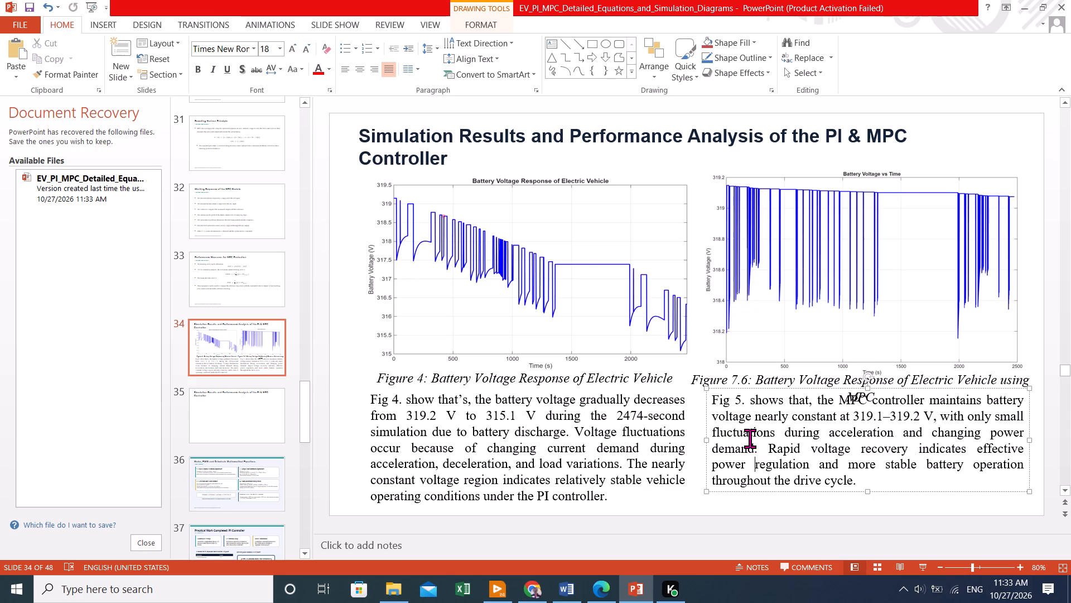
{"action": "left_click_drag", "start_coordinate": [749, 386], "coordinate": [749, 394]}
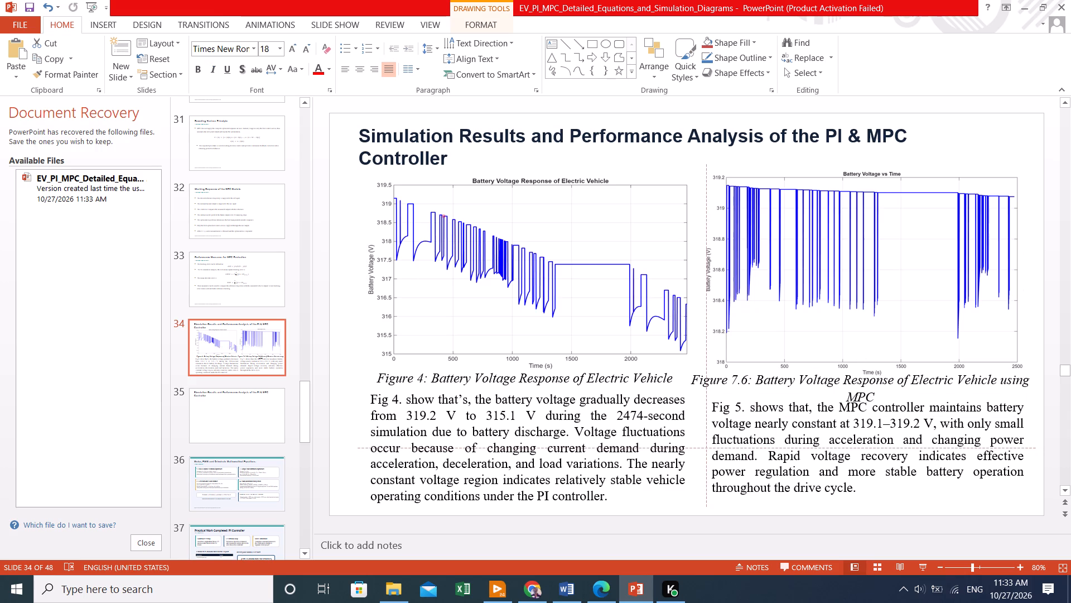
{"action": "left_click_drag", "start_coordinate": [749, 394], "coordinate": [750, 398]}
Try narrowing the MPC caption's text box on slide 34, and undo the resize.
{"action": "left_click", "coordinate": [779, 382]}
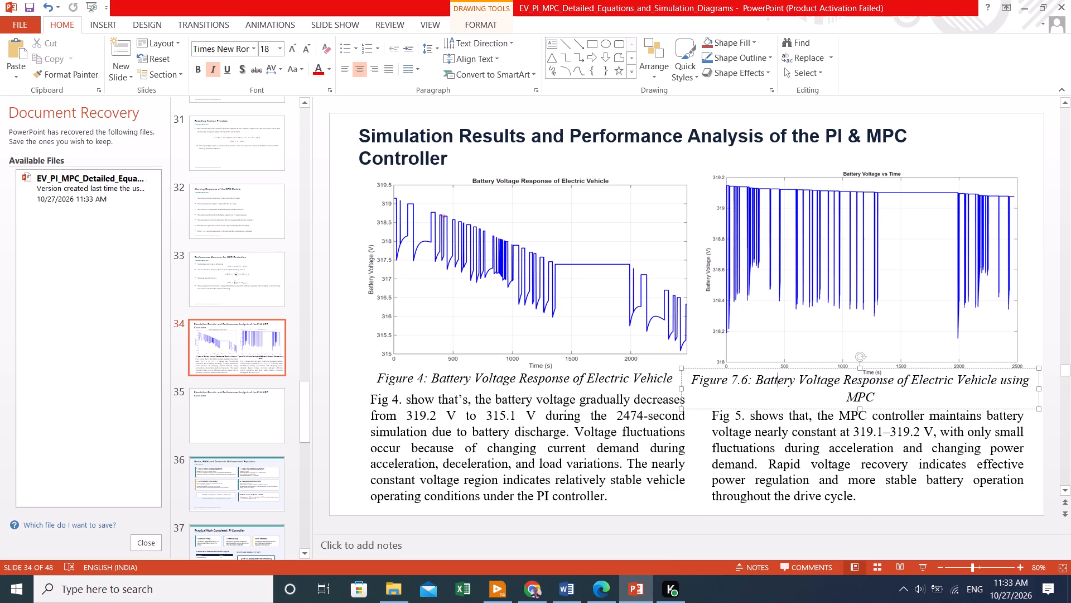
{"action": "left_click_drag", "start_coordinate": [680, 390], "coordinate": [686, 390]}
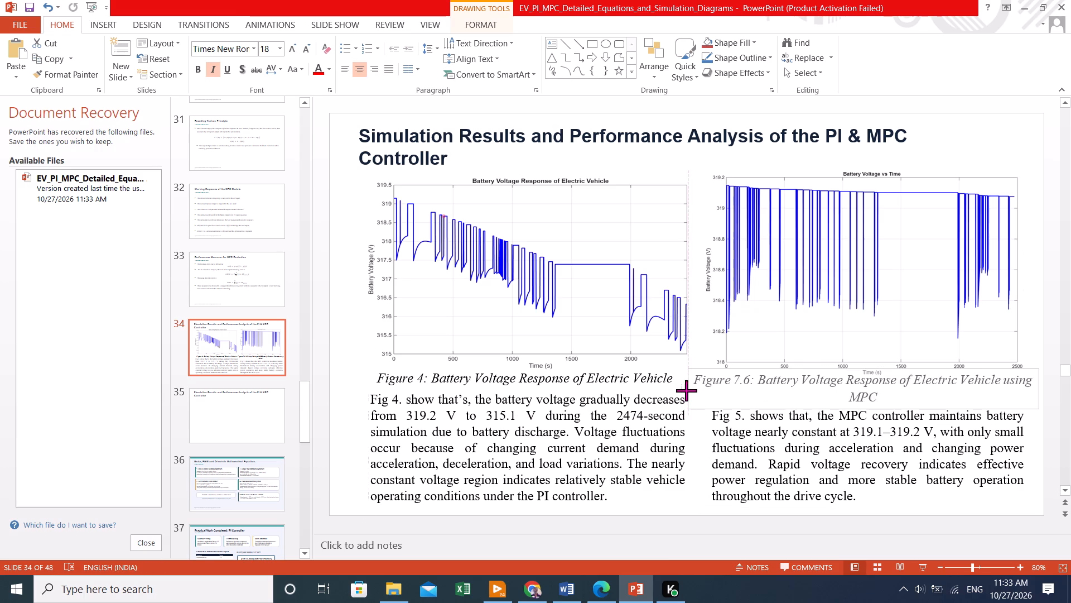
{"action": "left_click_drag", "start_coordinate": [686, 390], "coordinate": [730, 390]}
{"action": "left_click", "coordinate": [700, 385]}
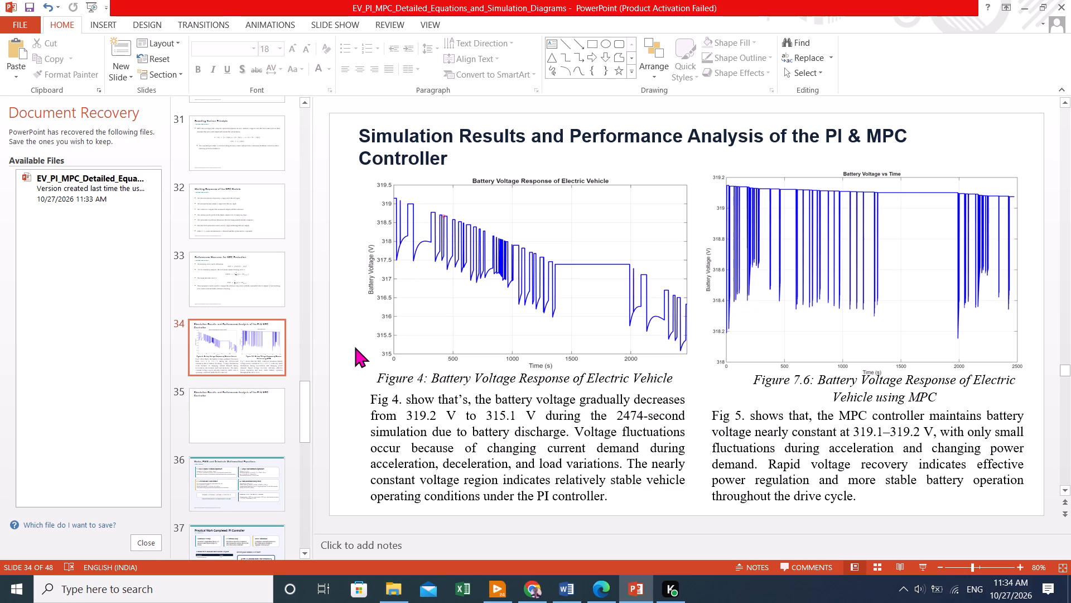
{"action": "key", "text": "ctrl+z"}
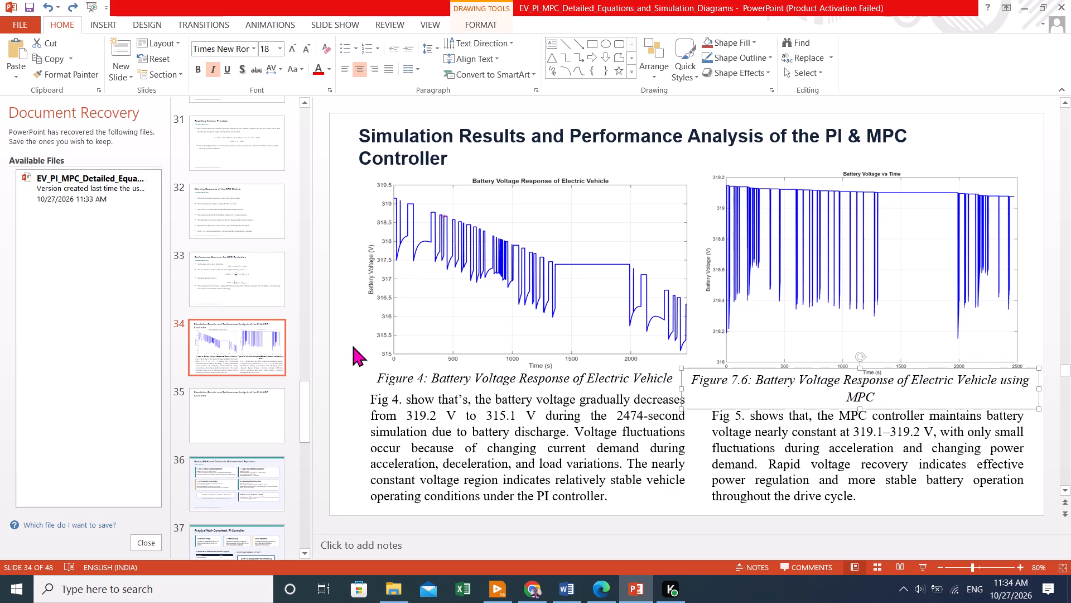
Move the MPC battery voltage plot from slide 34 to slide 35 by copying it across and deleting the original.
{"action": "left_click", "coordinate": [831, 296]}
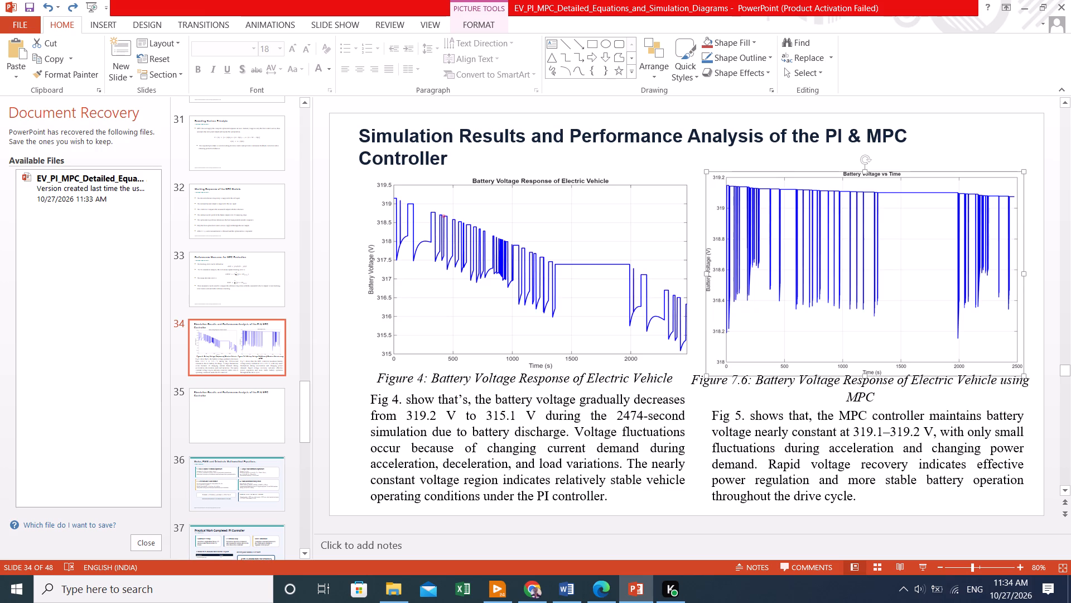
{"action": "left_click", "coordinate": [231, 358]}
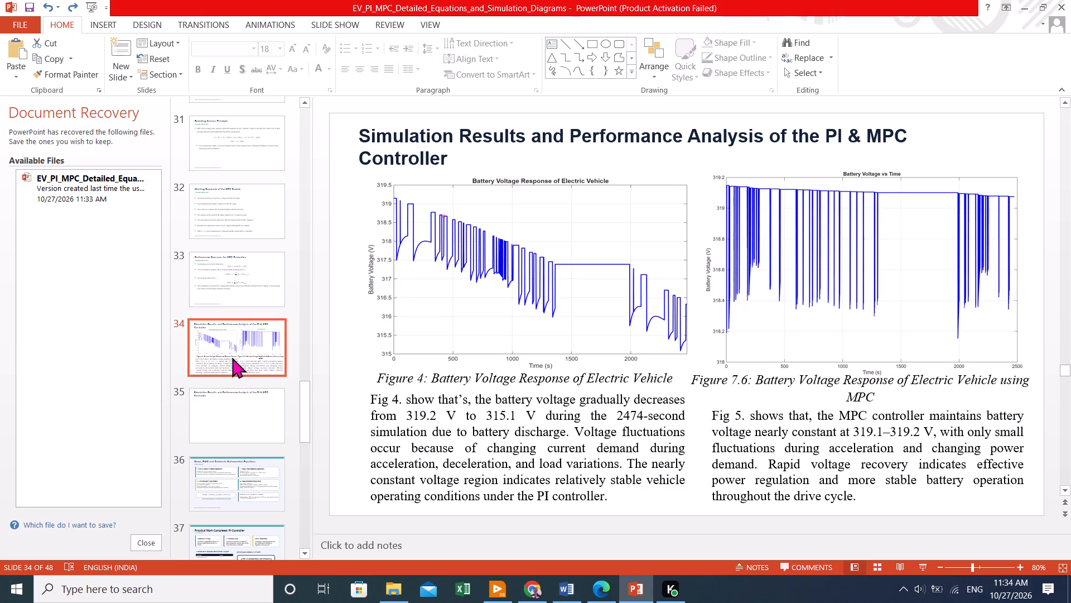
{"action": "key", "text": "ctrl+c"}
{"action": "left_click", "coordinate": [782, 291]}
{"action": "key", "text": "ctrl+c"}
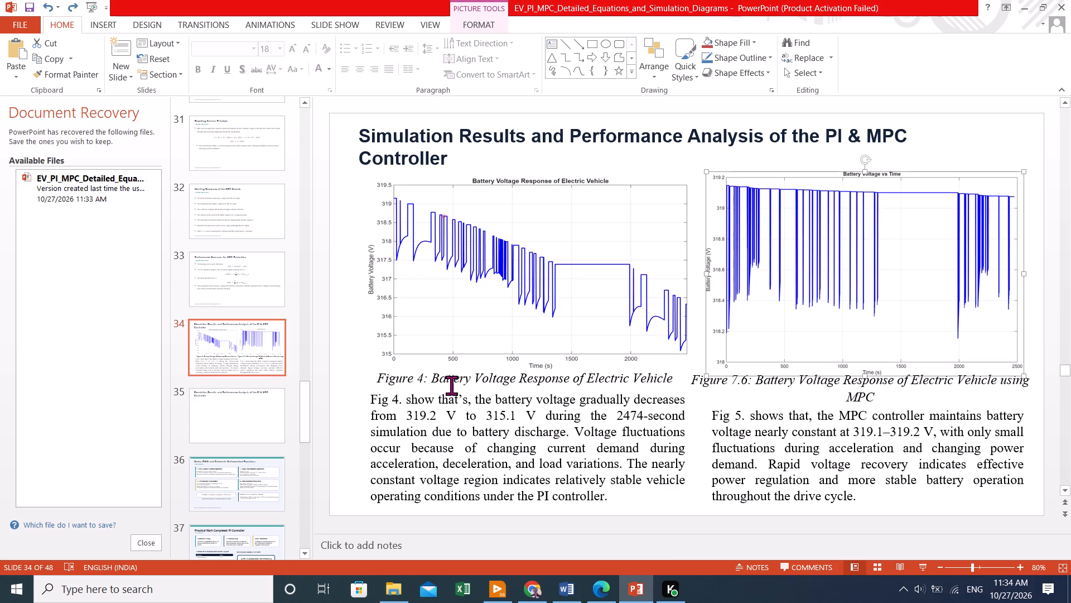
{"action": "left_click", "coordinate": [221, 410]}
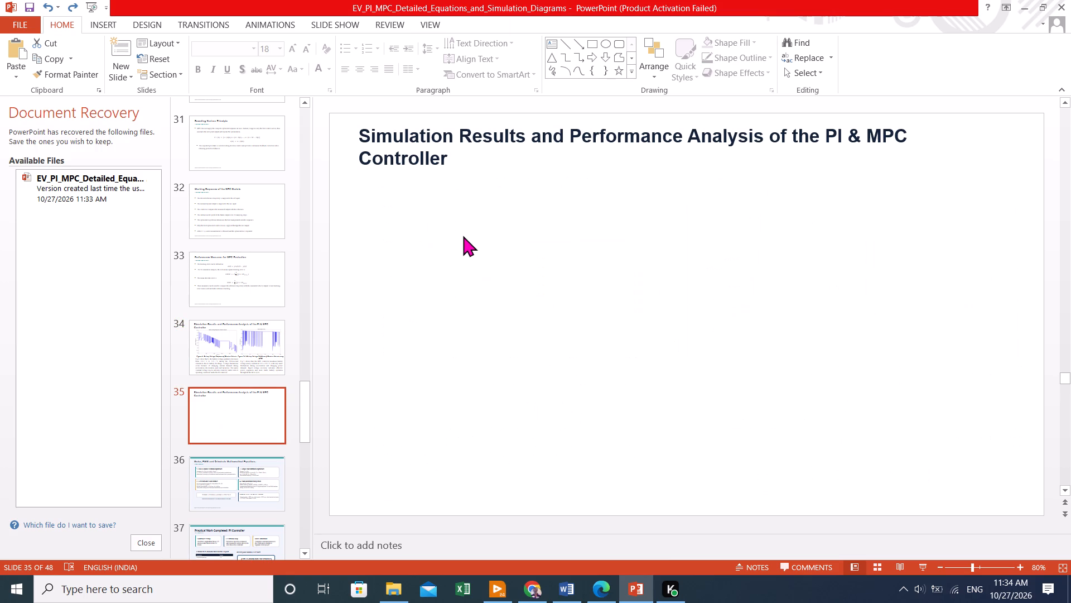
{"action": "left_click", "coordinate": [463, 236]}
{"action": "key", "text": "ctrl+v"}
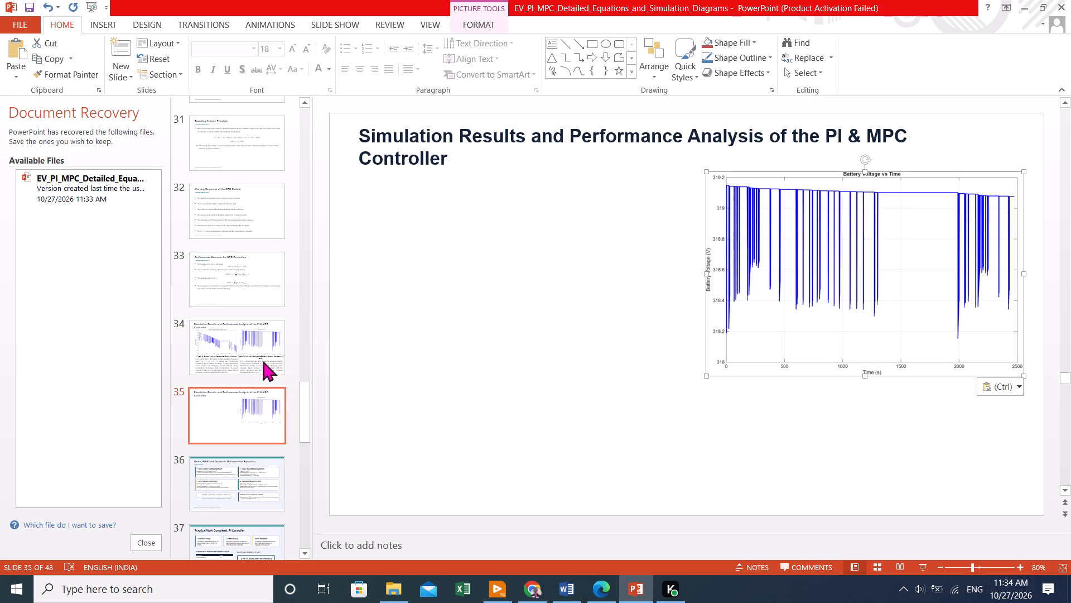
{"action": "left_click", "coordinate": [259, 357]}
{"action": "left_click", "coordinate": [803, 238]}
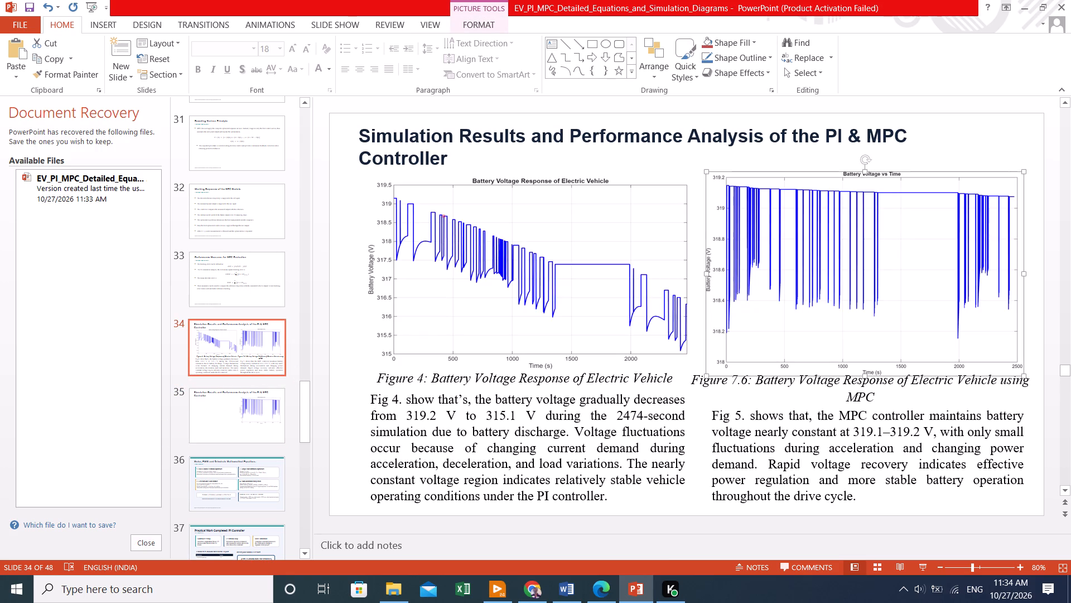
{"action": "key", "text": "Delete"}
Cut the "Figure 7.6: Battery Voltage Response of Electric Vehicle using MPC" caption from slide 34.
{"action": "left_click", "coordinate": [799, 376]}
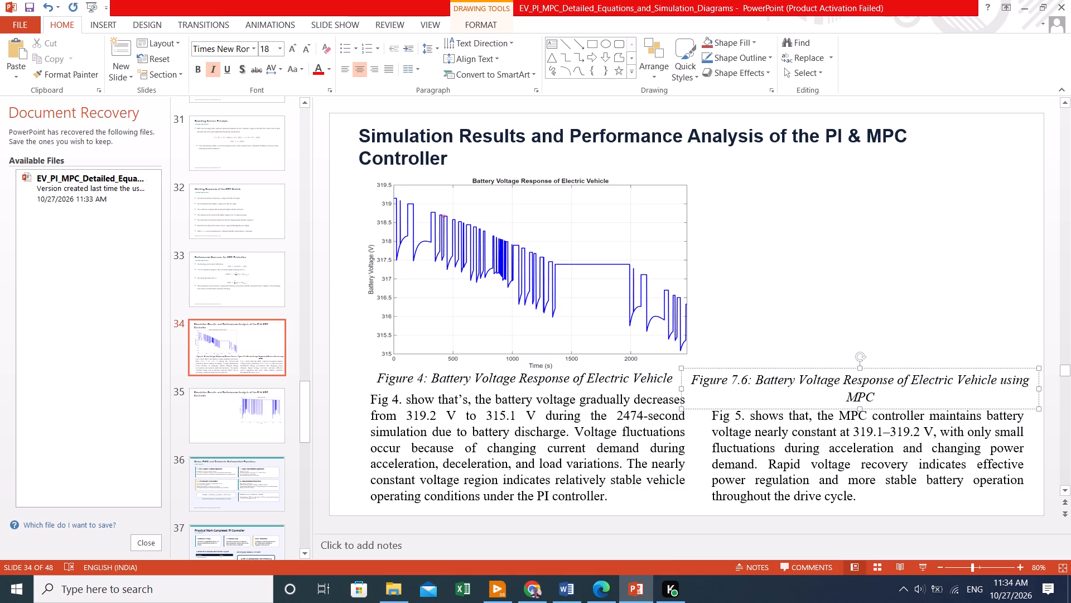
{"action": "left_click", "coordinate": [866, 368]}
{"action": "key", "text": "ctrl+x"}
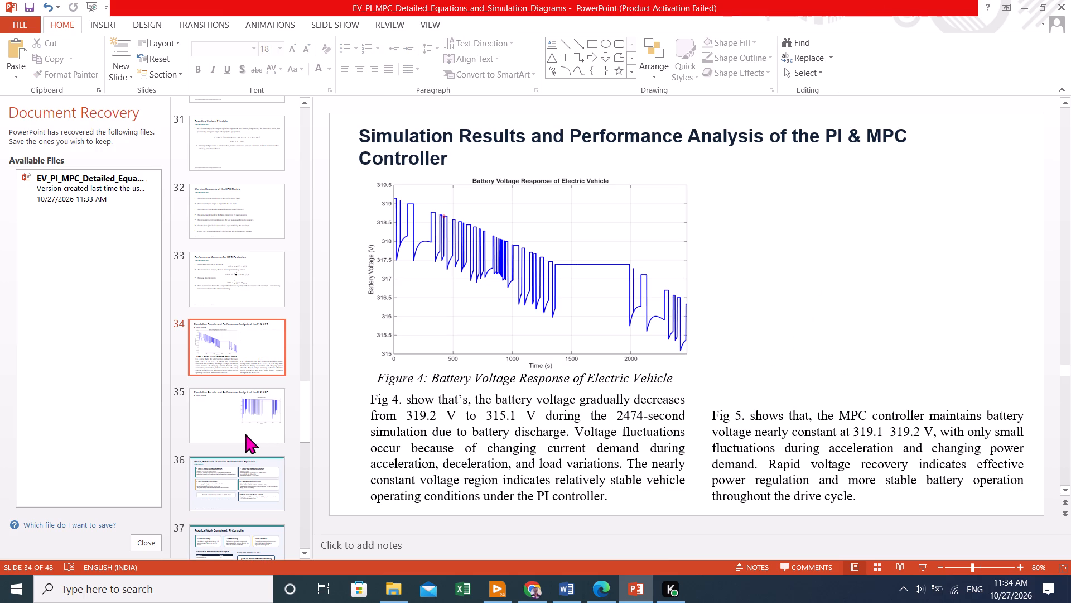
Move the MPC plot on slide 35 toward the slide's middle and enlarge it beneath the title.
{"action": "left_click", "coordinate": [245, 433]}
{"action": "left_click_drag", "start_coordinate": [898, 269], "coordinate": [714, 270]}
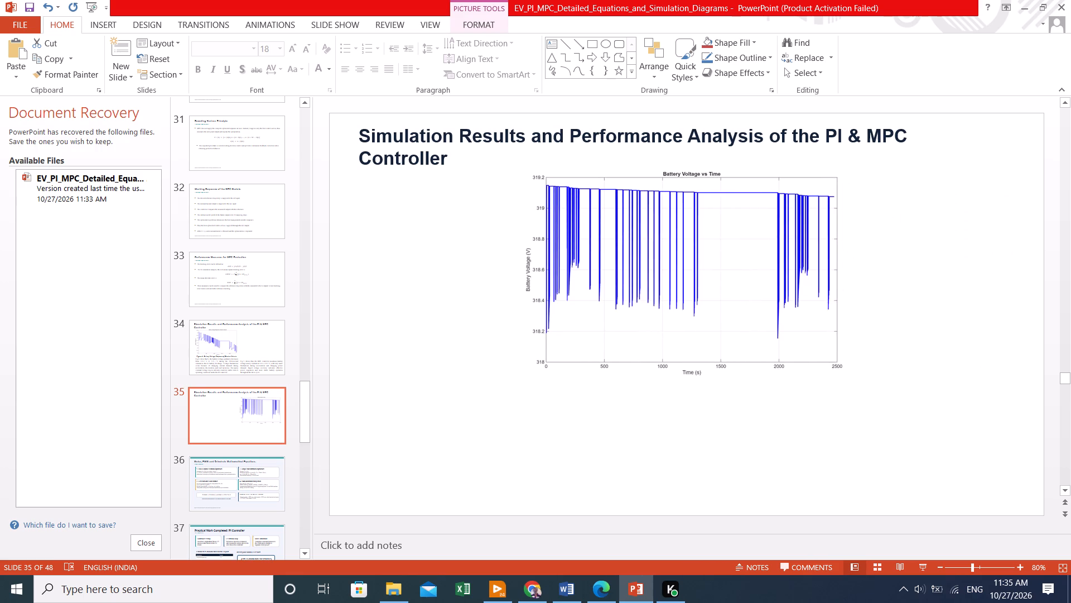
{"action": "left_click_drag", "start_coordinate": [714, 270], "coordinate": [704, 263]}
{"action": "left_click_drag", "start_coordinate": [514, 375], "coordinate": [507, 372]}
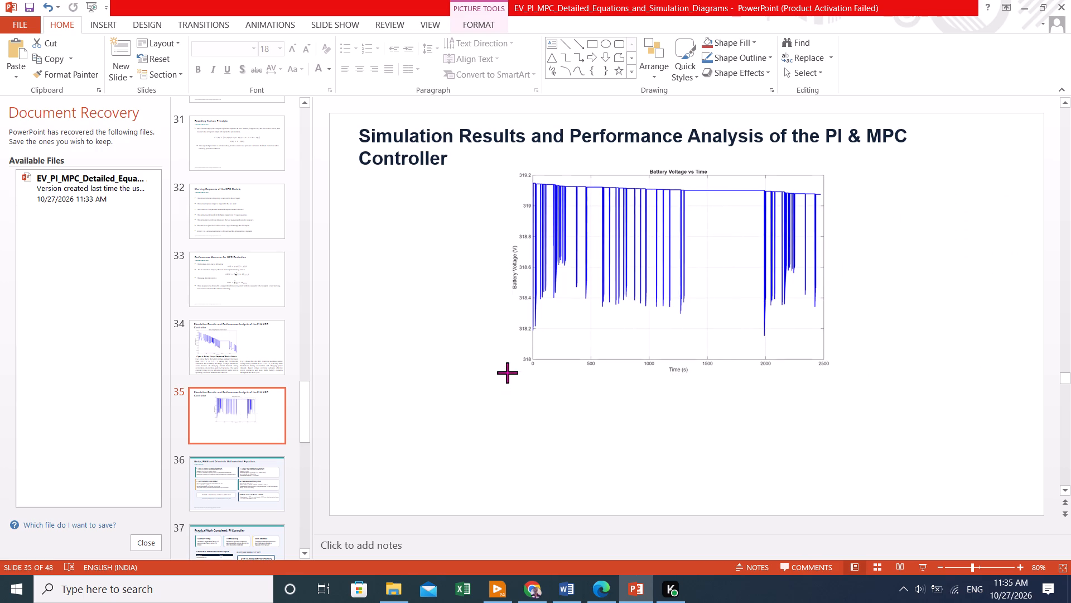
{"action": "left_click_drag", "start_coordinate": [507, 372], "coordinate": [401, 414]}
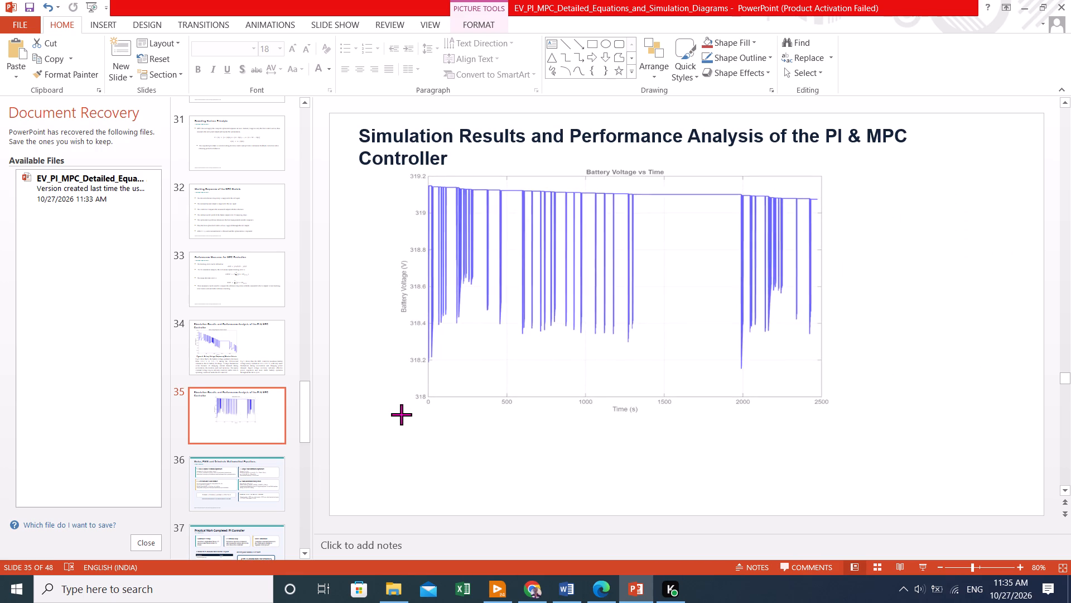
{"action": "left_click_drag", "start_coordinate": [401, 414], "coordinate": [399, 417]}
{"action": "left_click_drag", "start_coordinate": [645, 295], "coordinate": [686, 292]}
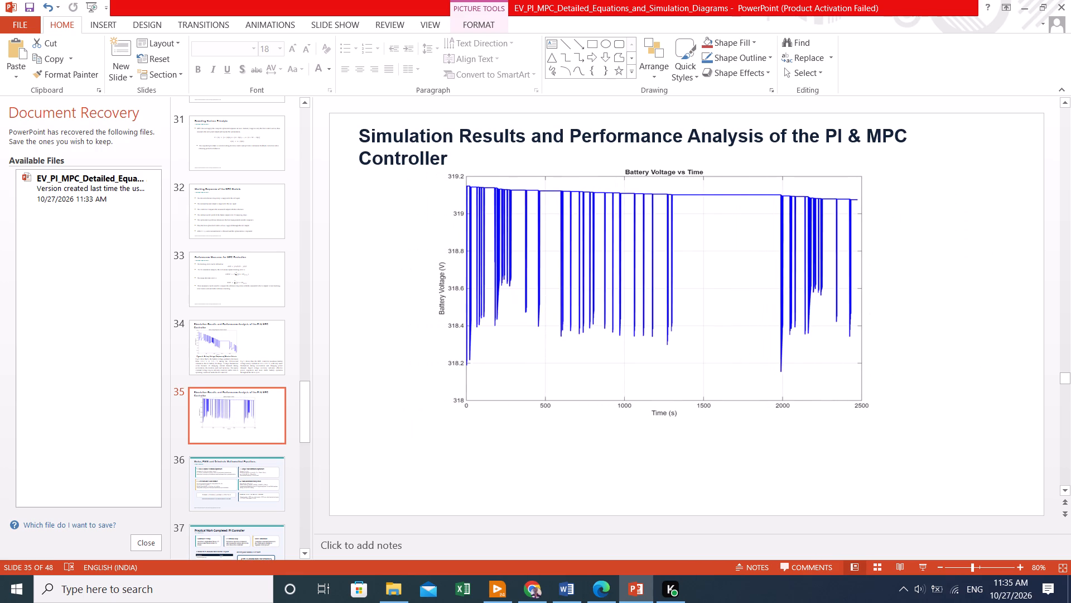
{"action": "left_click_drag", "start_coordinate": [686, 292], "coordinate": [699, 293]}
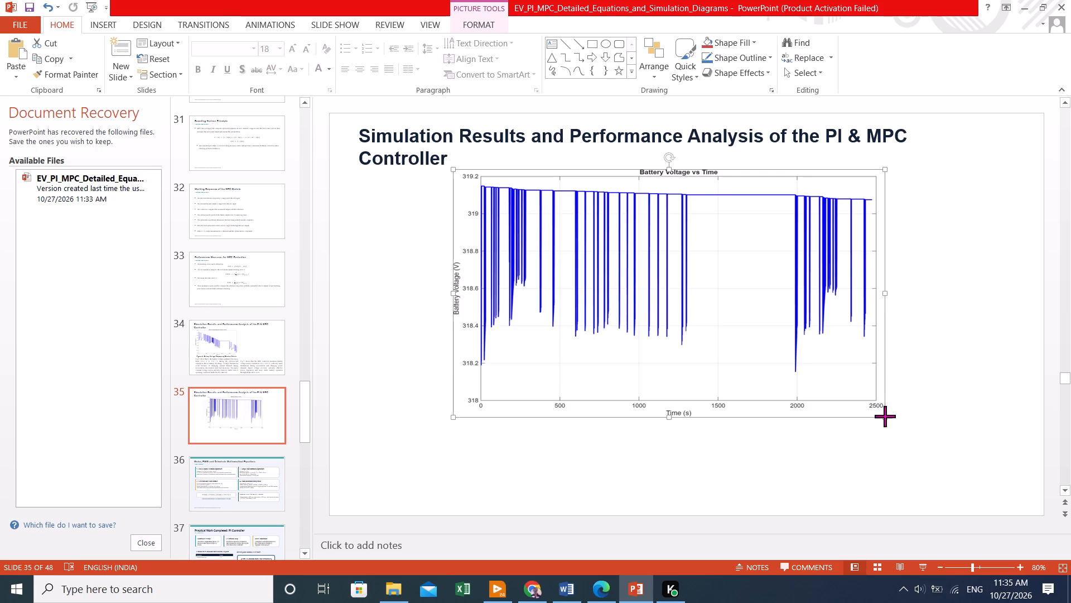
{"action": "left_click", "coordinate": [885, 416]}
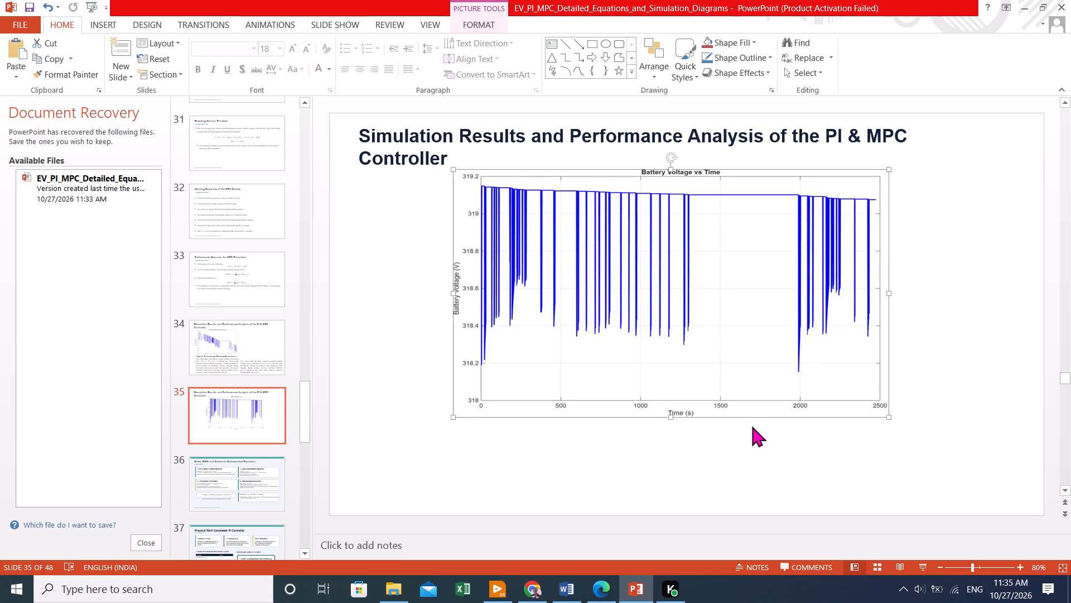
Paste the Figure 7.6 caption on slide 35, widen its box to fit one line and place it below the plot.
{"action": "left_click", "coordinate": [752, 426]}
{"action": "key", "text": "ctrl+v"}
{"action": "left_click_drag", "start_coordinate": [765, 367], "coordinate": [593, 417]}
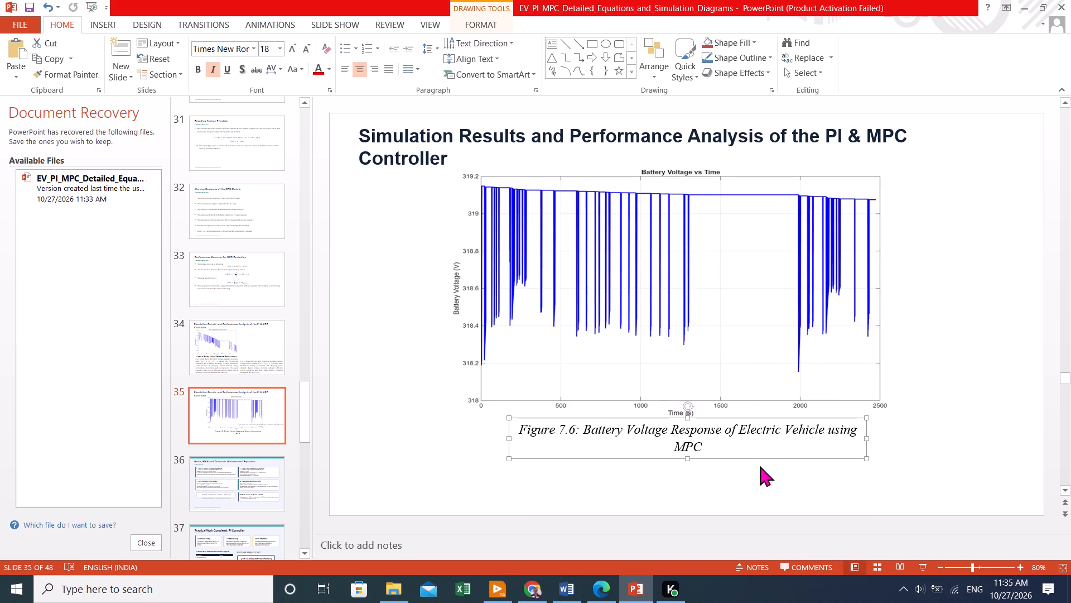
{"action": "left_click_drag", "start_coordinate": [865, 438], "coordinate": [922, 433]}
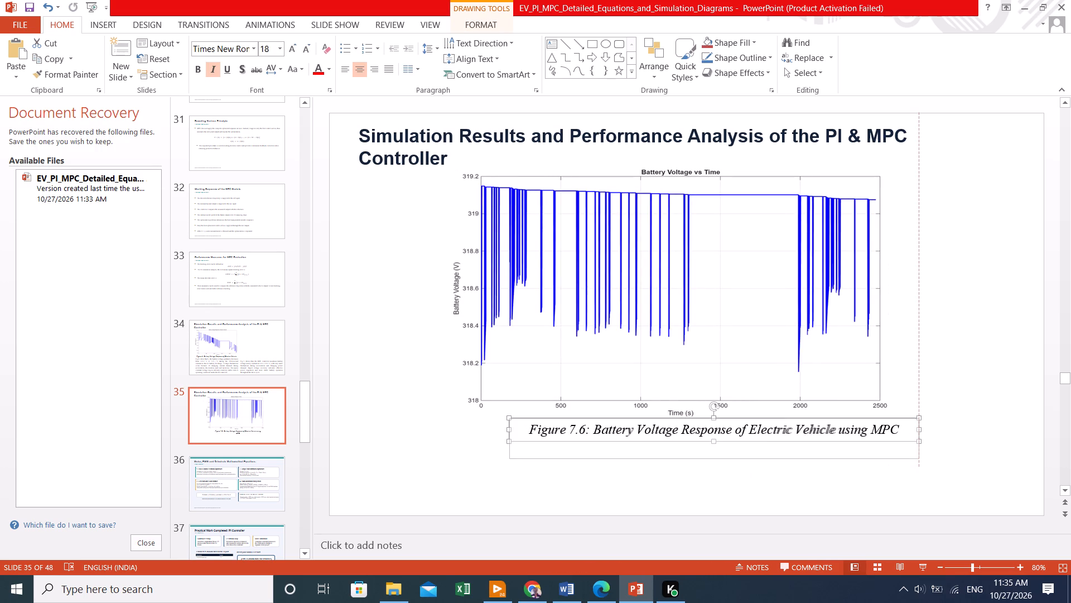
{"action": "left_click", "coordinate": [712, 419]}
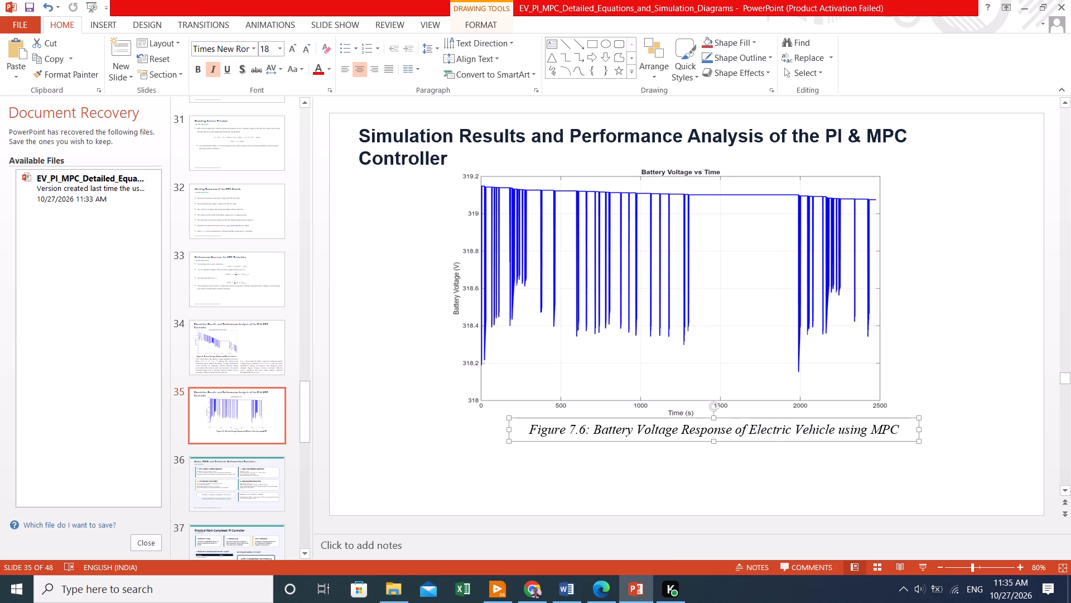
{"action": "left_click_drag", "start_coordinate": [707, 419], "coordinate": [702, 417]}
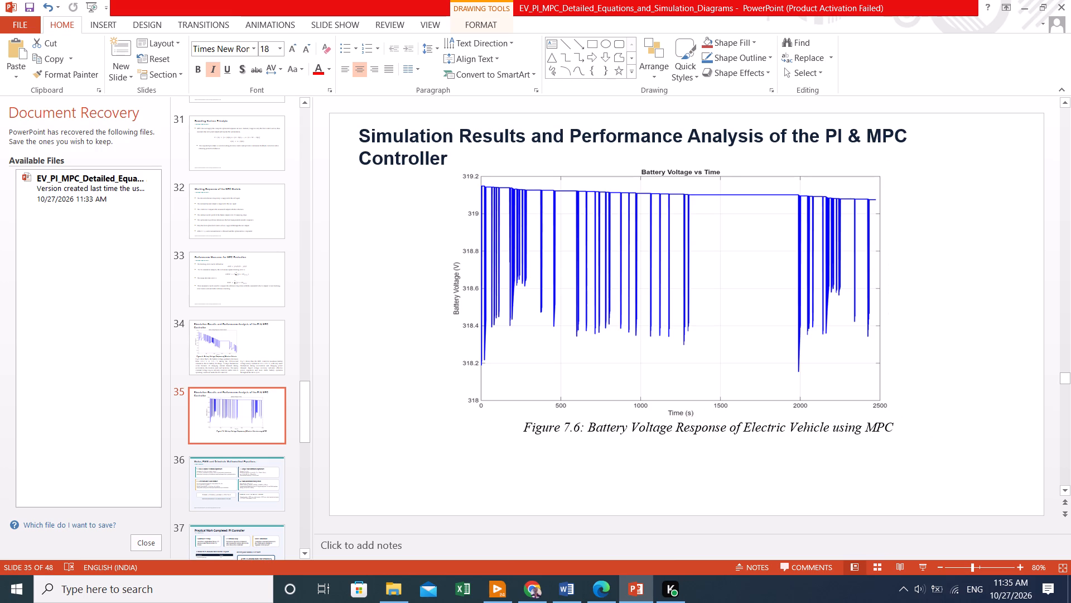
{"action": "left_click_drag", "start_coordinate": [702, 417], "coordinate": [699, 434]}
Shift the MPC plot on slide 35 further left and slightly down, closer to the caption.
{"action": "left_click_drag", "start_coordinate": [667, 332], "coordinate": [698, 335]}
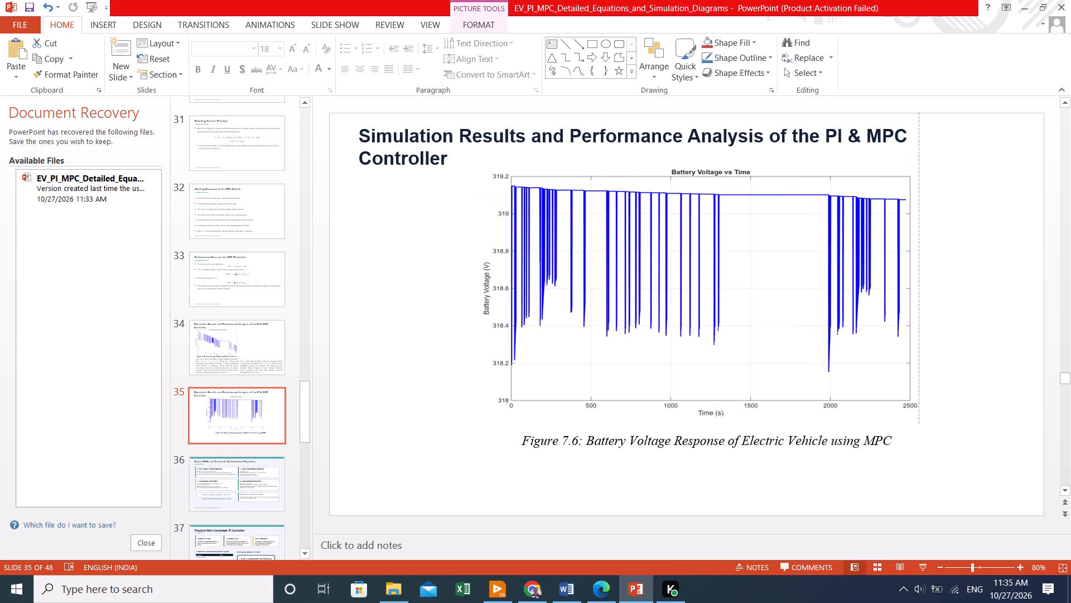
{"action": "left_click_drag", "start_coordinate": [698, 335], "coordinate": [640, 337]}
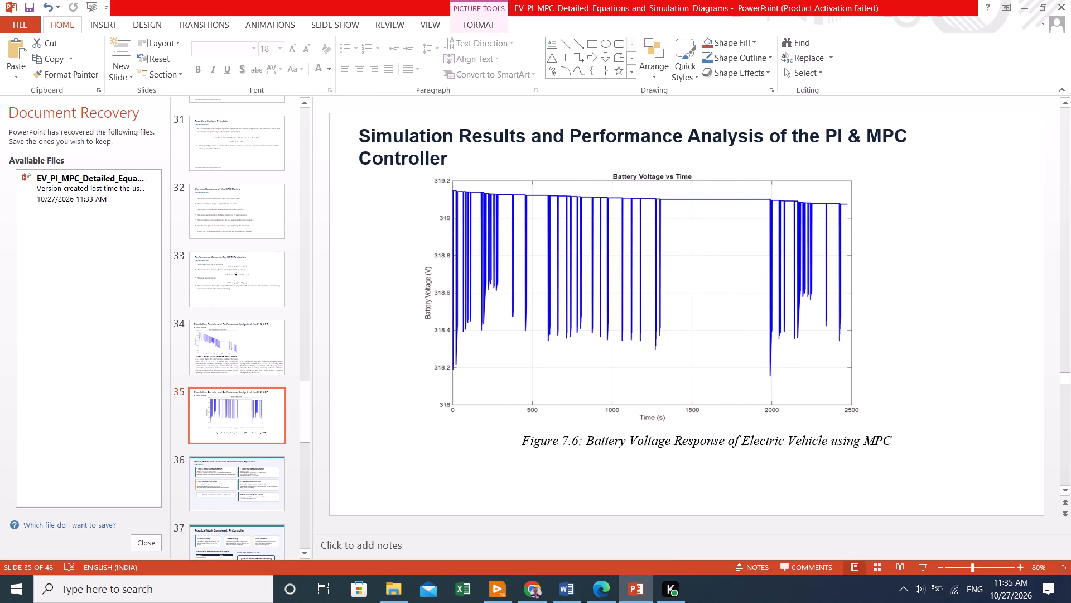
{"action": "left_click_drag", "start_coordinate": [640, 337], "coordinate": [633, 337]}
Centre the Figure 7.6 caption horizontally under the plot on slide 35, just below the time axis label.
{"action": "left_click", "coordinate": [682, 444]}
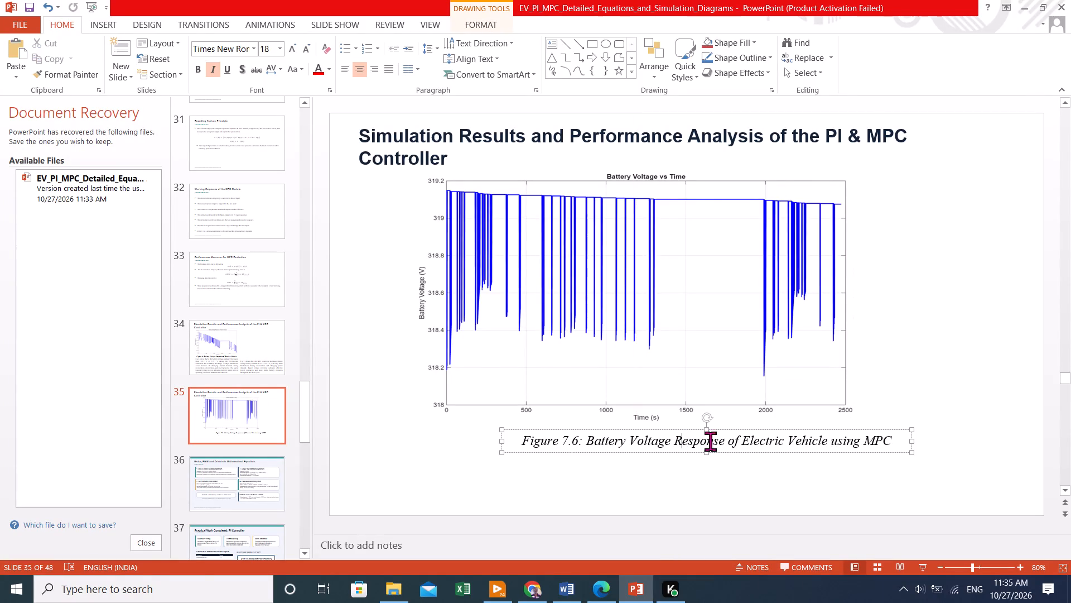
{"action": "left_click_drag", "start_coordinate": [710, 430], "coordinate": [650, 429]}
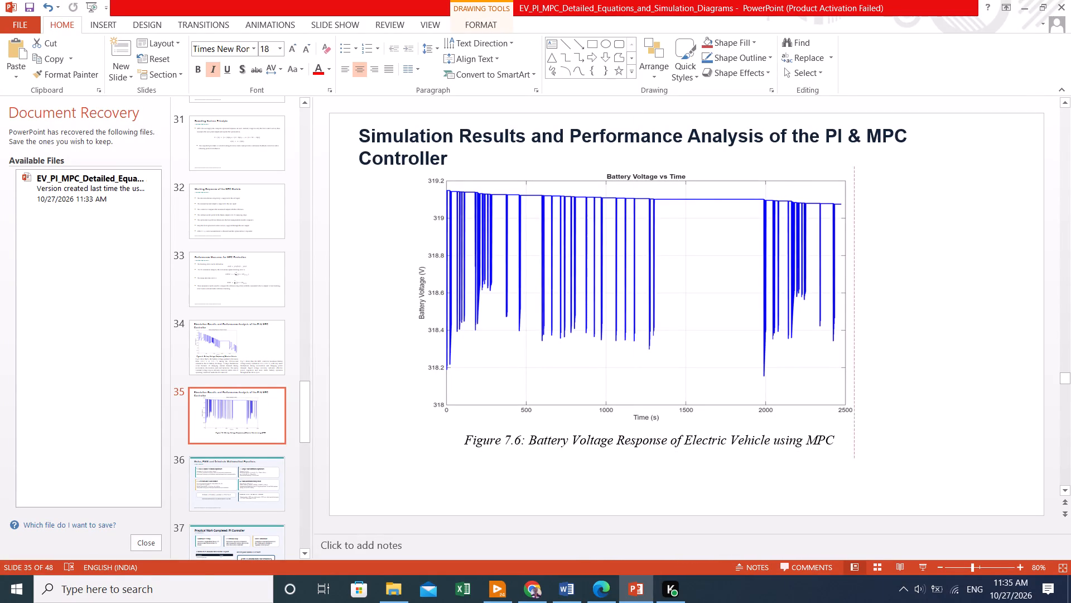
{"action": "left_click_drag", "start_coordinate": [650, 429], "coordinate": [639, 432]}
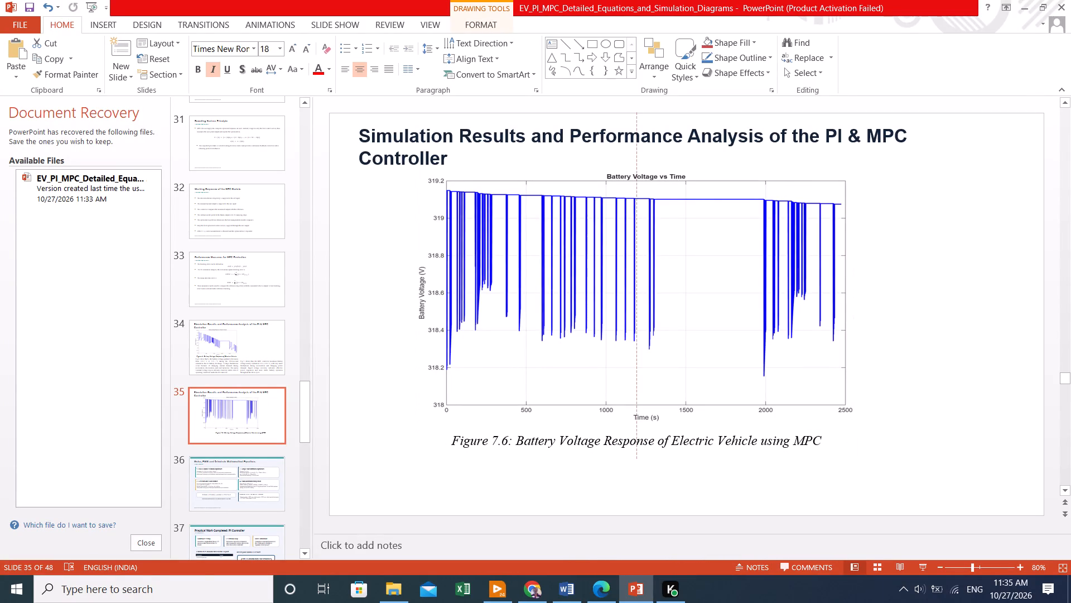
{"action": "left_click_drag", "start_coordinate": [639, 432], "coordinate": [640, 425]}
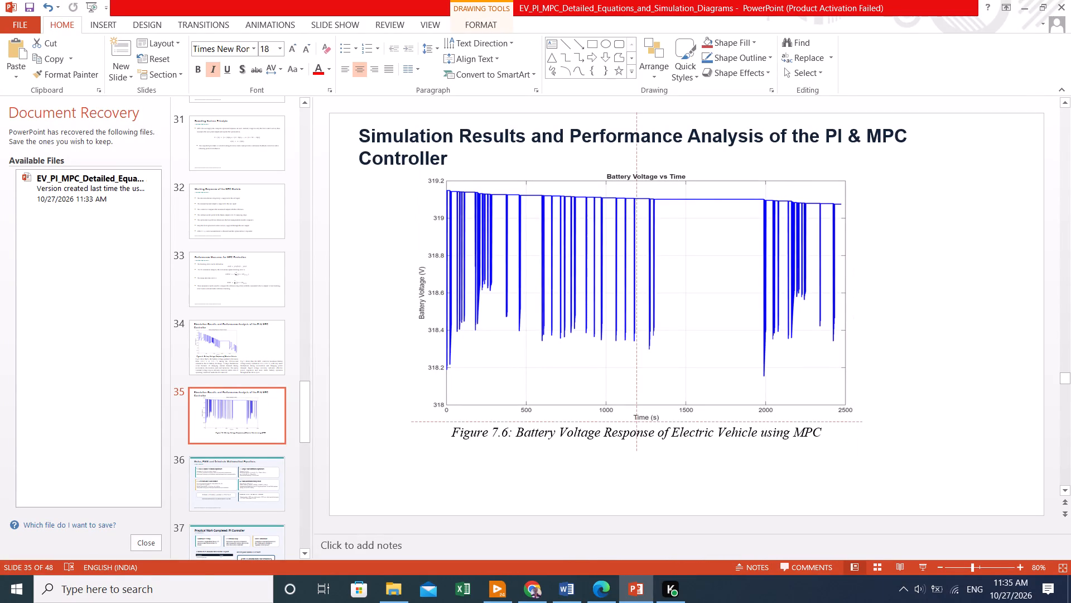
{"action": "left_click_drag", "start_coordinate": [640, 425], "coordinate": [641, 427]}
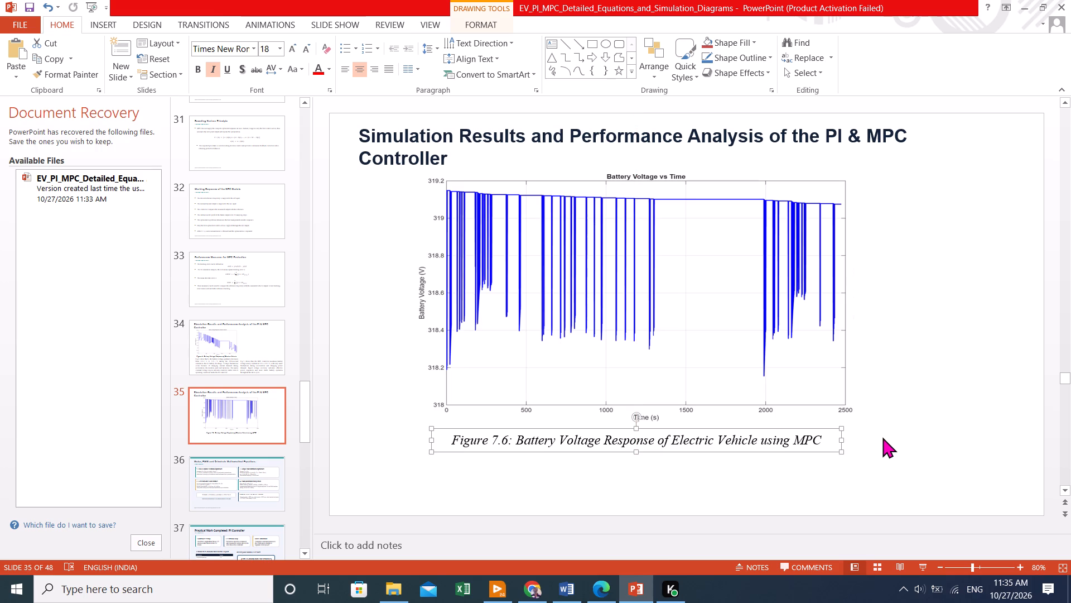
{"action": "left_click", "coordinate": [883, 438]}
Cut the Fig 5 MPC description text box from slide 34 and paste it onto slide 35.
{"action": "left_click", "coordinate": [706, 344]}
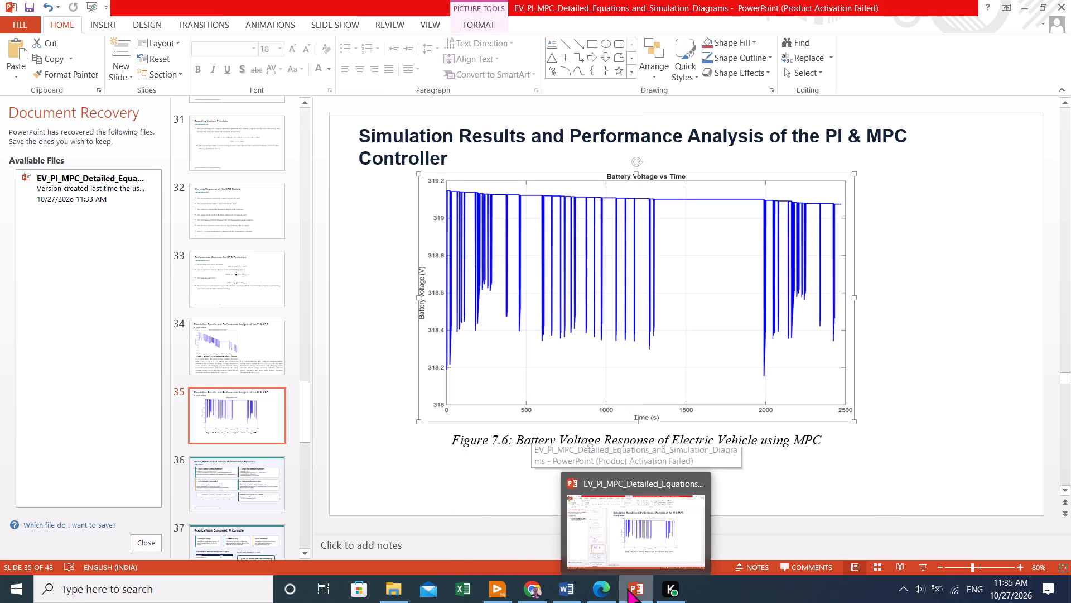
{"action": "left_click", "coordinate": [264, 352]}
{"action": "left_click", "coordinate": [779, 447]}
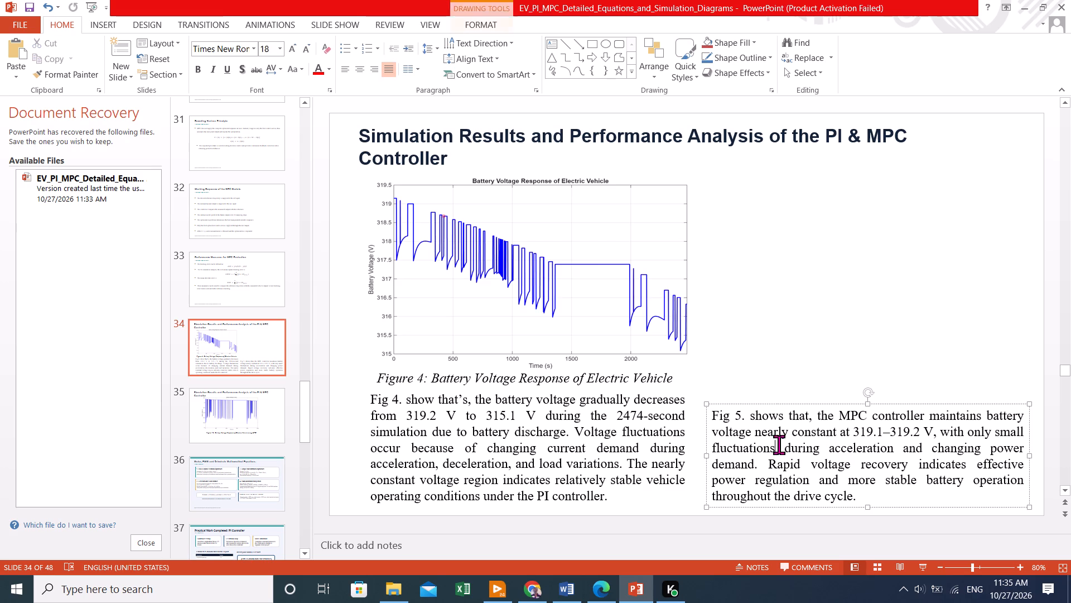
{"action": "left_click", "coordinate": [806, 403]}
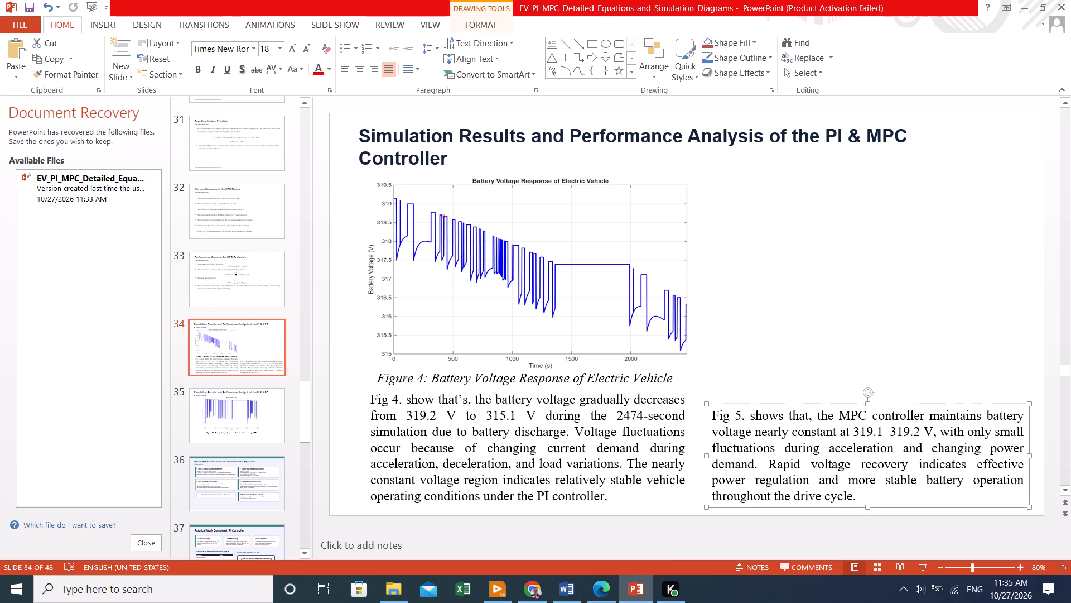
{"action": "key", "text": "ctrl+c"}
{"action": "left_click", "coordinate": [769, 403]}
{"action": "key", "text": "ctrl+x"}
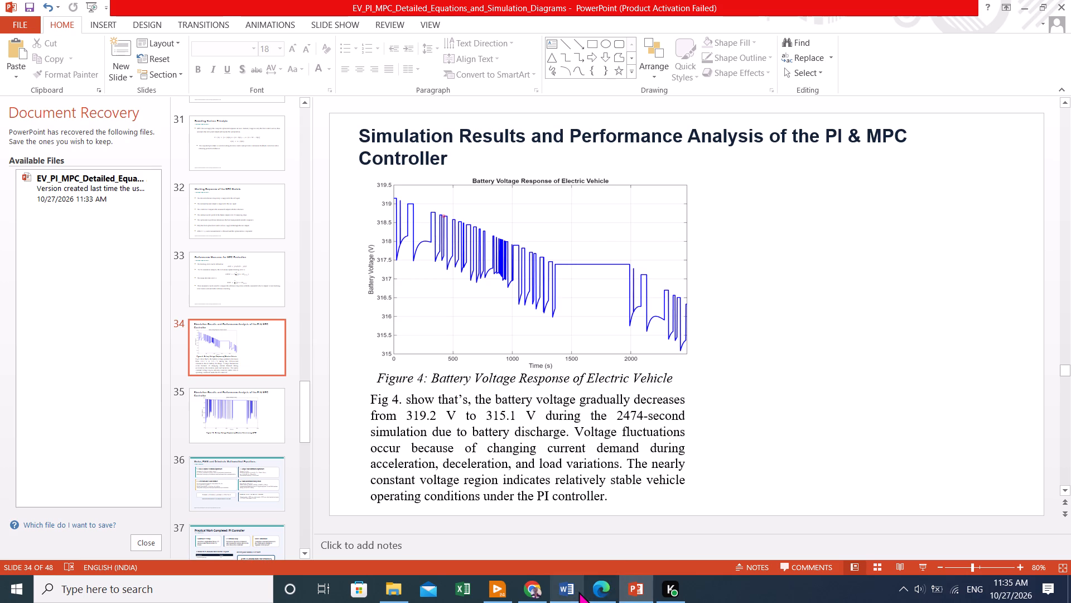
{"action": "left_click", "coordinate": [636, 583]}
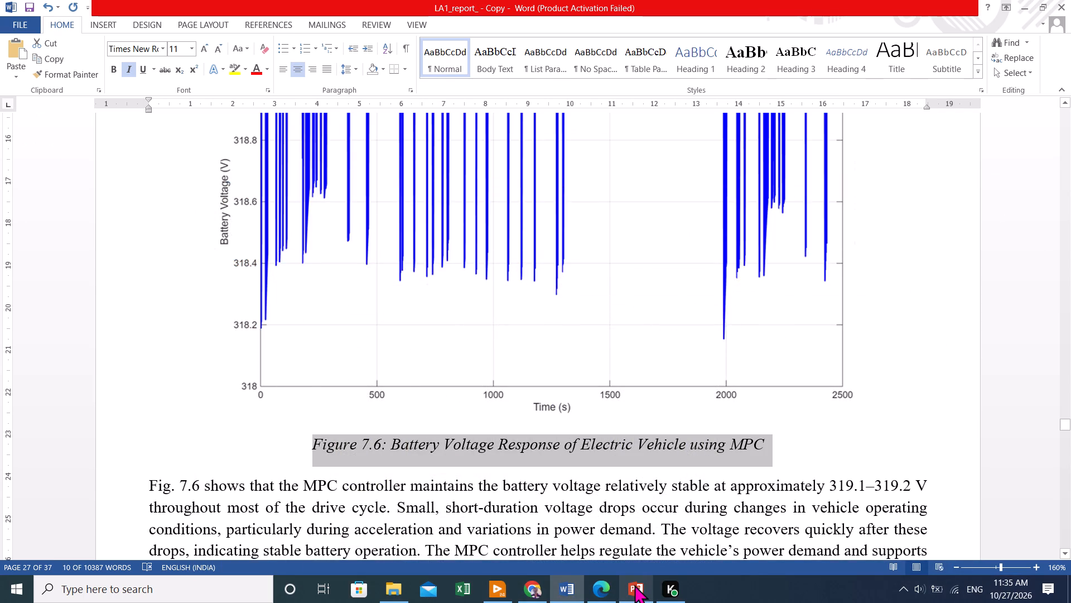
{"action": "left_click", "coordinate": [632, 585]}
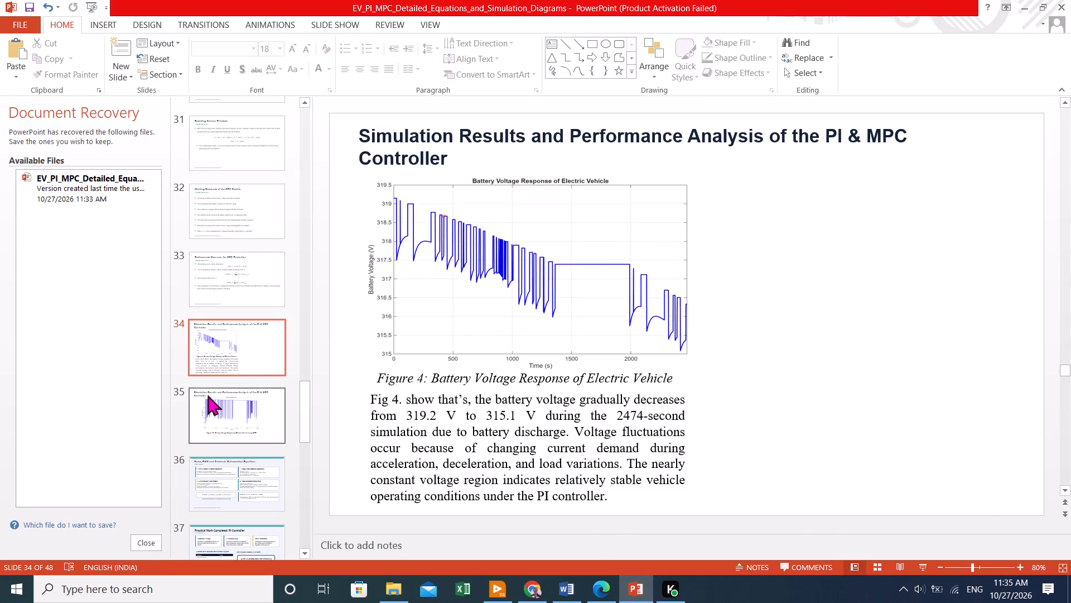
{"action": "left_click", "coordinate": [247, 419]}
{"action": "left_click", "coordinate": [461, 473]}
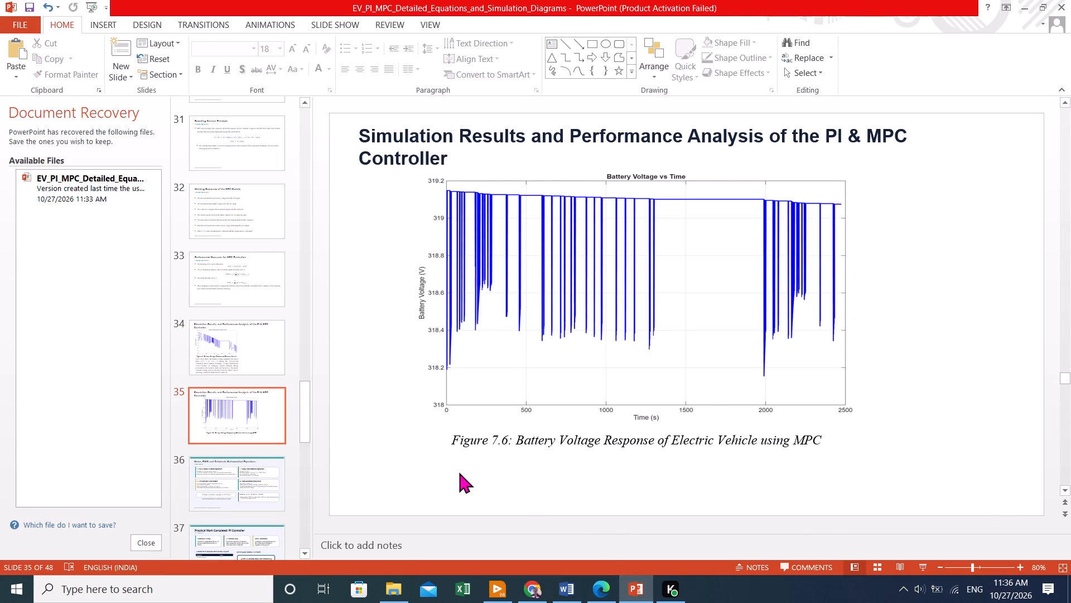
{"action": "key", "text": "ctrl+v"}
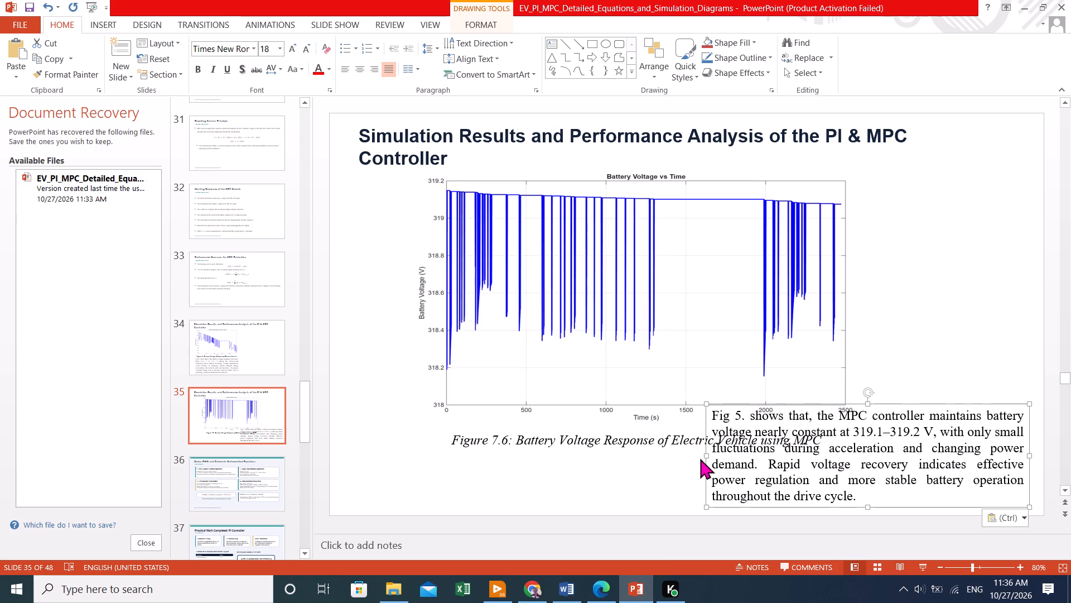
Widen the pasted MPC description box to nearly the full width of slide 35 and place it just below the Figure 7.6 caption.
{"action": "left_click_drag", "start_coordinate": [706, 455], "coordinate": [411, 465]}
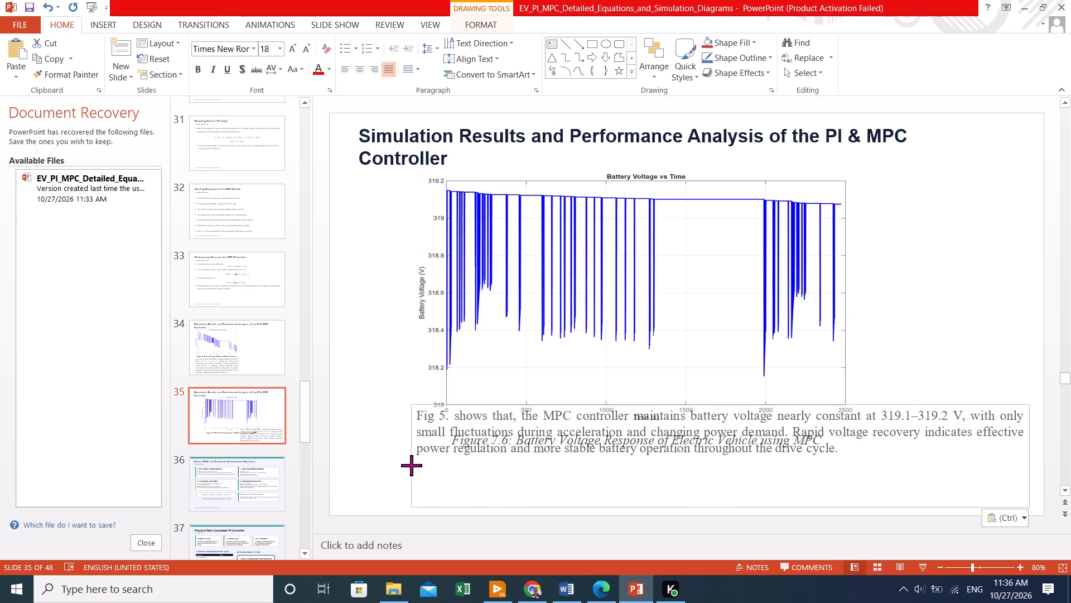
{"action": "left_click_drag", "start_coordinate": [411, 465], "coordinate": [376, 464]}
{"action": "left_click_drag", "start_coordinate": [551, 405], "coordinate": [544, 442]}
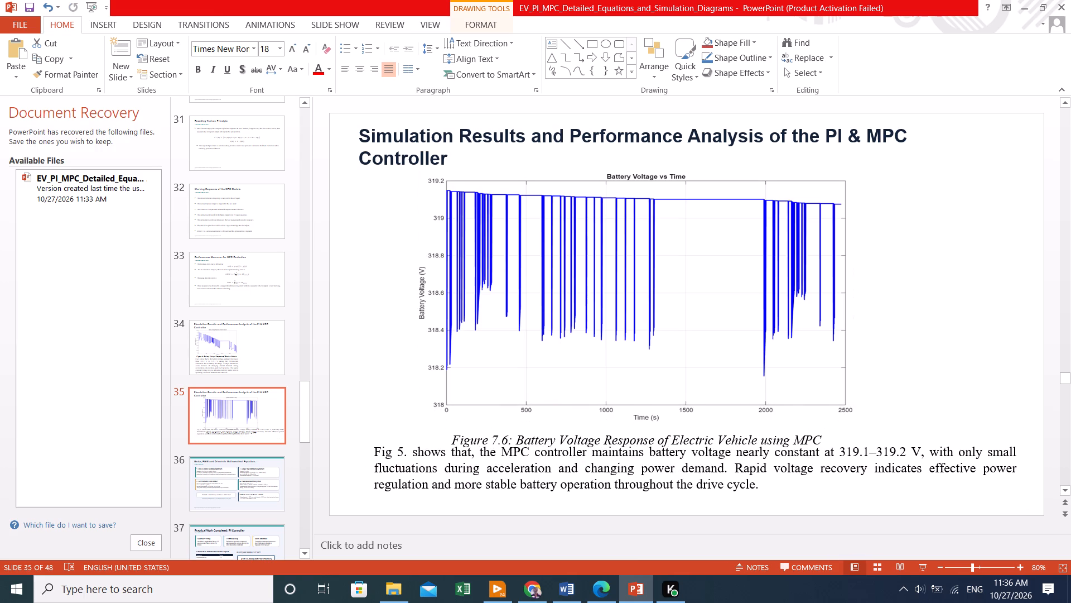
{"action": "left_click_drag", "start_coordinate": [544, 442], "coordinate": [534, 446]}
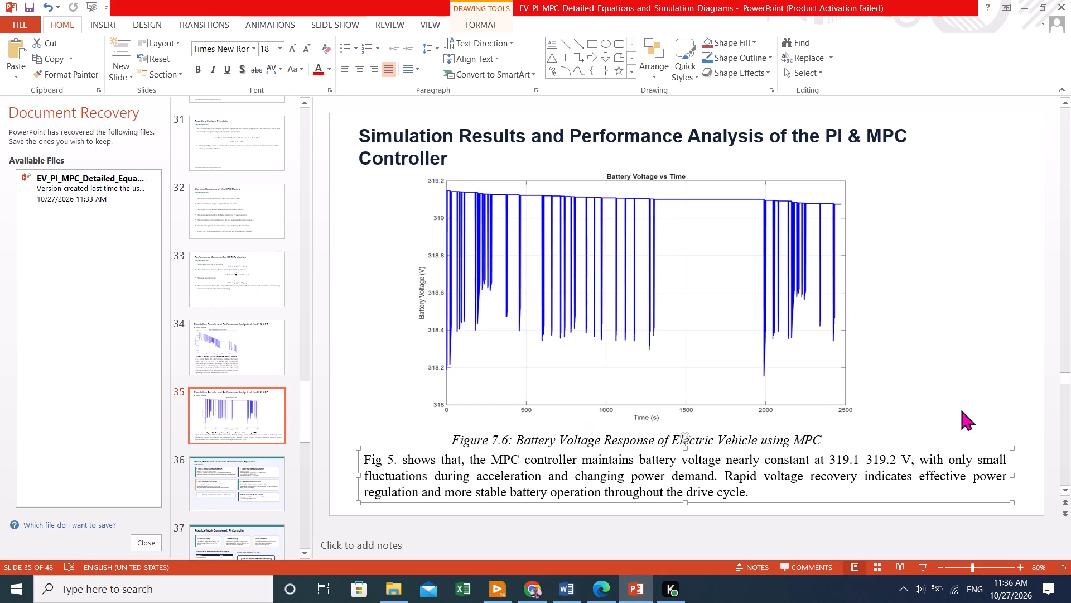
{"action": "left_click", "coordinate": [961, 401]}
Shrink the MPC battery voltage plot on slide 35 slightly, keeping its upper-left corner in place, to free space above the caption.
{"action": "left_click", "coordinate": [672, 348]}
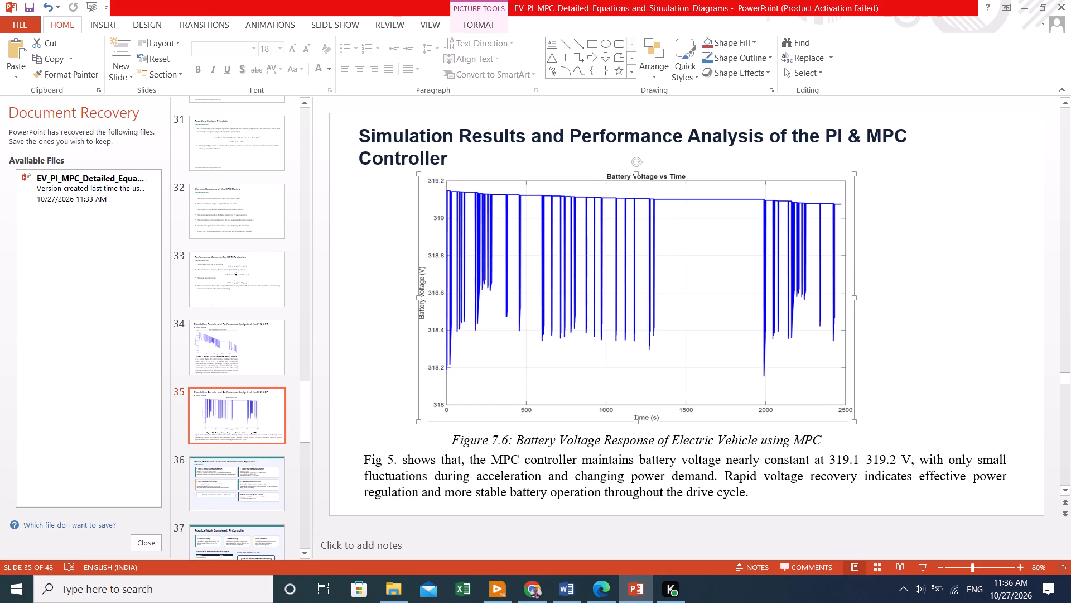
{"action": "left_click_drag", "start_coordinate": [854, 423], "coordinate": [830, 406]}
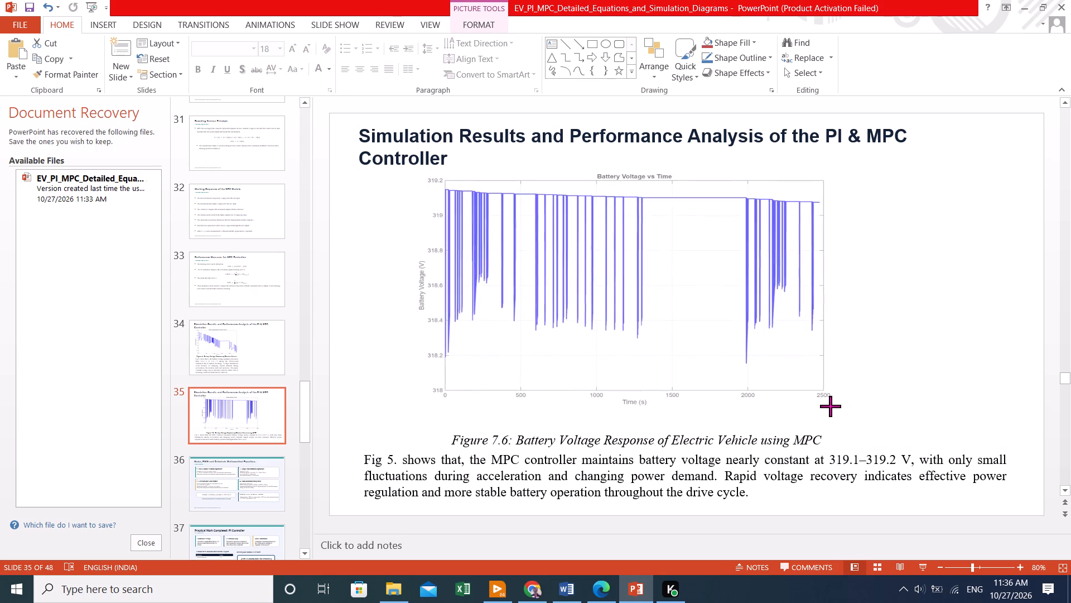
{"action": "left_click_drag", "start_coordinate": [830, 406], "coordinate": [824, 406]}
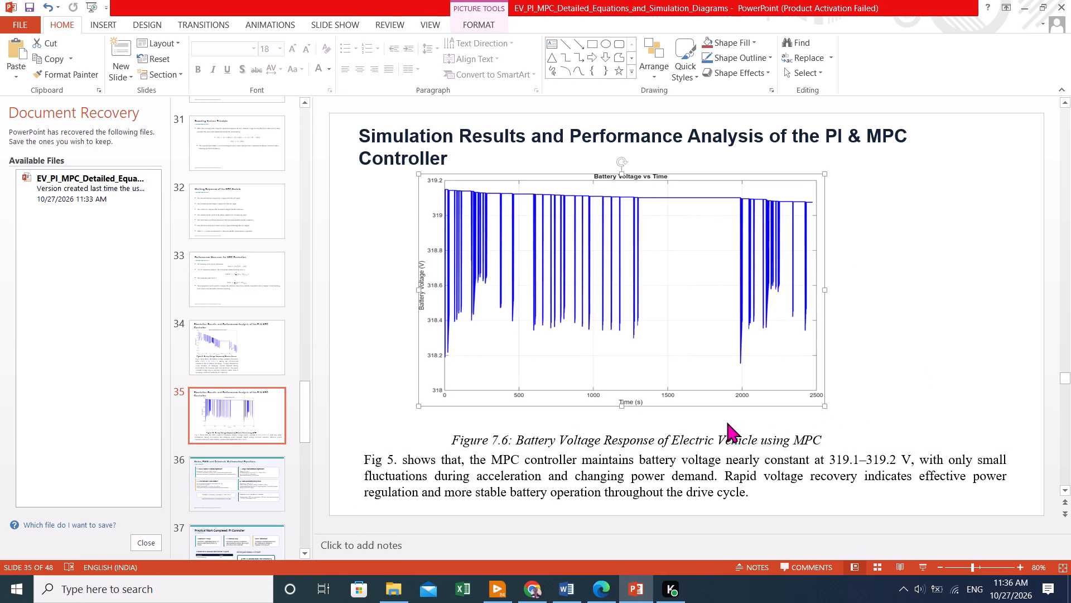
Move the Figure 7.6 caption up on slide 35, close beneath the plot and clear of the description.
{"action": "left_click", "coordinate": [641, 438]}
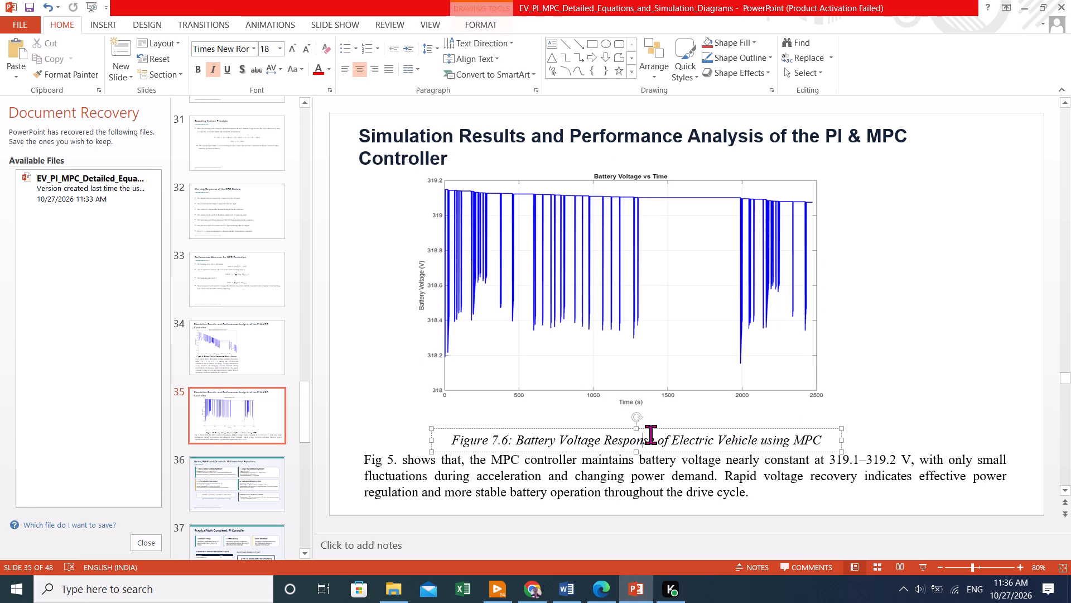
{"action": "left_click_drag", "start_coordinate": [660, 427], "coordinate": [658, 413]}
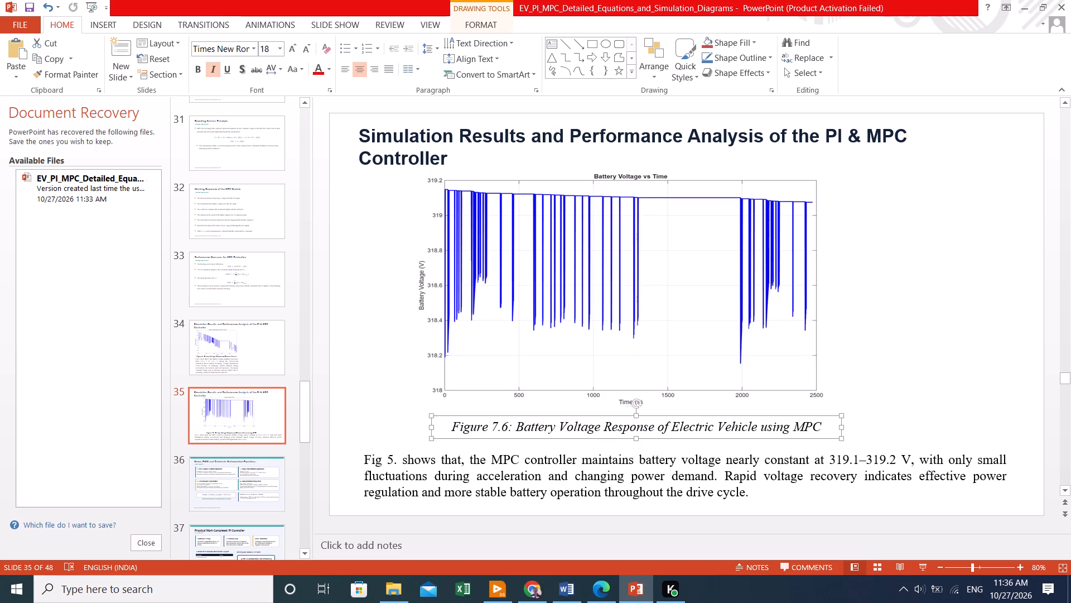
{"action": "left_click", "coordinate": [618, 478]}
{"action": "left_click", "coordinate": [652, 447]}
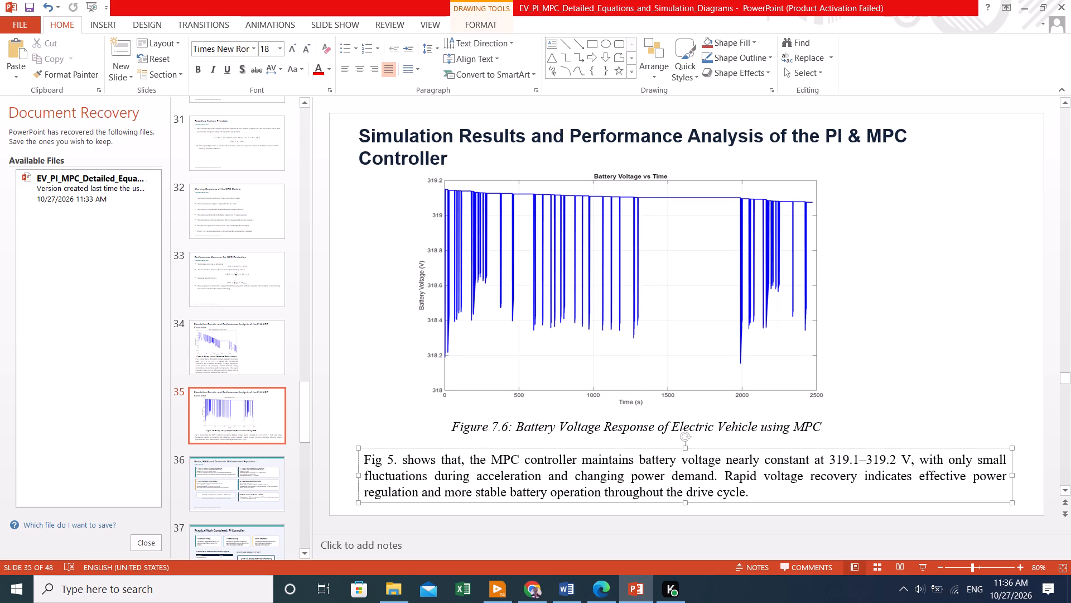
{"action": "left_click", "coordinate": [971, 366]}
Save the presentation.
{"action": "left_click", "coordinate": [28, 6]}
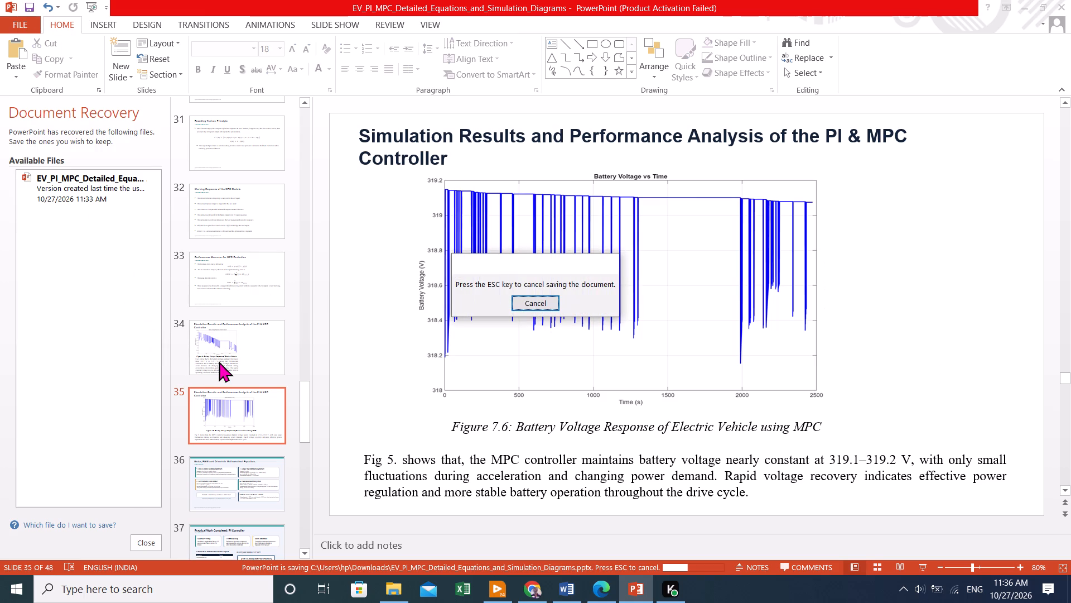
Shift the MPC plot on slide 35 slightly to the right so it is centred above the Figure 7.6 caption.
{"action": "left_click_drag", "start_coordinate": [563, 351], "coordinate": [578, 351]}
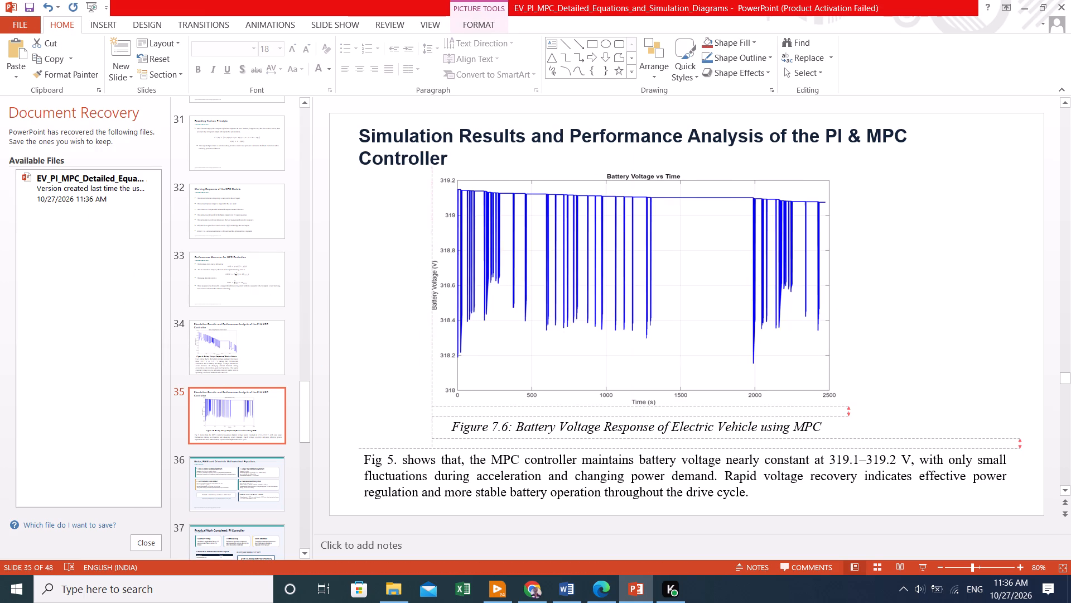
{"action": "left_click_drag", "start_coordinate": [578, 351], "coordinate": [577, 351]}
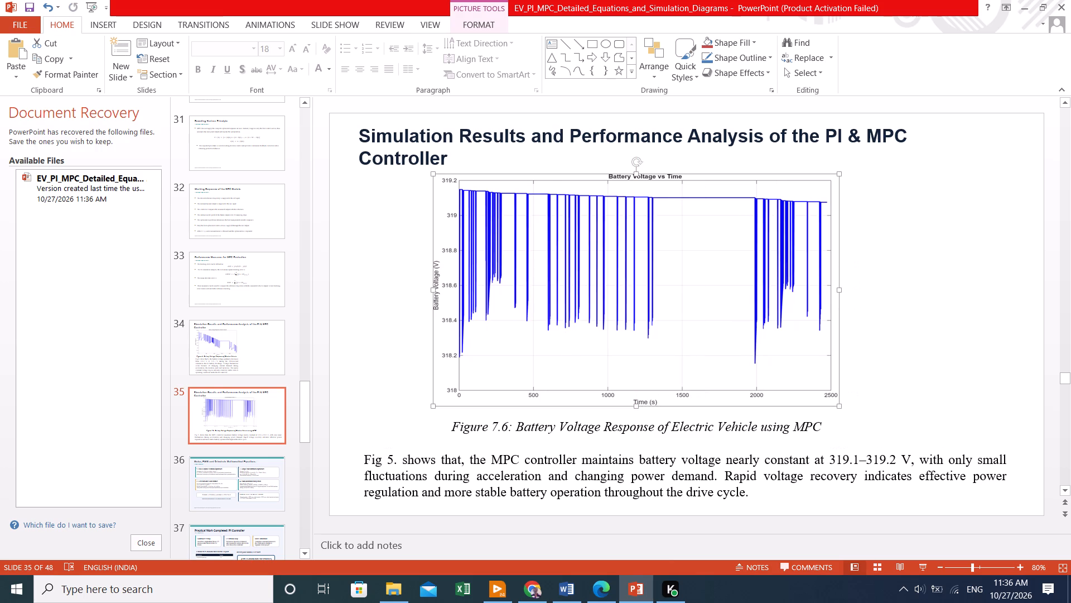
Save the presentation with the repositioned MPC plot.
{"action": "left_click", "coordinate": [28, 7]}
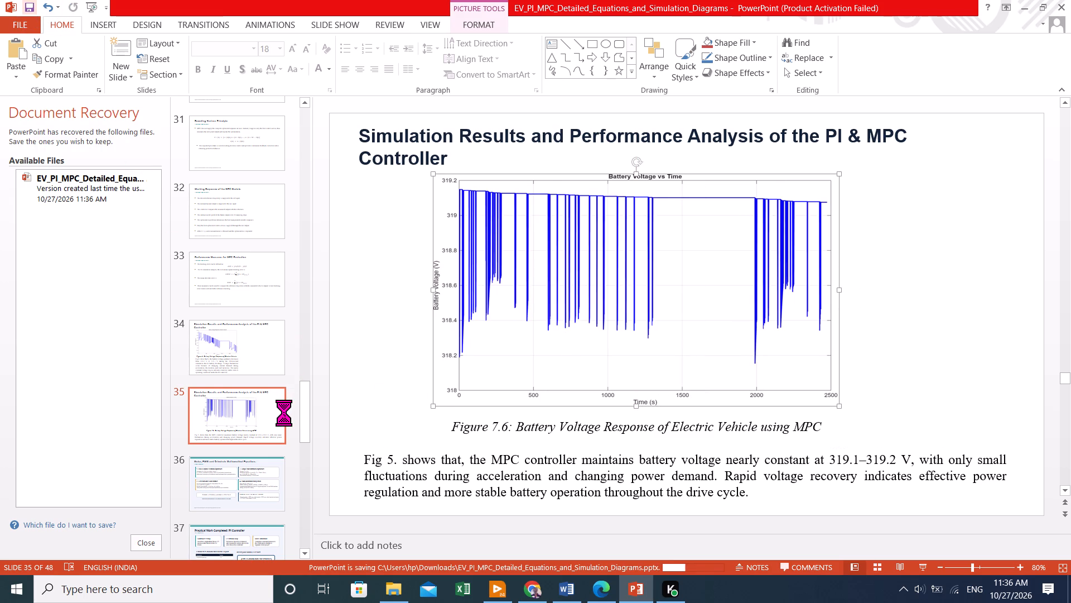
On slide 34, widen the Fig 4 description box to nearly the full slide width and lower it to leave a gap below the caption.
{"action": "left_click", "coordinate": [244, 338]}
{"action": "left_click", "coordinate": [266, 328]}
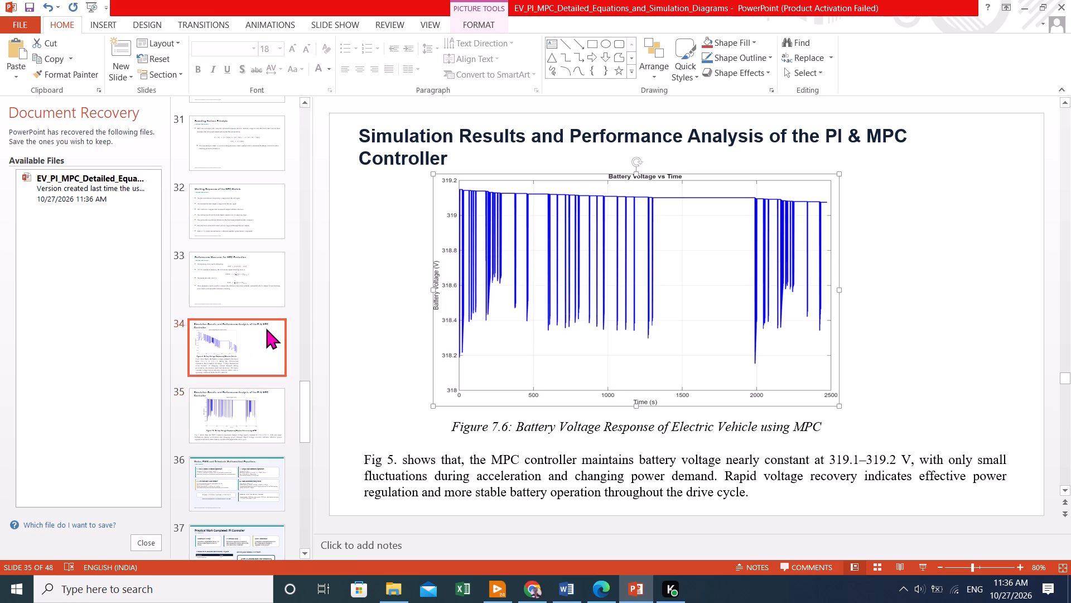
{"action": "left_click", "coordinate": [559, 414]}
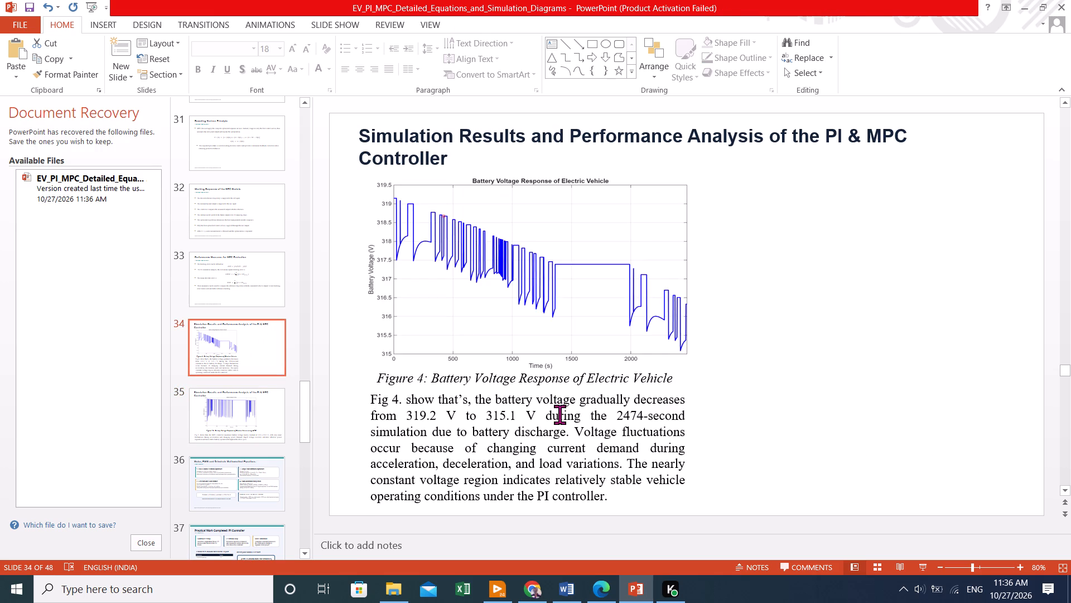
{"action": "left_click_drag", "start_coordinate": [691, 449], "coordinate": [871, 445]}
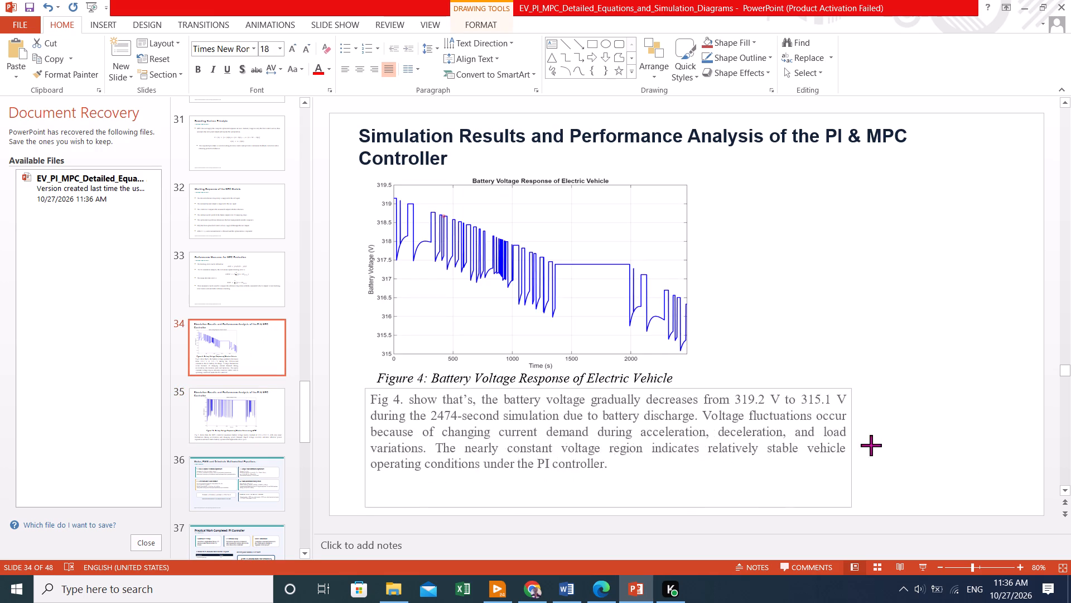
{"action": "left_click_drag", "start_coordinate": [871, 445], "coordinate": [1017, 451]}
{"action": "left_click_drag", "start_coordinate": [766, 387], "coordinate": [760, 401]}
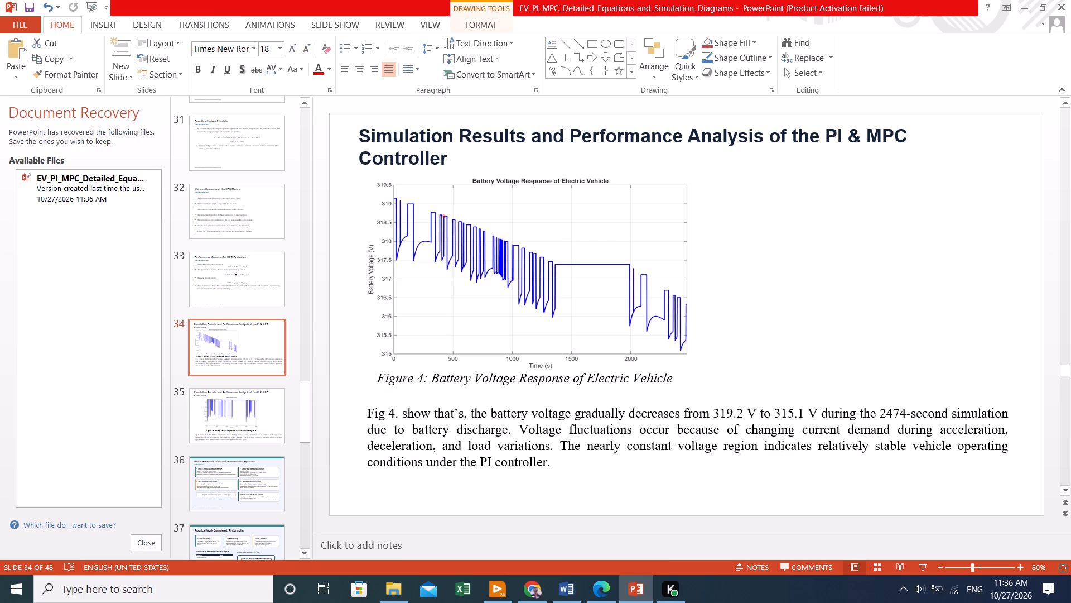
{"action": "left_click_drag", "start_coordinate": [760, 401], "coordinate": [761, 426]}
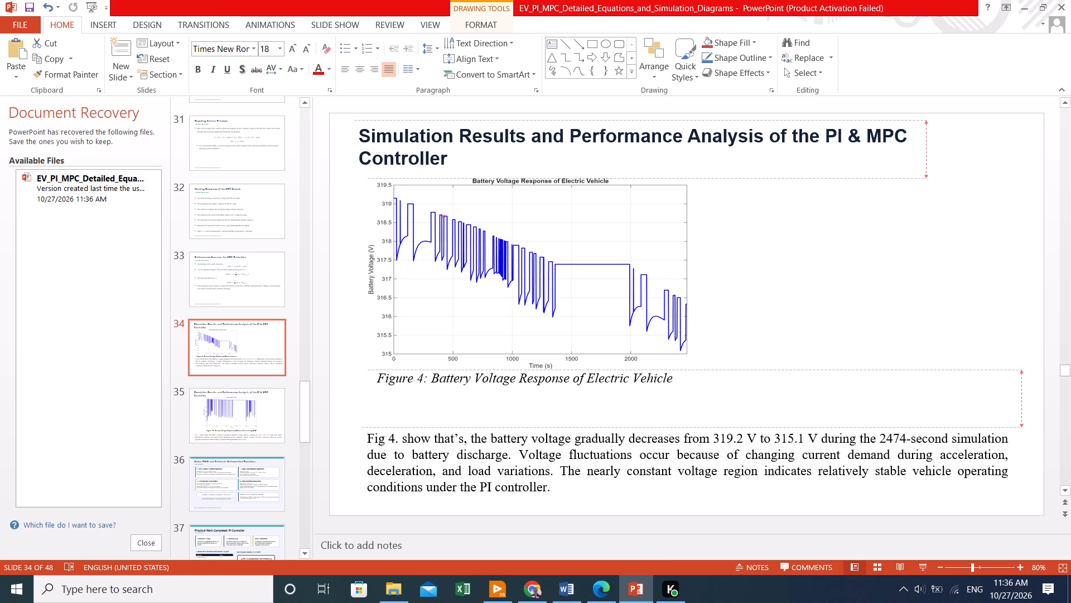
{"action": "left_click_drag", "start_coordinate": [761, 426], "coordinate": [760, 424]}
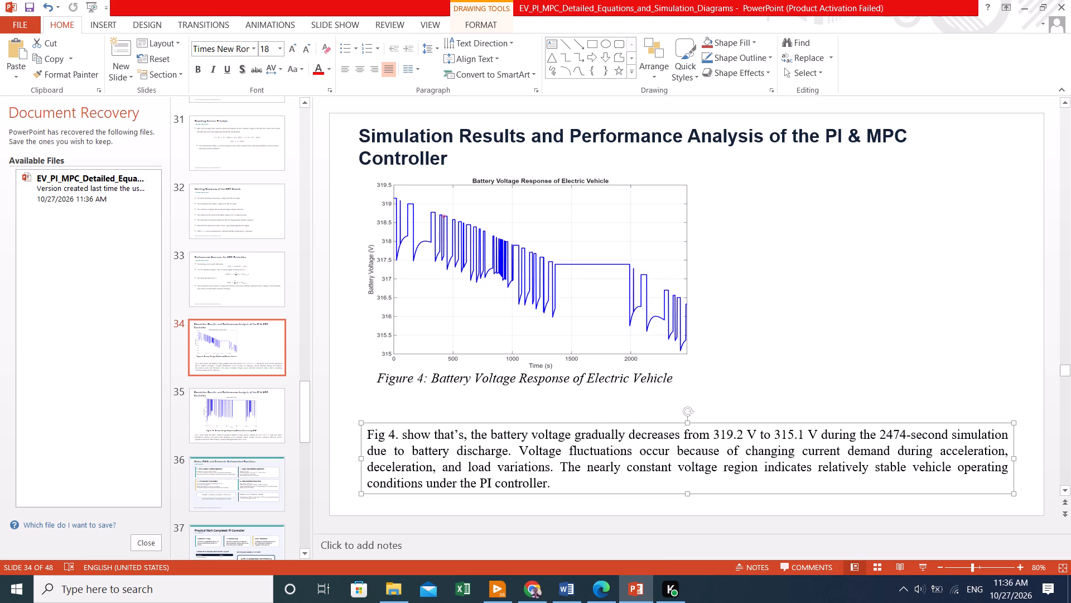
Move the PI battery voltage plot on slide 34 right to the middle of the slide, keeping its height beneath the title.
{"action": "left_click", "coordinate": [599, 255]}
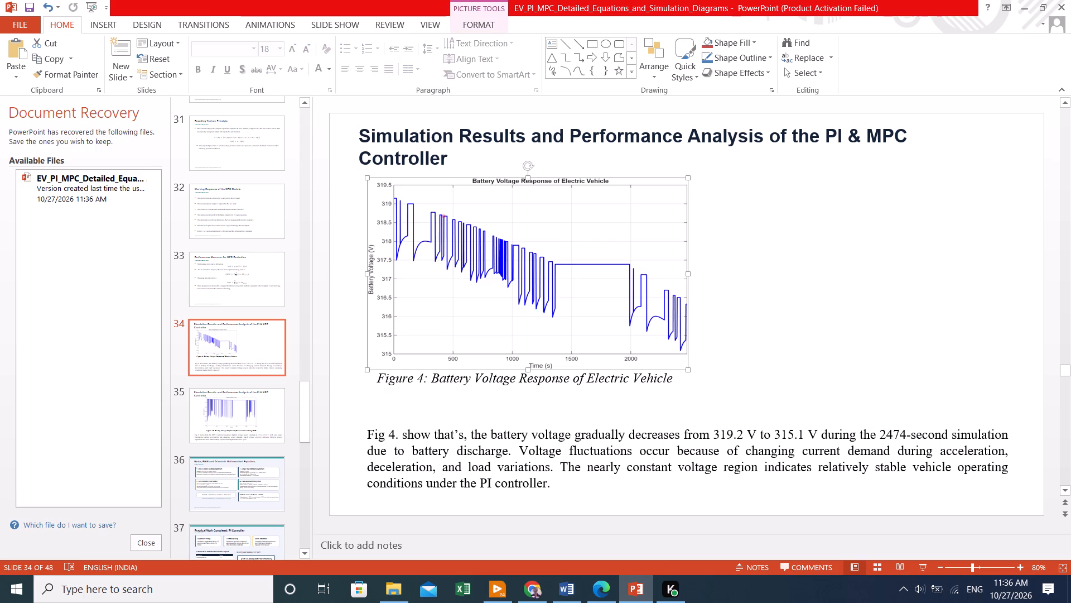
{"action": "left_click", "coordinate": [634, 279]}
{"action": "left_click_drag", "start_coordinate": [591, 271], "coordinate": [680, 274]}
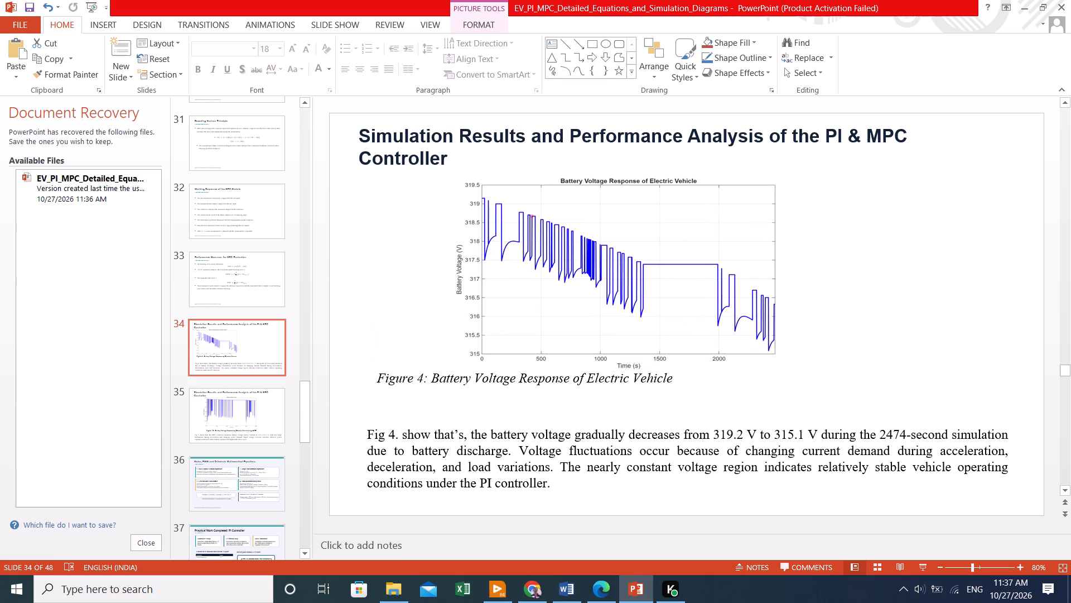
{"action": "left_click_drag", "start_coordinate": [680, 274], "coordinate": [697, 272]}
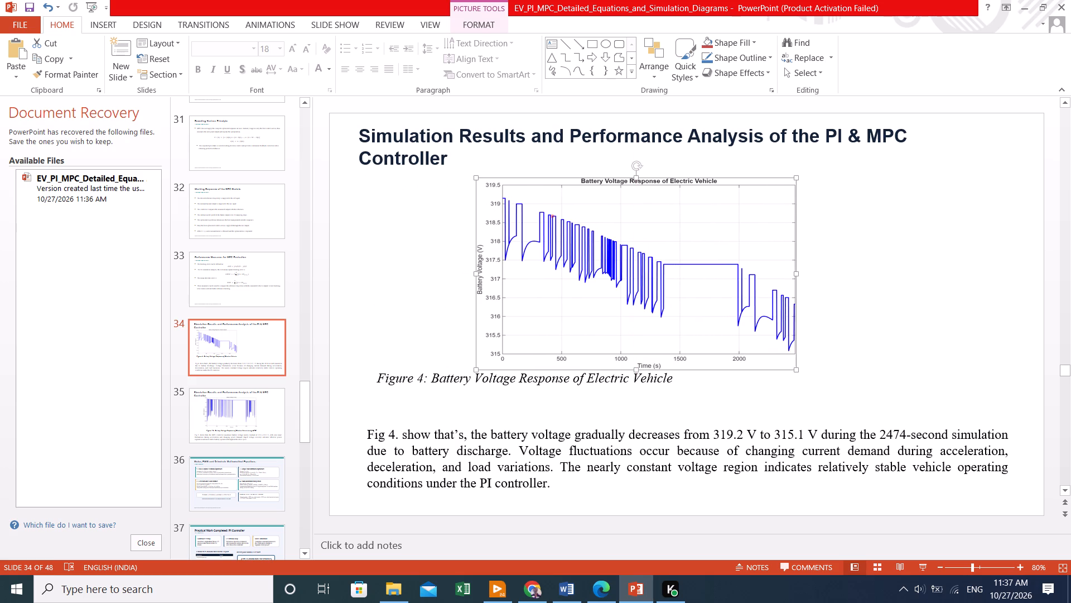
Move the Figure 4 caption on slide 34 right and slightly down so it sits centred just below the plot.
{"action": "left_click", "coordinate": [548, 381]}
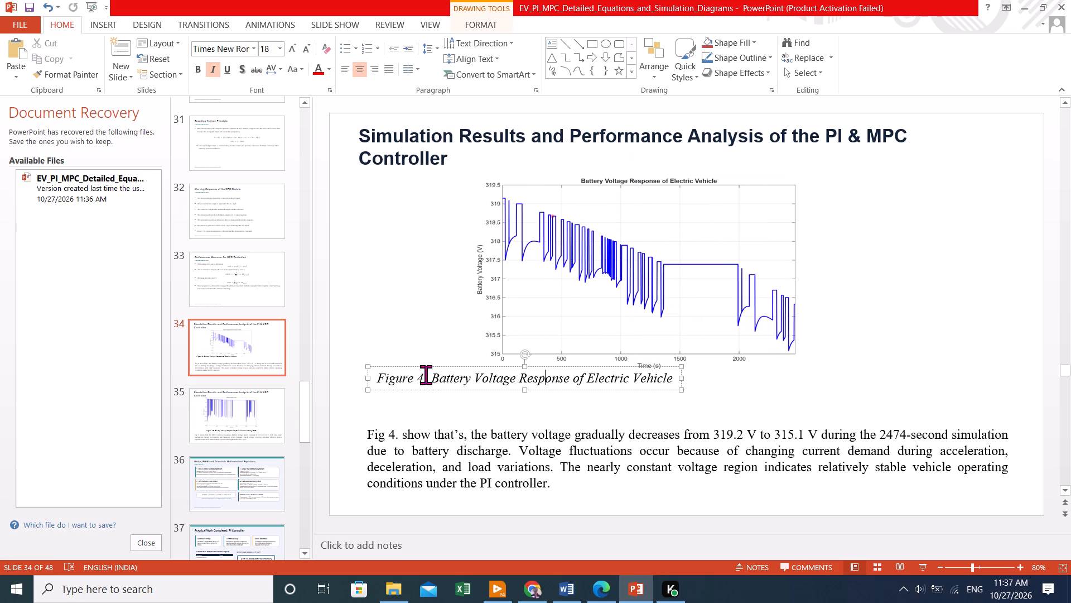
{"action": "left_click_drag", "start_coordinate": [420, 366], "coordinate": [540, 374]}
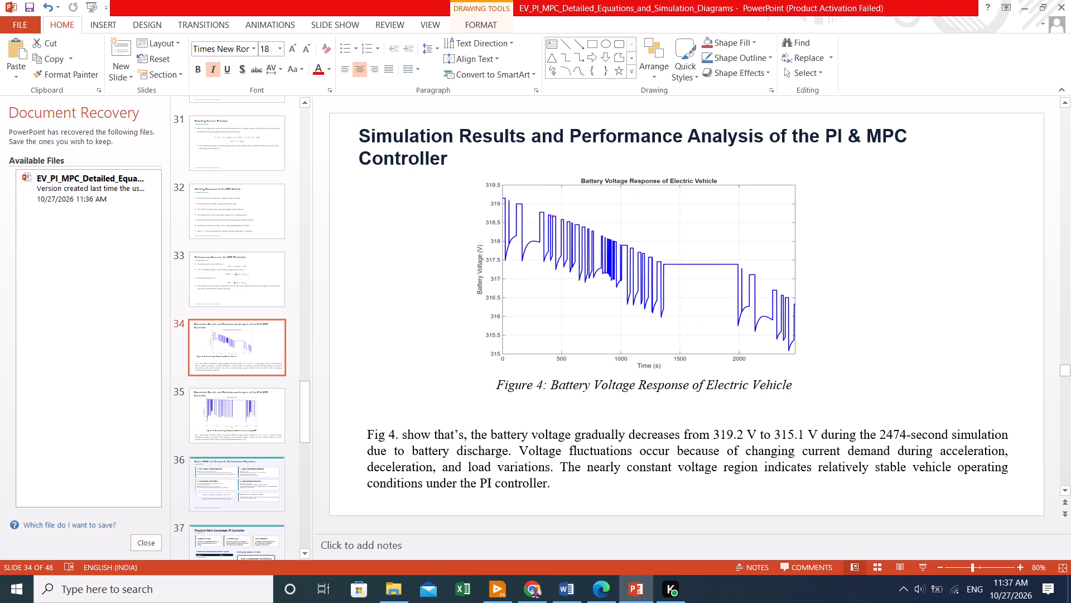
{"action": "left_click_drag", "start_coordinate": [540, 374], "coordinate": [540, 376]}
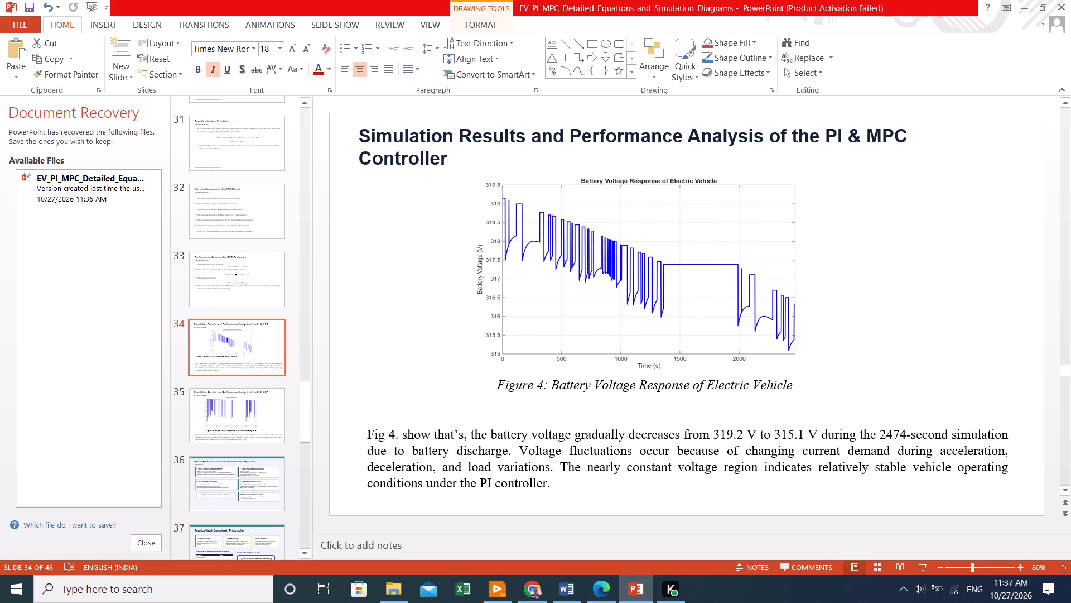
{"action": "left_click_drag", "start_coordinate": [540, 376], "coordinate": [540, 374]}
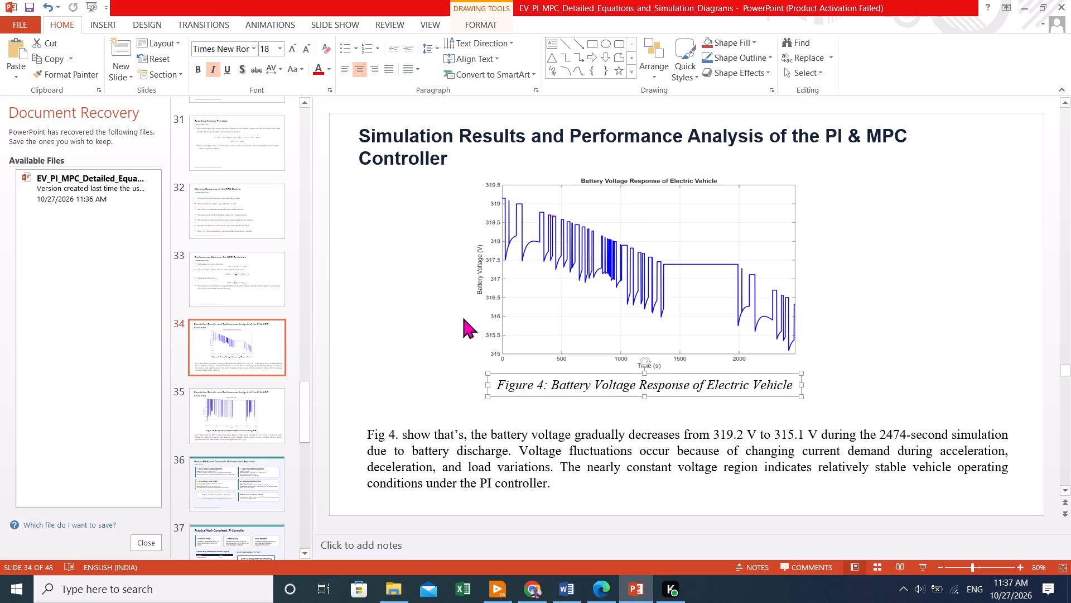
Append "using PI" to the end of the Figure 4 caption on slide 34.
{"action": "left_click", "coordinate": [692, 267]}
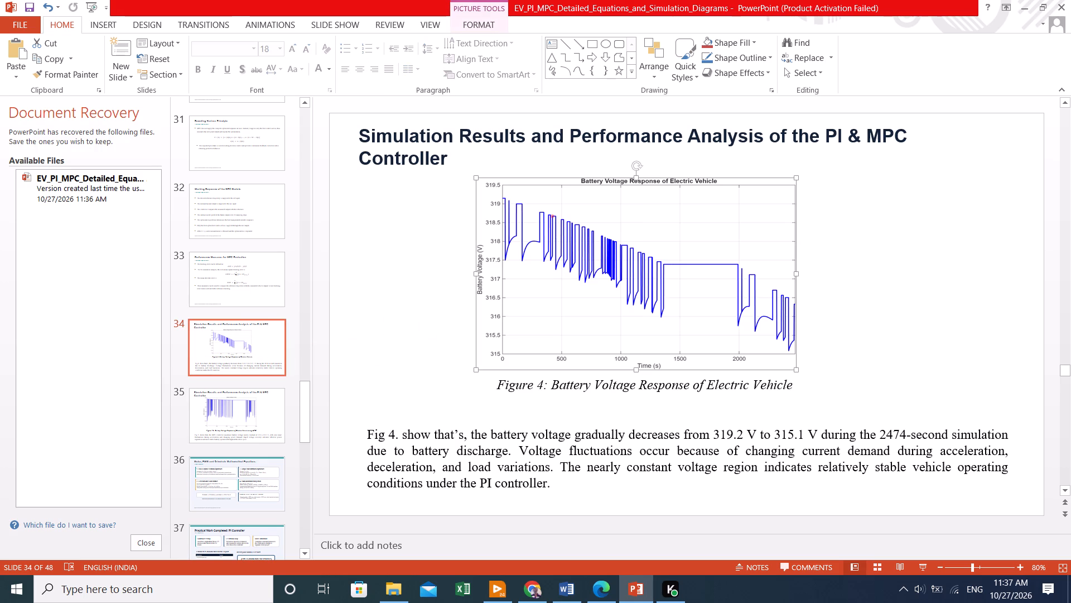
{"action": "left_click", "coordinate": [735, 389]}
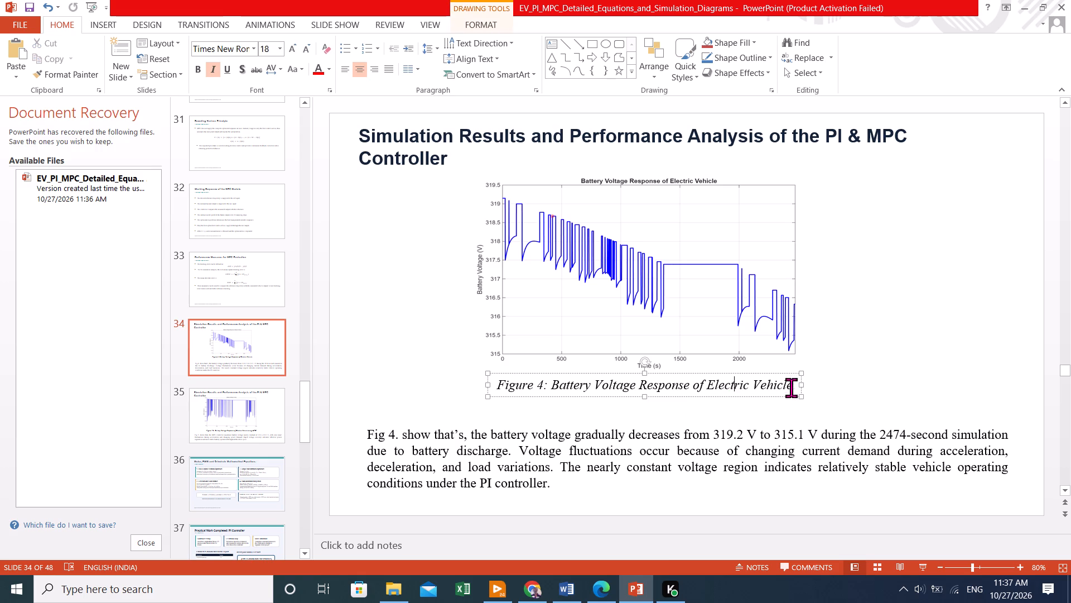
{"action": "left_click", "coordinate": [790, 384]}
{"action": "key", "text": "space"}
{"action": "type", "text": "usin"}
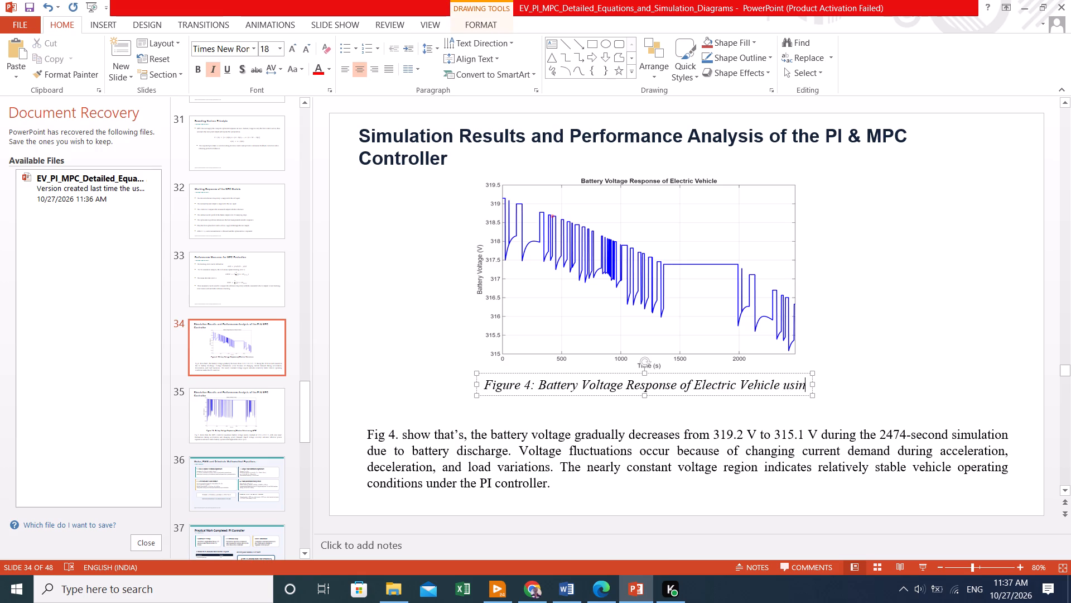
{"action": "type", "text": "g"}
{"action": "key", "text": "space"}
{"action": "type", "text": "PI"}
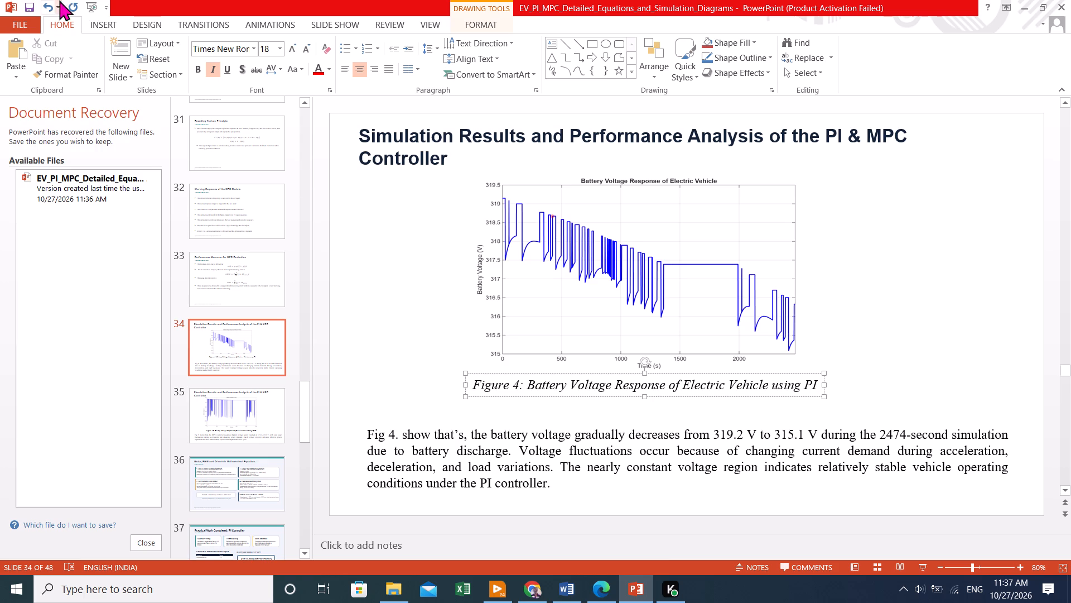
Save the presentation, checking the MPC result on slide 35 against the PI result on slide 34.
{"action": "left_click", "coordinate": [32, 4]}
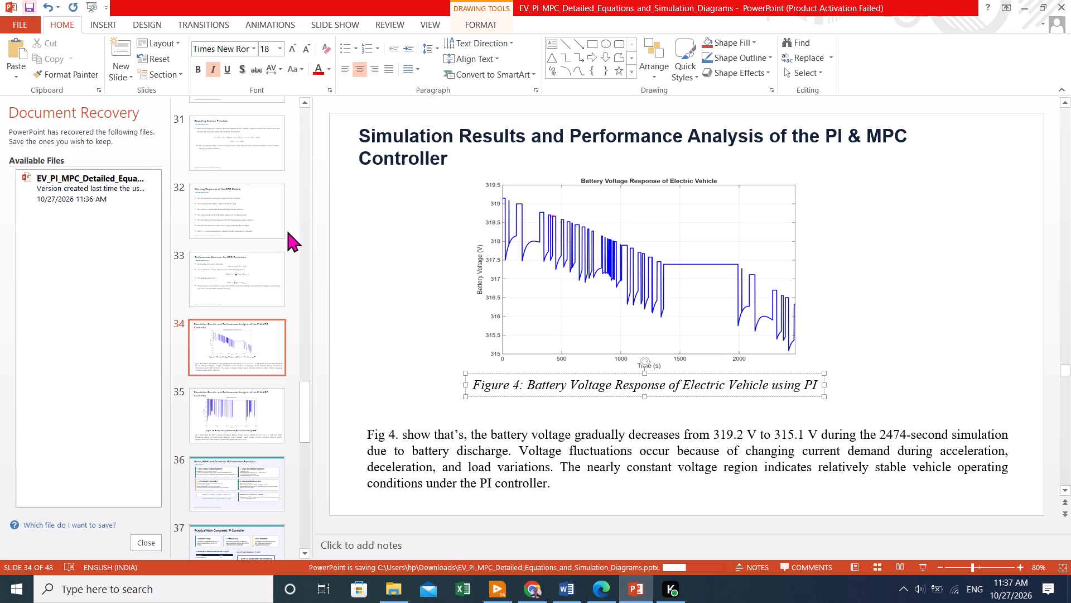
{"action": "left_click", "coordinate": [248, 404]}
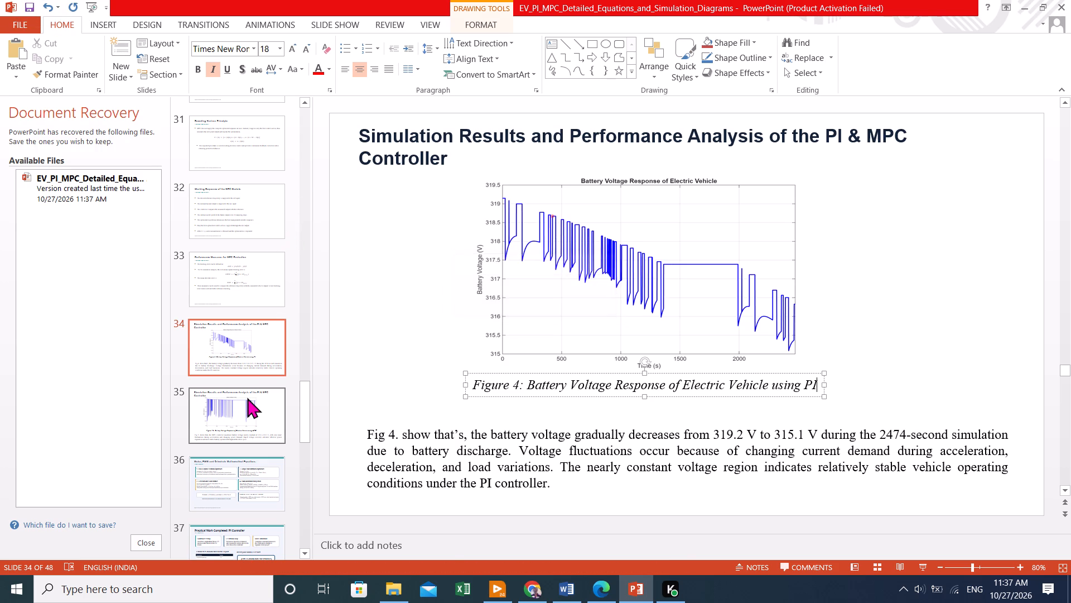
{"action": "left_click", "coordinate": [247, 419]}
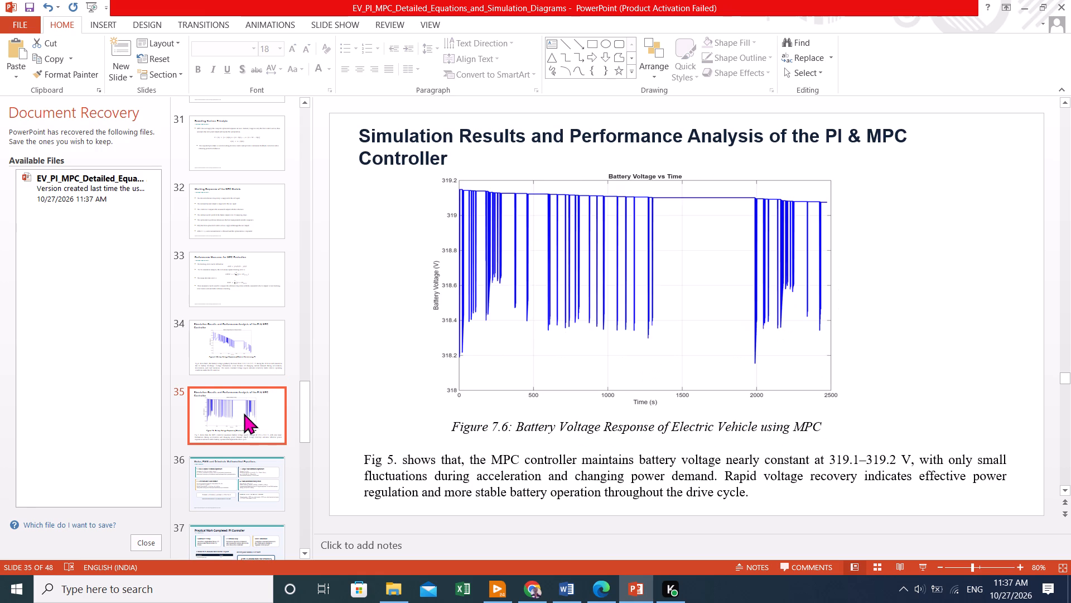
{"action": "left_click", "coordinate": [225, 324]}
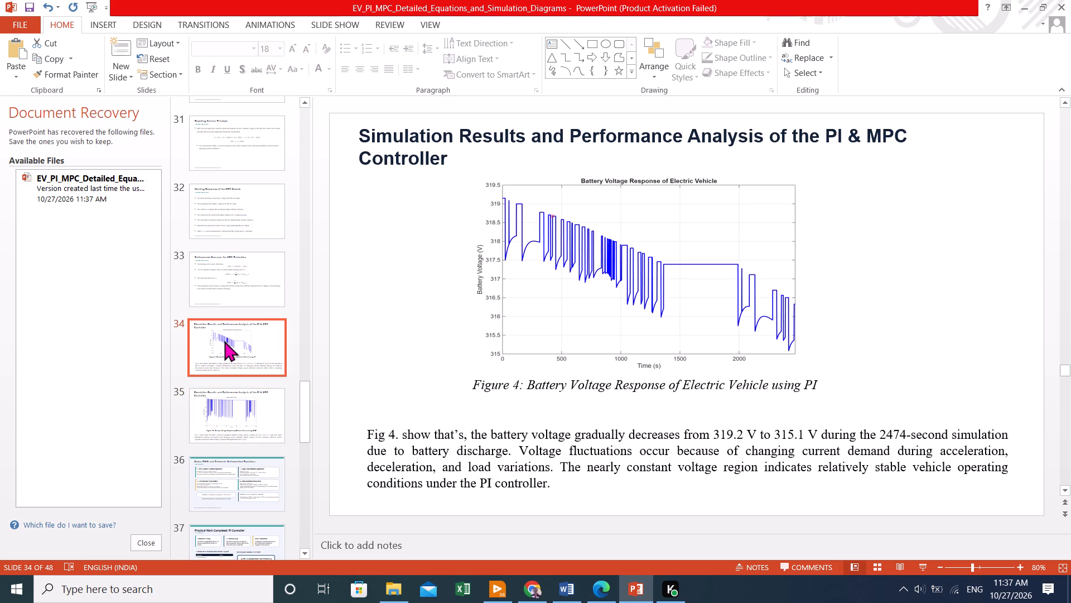
{"action": "left_click", "coordinate": [33, 10]}
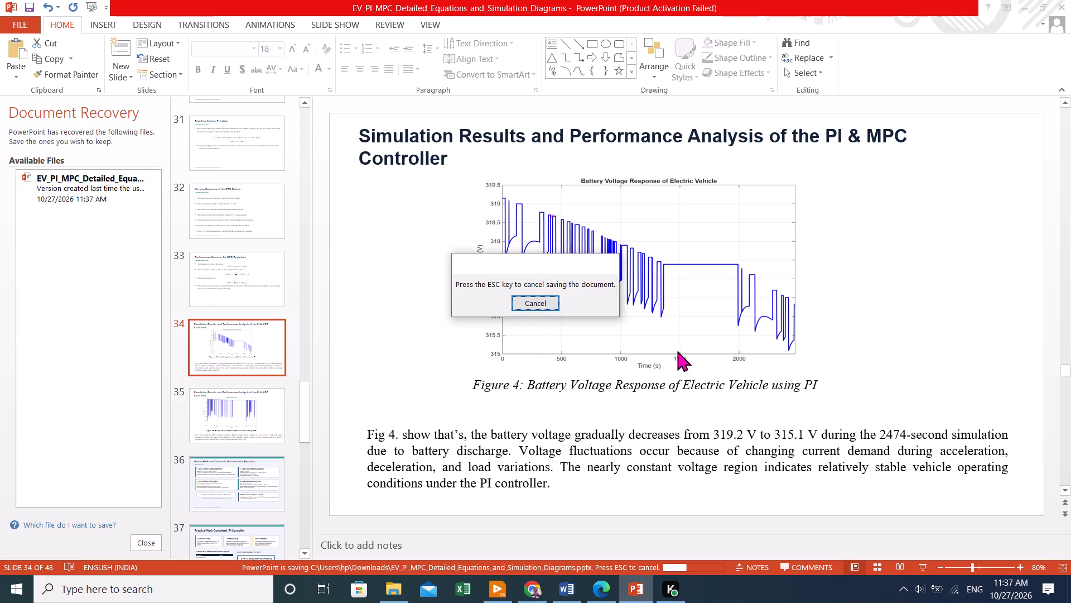
Enlarge the PI battery voltage plot on slide 34 slightly from its lower-right corner and lower the Figure 4 caption to sit clear beneath it.
{"action": "left_click", "coordinate": [658, 303]}
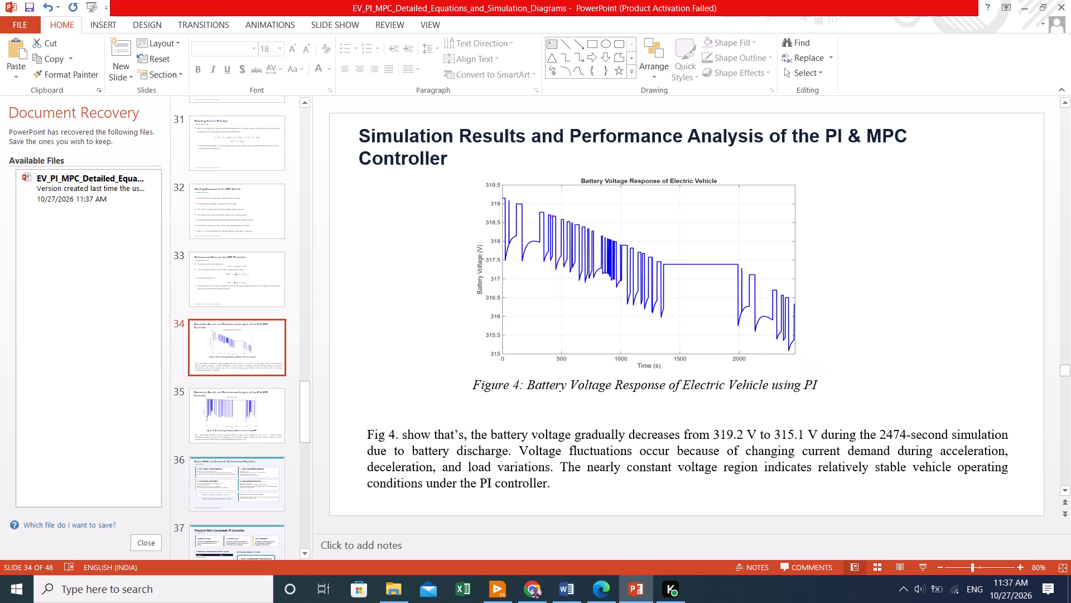
{"action": "left_click", "coordinate": [764, 330]}
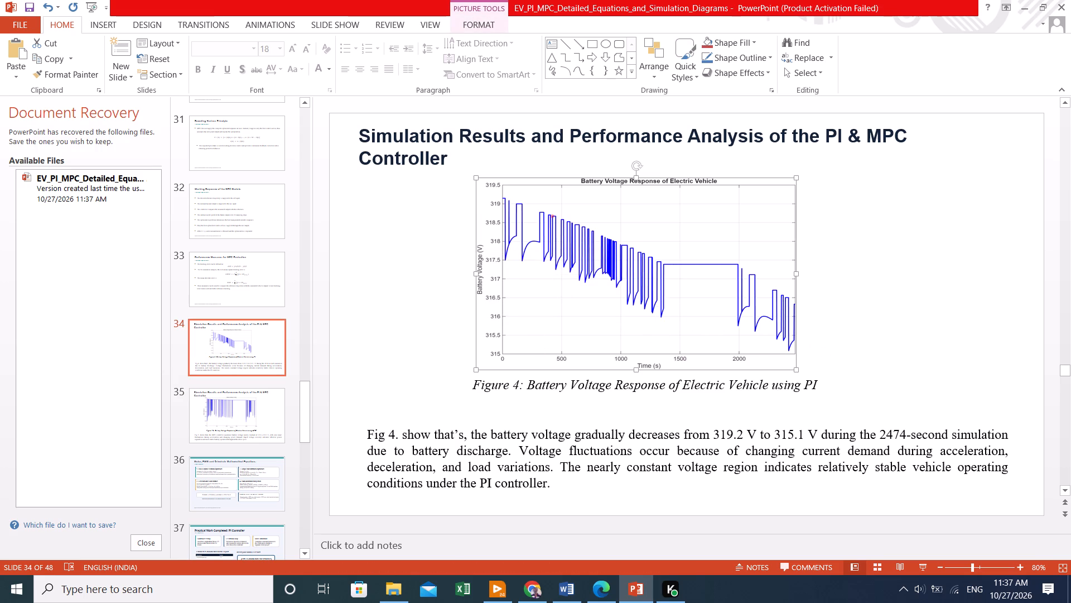
{"action": "left_click_drag", "start_coordinate": [795, 371], "coordinate": [803, 385]}
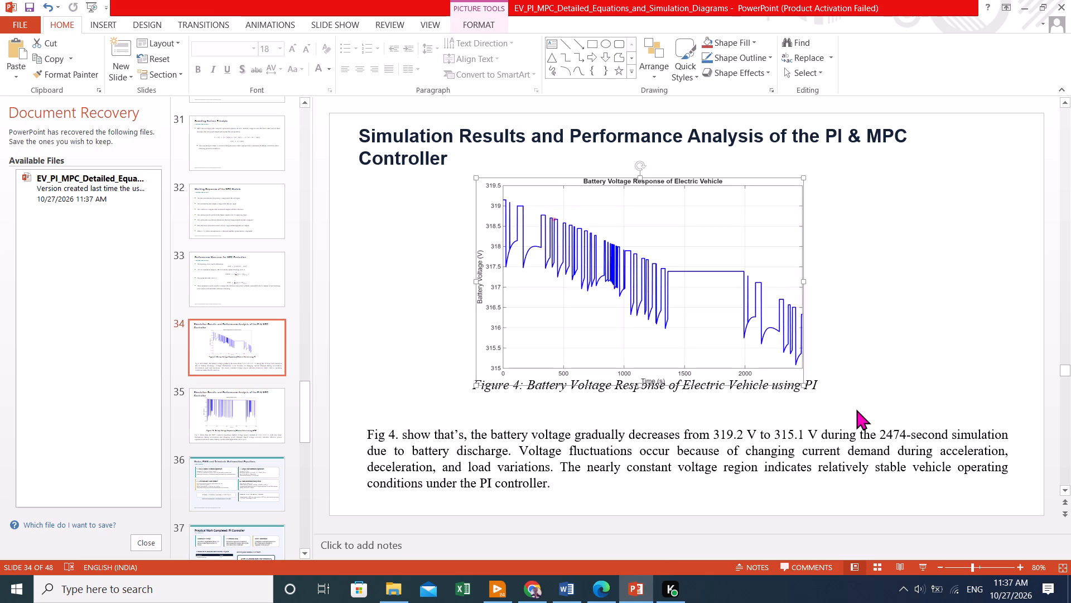
{"action": "left_click", "coordinate": [821, 387]}
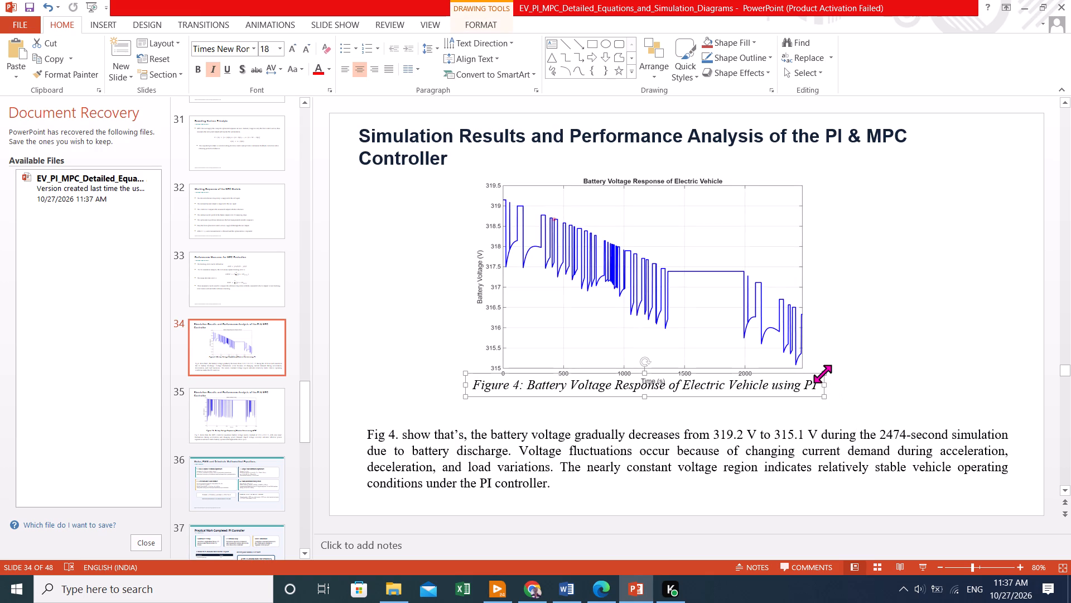
{"action": "left_click_drag", "start_coordinate": [820, 374], "coordinate": [821, 391]}
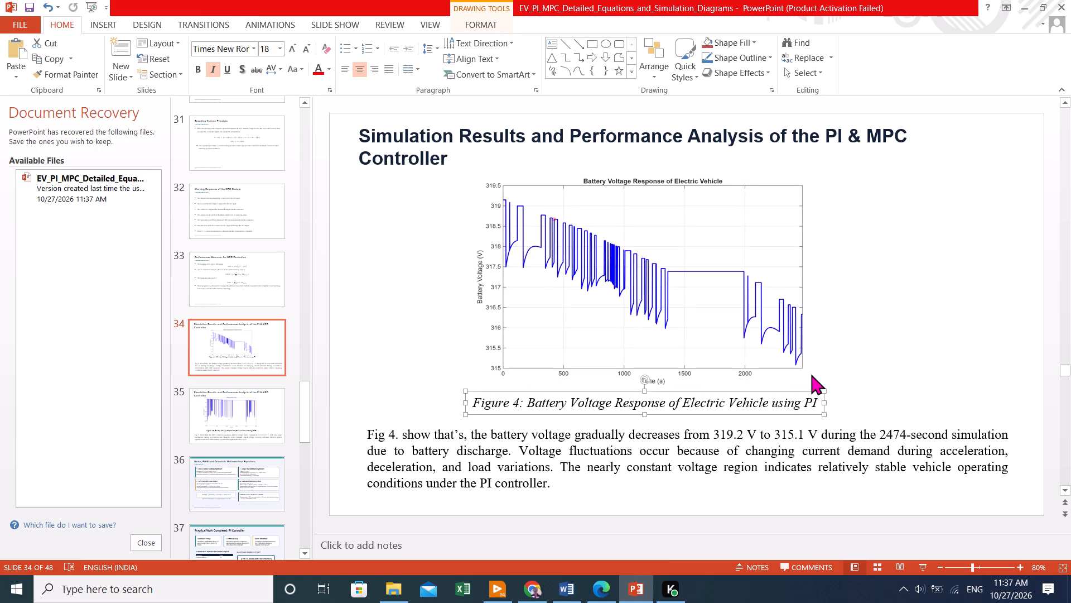
{"action": "left_click", "coordinate": [746, 307]}
{"action": "left_click", "coordinate": [805, 386]}
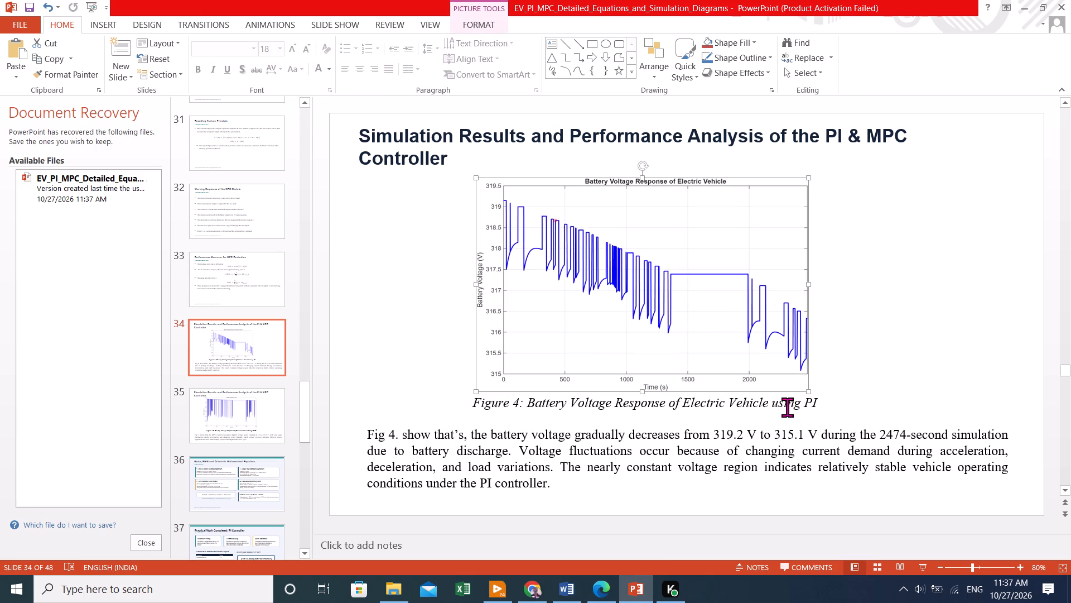
{"action": "left_click", "coordinate": [785, 404]}
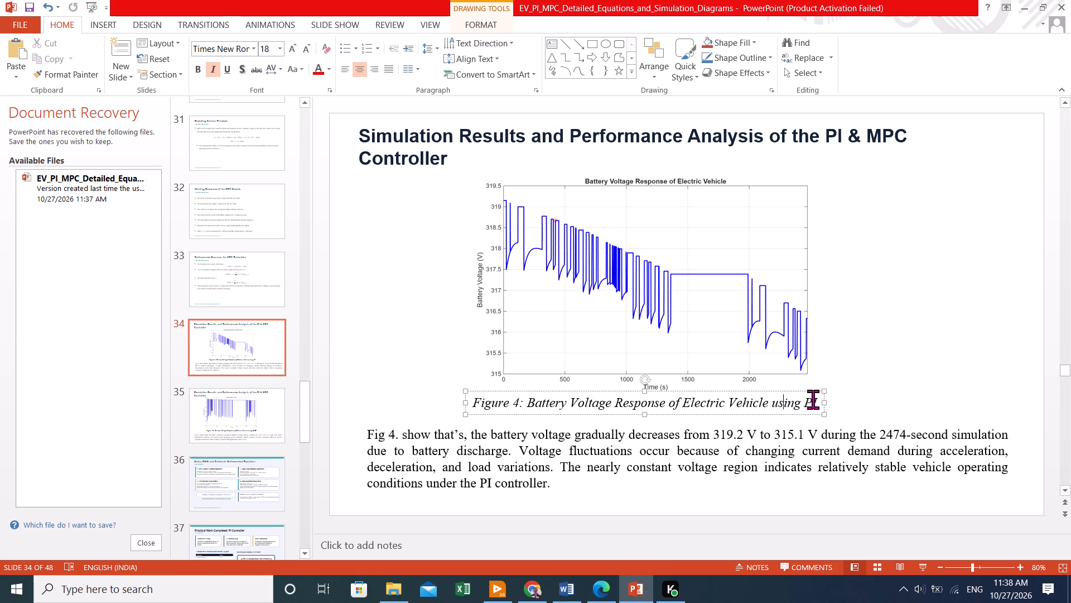
{"action": "left_click_drag", "start_coordinate": [821, 396], "coordinate": [824, 402]}
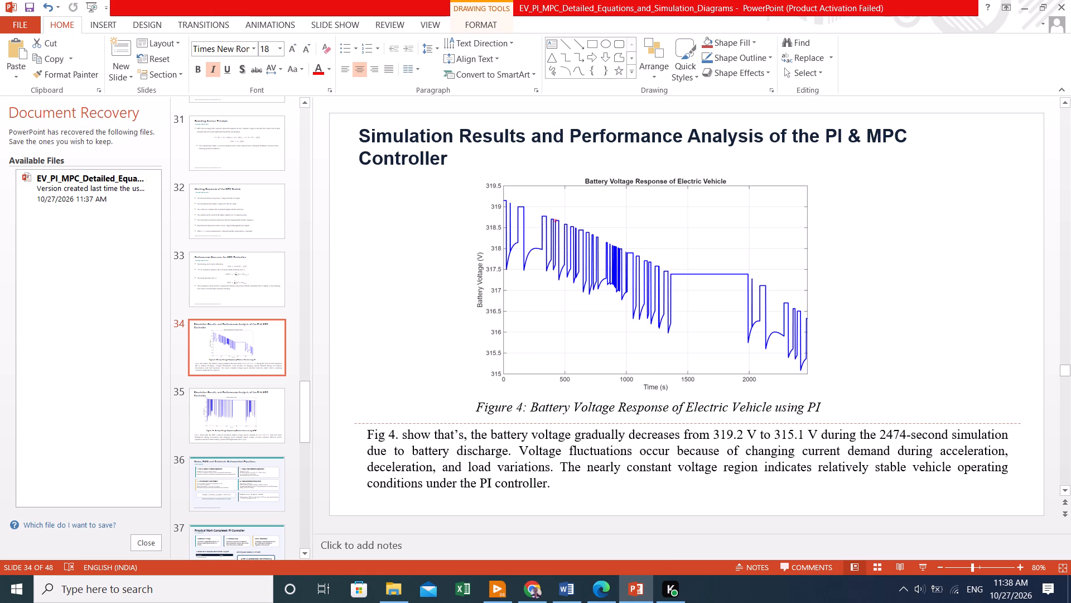
{"action": "left_click_drag", "start_coordinate": [824, 402], "coordinate": [824, 403]}
{"action": "left_click", "coordinate": [898, 289]}
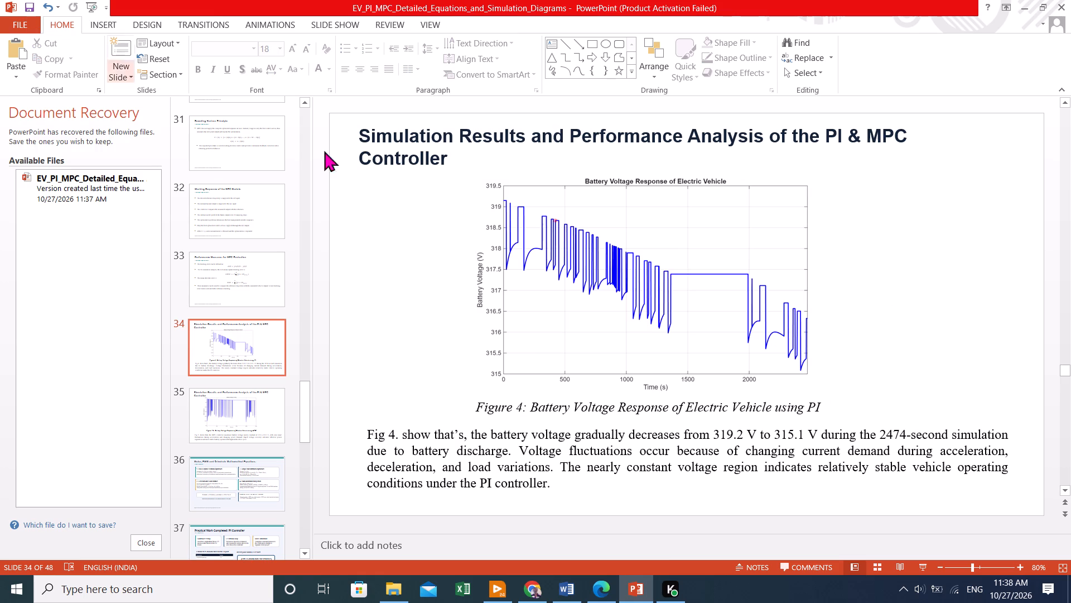
Save the presentation with the enlarged PI plot.
{"action": "left_click", "coordinate": [32, 6]}
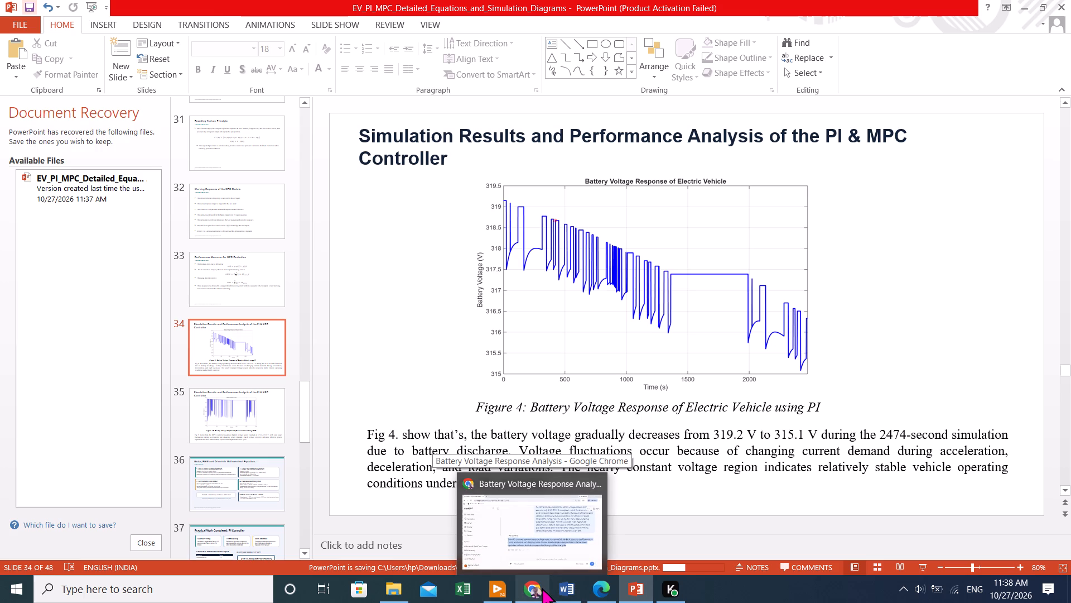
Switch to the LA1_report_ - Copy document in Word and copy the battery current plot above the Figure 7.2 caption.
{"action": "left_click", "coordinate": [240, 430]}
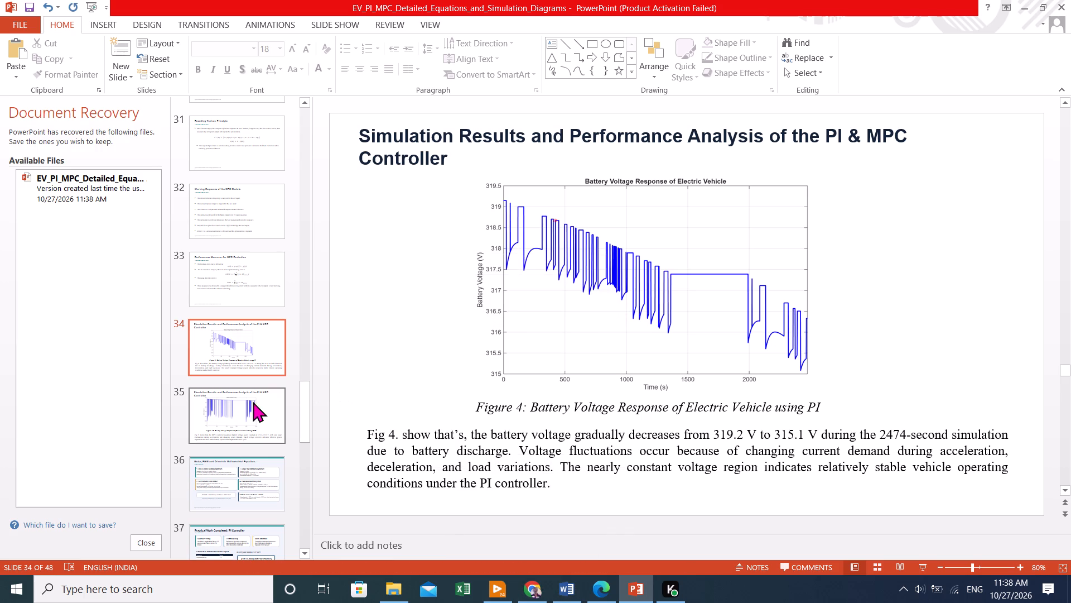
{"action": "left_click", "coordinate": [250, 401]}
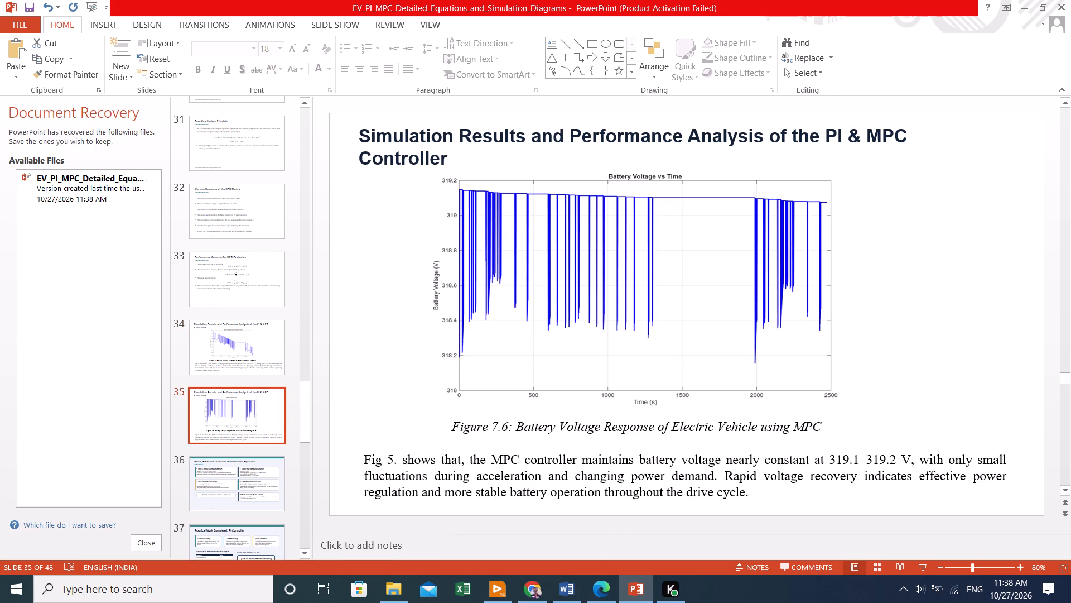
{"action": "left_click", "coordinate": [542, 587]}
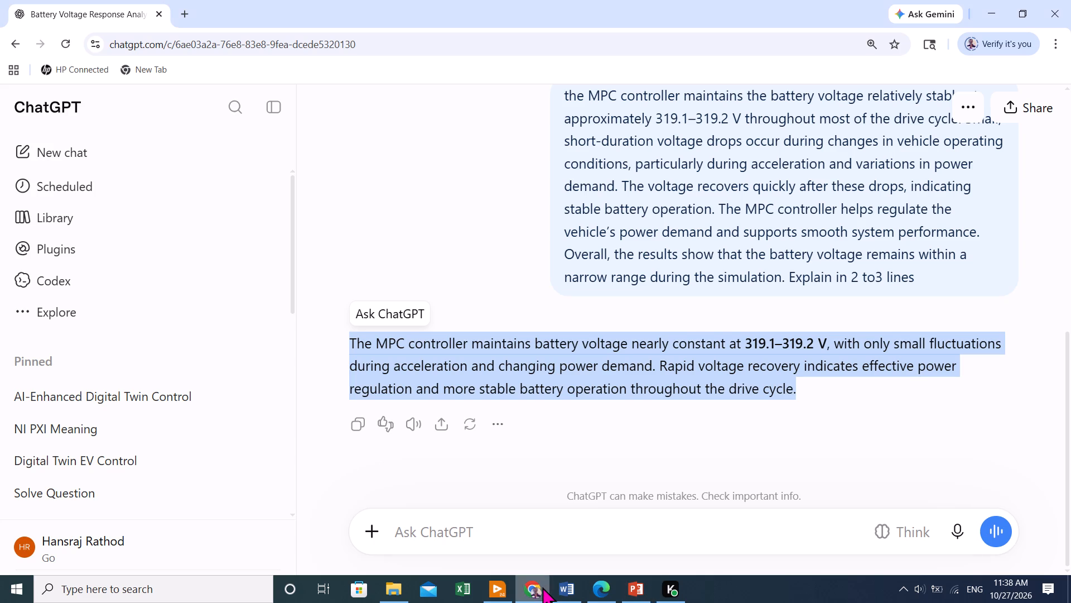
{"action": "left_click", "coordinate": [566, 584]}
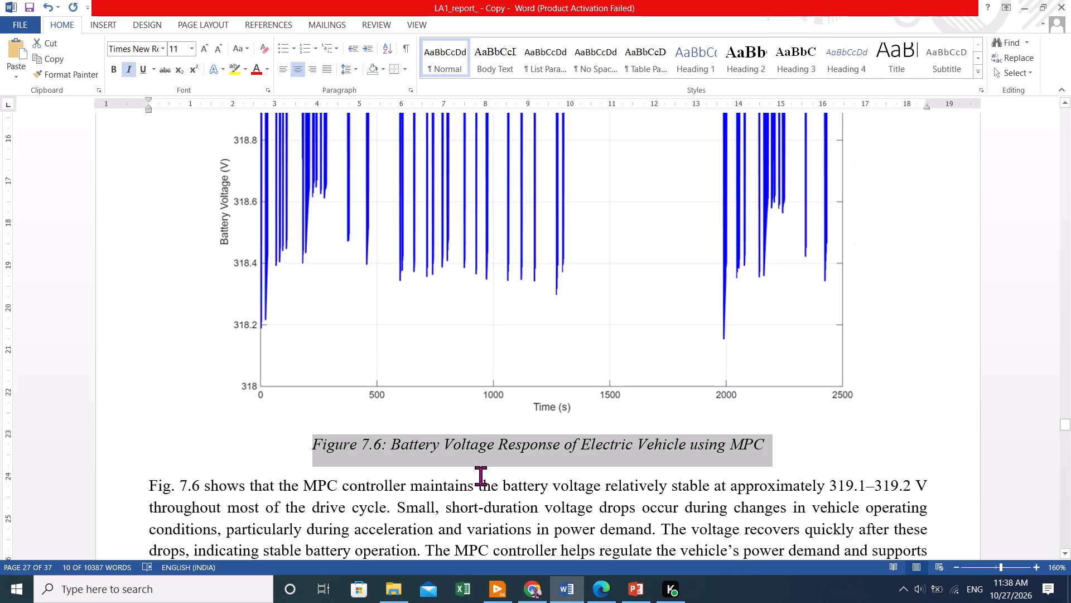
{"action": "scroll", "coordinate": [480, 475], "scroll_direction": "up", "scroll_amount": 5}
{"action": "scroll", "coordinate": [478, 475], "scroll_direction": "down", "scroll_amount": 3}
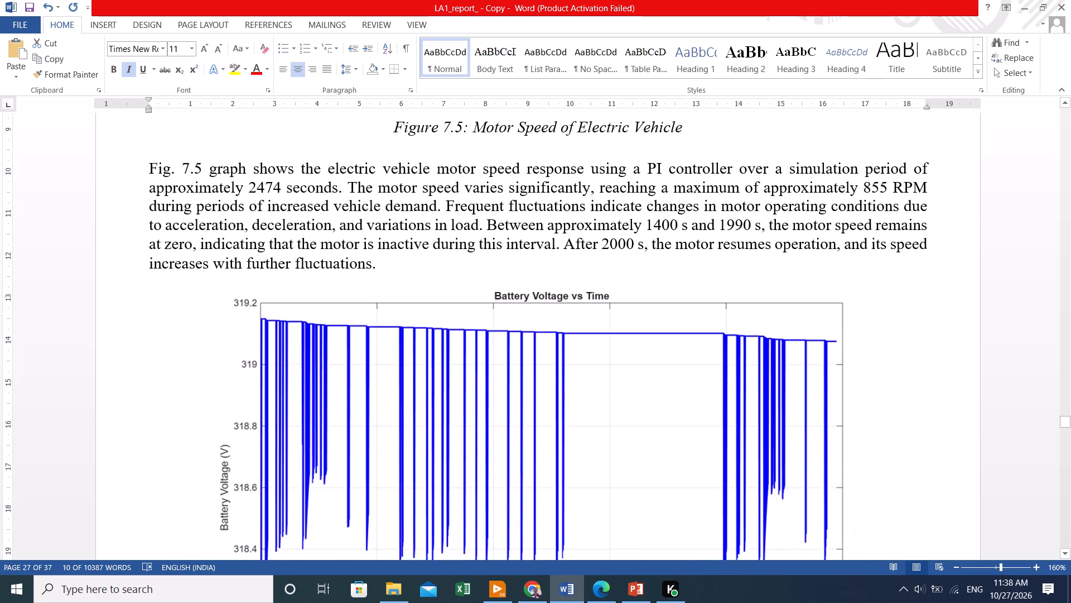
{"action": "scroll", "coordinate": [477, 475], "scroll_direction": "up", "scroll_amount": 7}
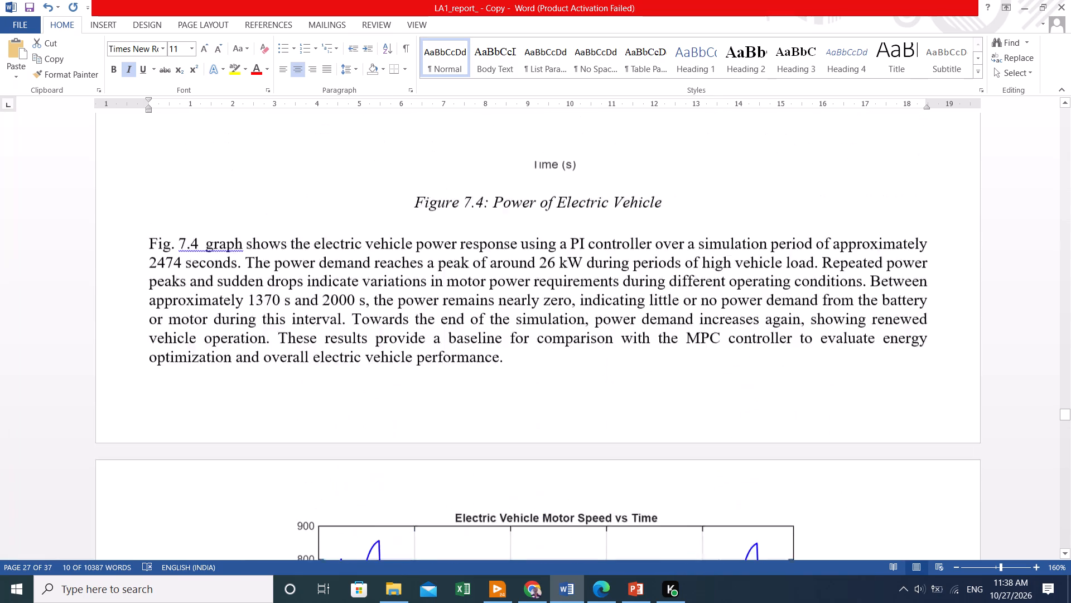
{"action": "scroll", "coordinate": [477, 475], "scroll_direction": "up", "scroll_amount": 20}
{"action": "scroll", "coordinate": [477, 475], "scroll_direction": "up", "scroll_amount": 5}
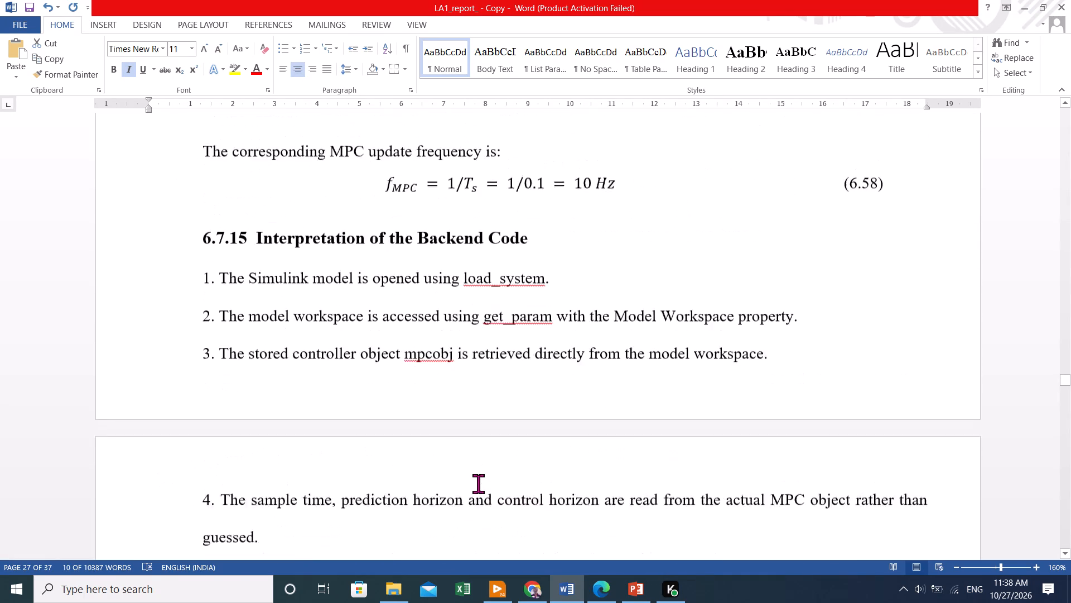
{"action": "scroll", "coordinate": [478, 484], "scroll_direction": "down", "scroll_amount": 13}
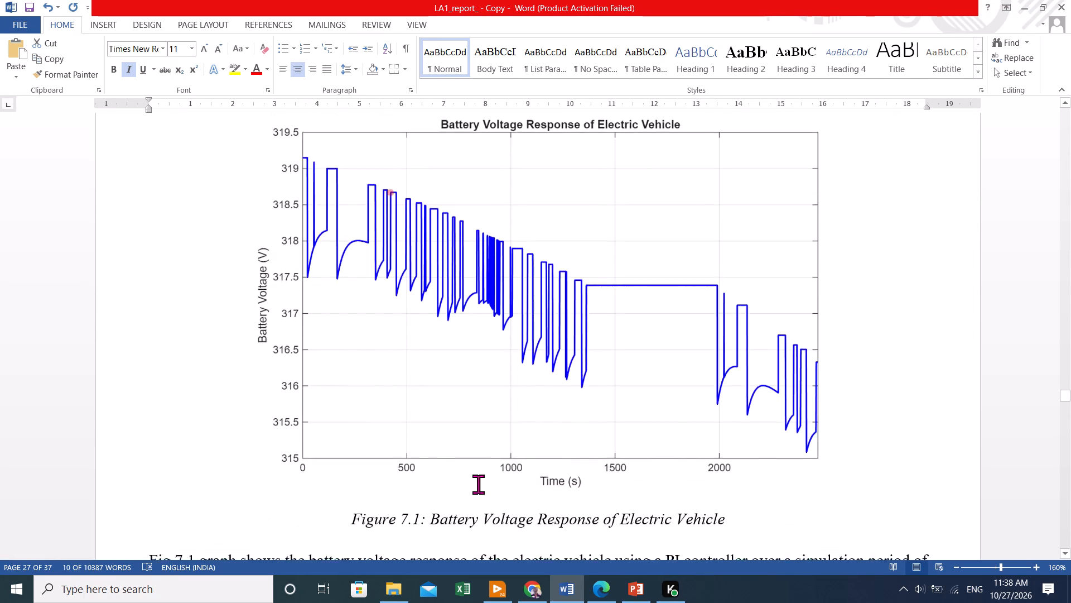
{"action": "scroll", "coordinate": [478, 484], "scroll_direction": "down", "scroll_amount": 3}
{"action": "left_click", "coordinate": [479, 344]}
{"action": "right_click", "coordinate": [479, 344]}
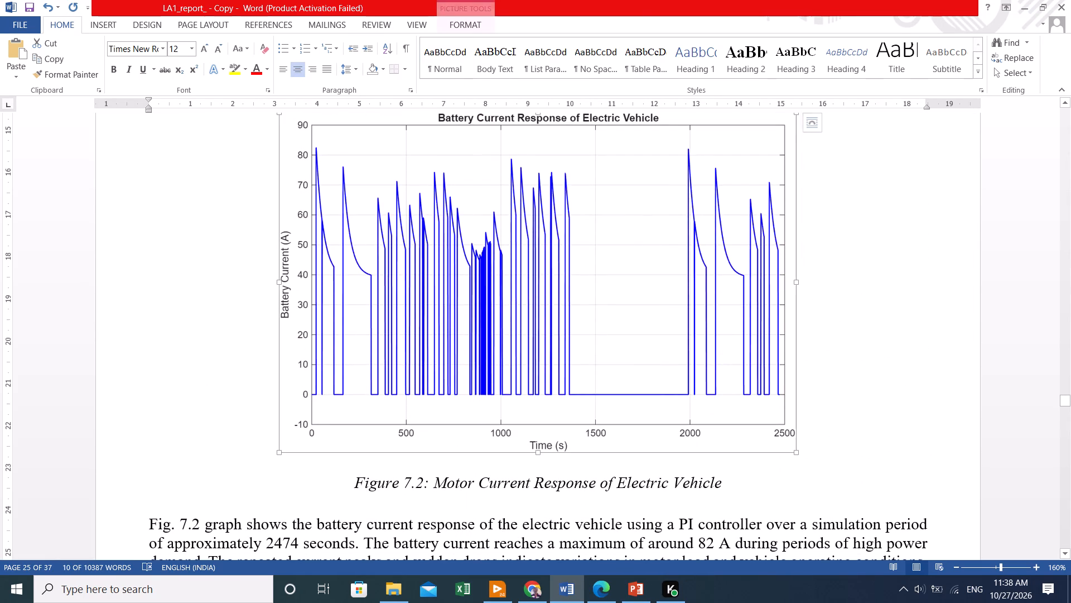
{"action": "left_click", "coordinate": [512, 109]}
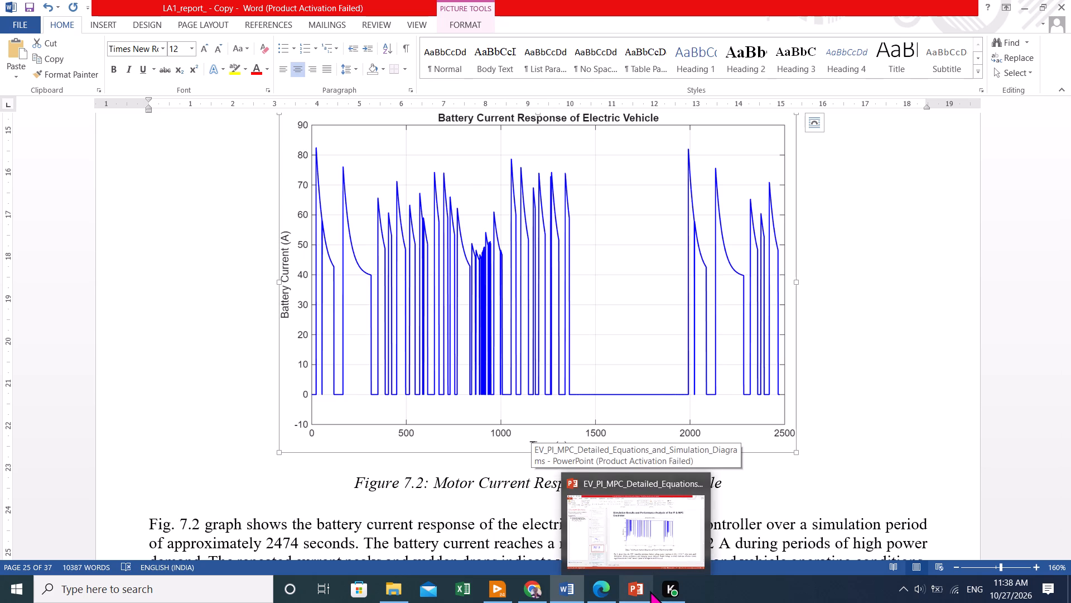
Back in PowerPoint, copy the MPC result slide 35 and paste the duplicate directly after it as slide 36.
{"action": "left_click", "coordinate": [650, 591]}
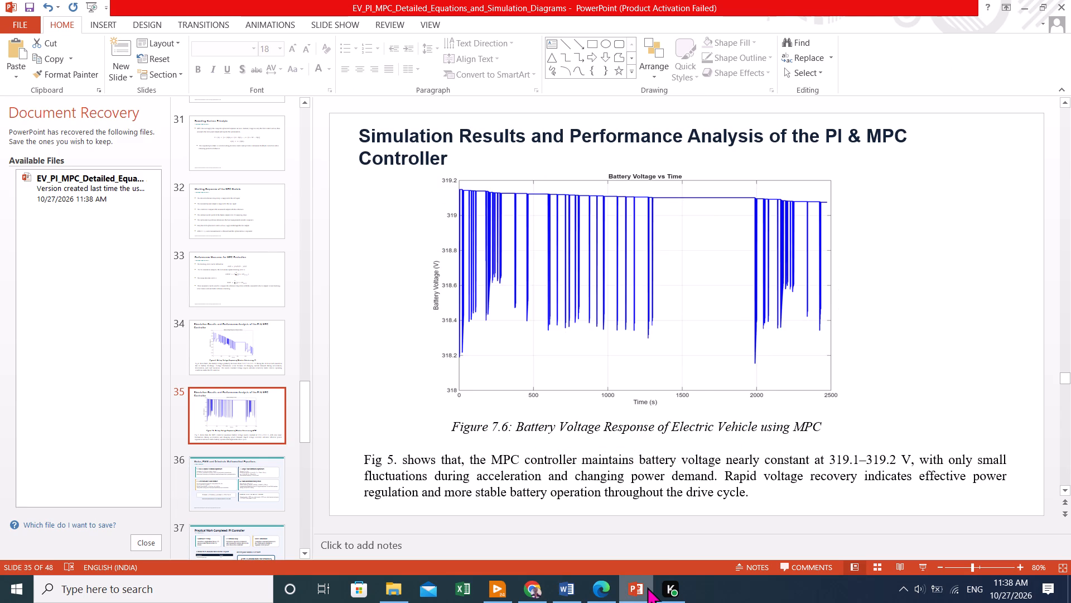
{"action": "scroll", "coordinate": [552, 465], "scroll_direction": "down", "scroll_amount": 1}
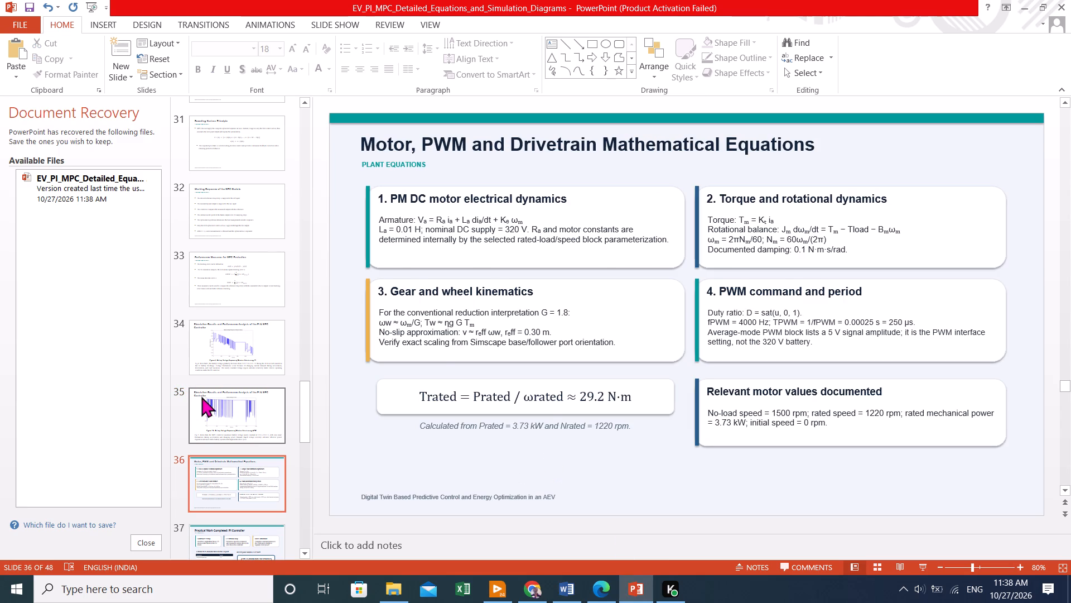
{"action": "left_click", "coordinate": [216, 400]}
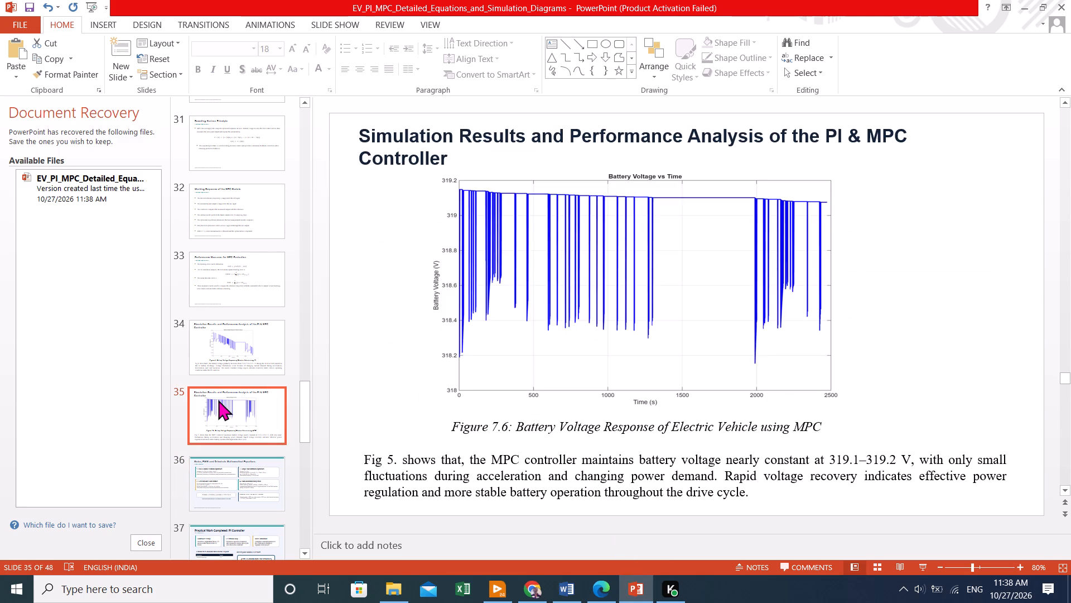
{"action": "key", "text": "ctrl+c"}
{"action": "key", "text": "ctrl+v"}
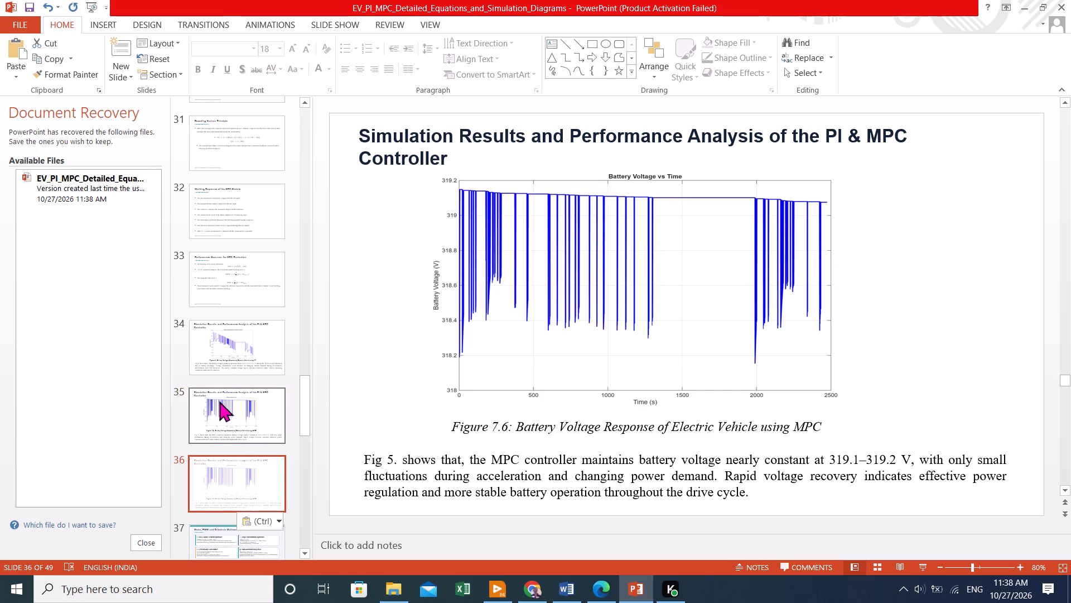
Delete the battery voltage plot from the duplicated MPC slide 36.
{"action": "left_click", "coordinate": [239, 475]}
{"action": "left_click", "coordinate": [571, 317]}
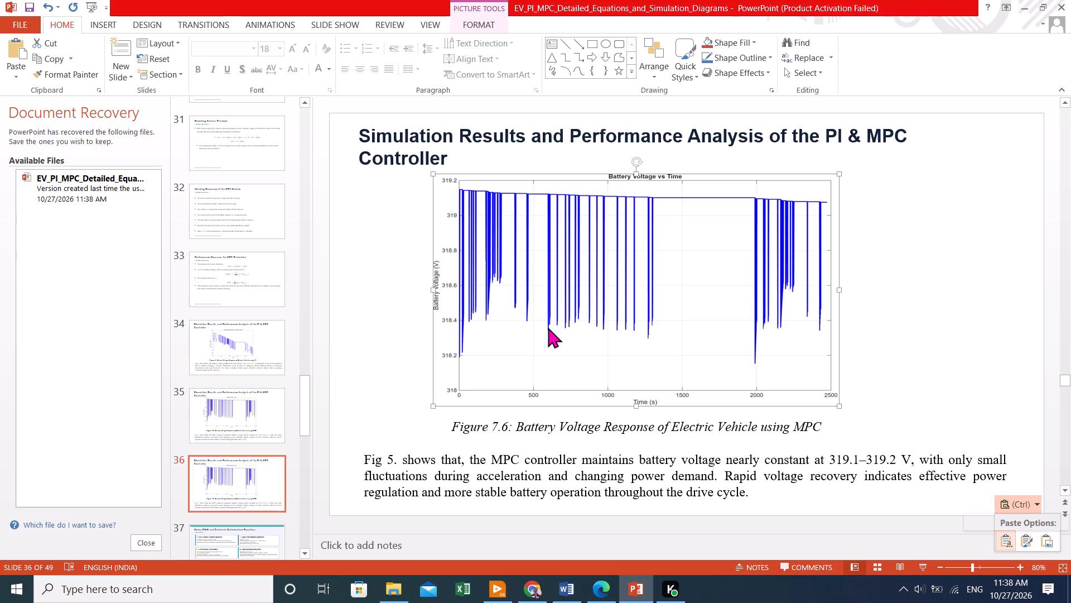
{"action": "key", "text": "Delete"}
{"action": "left_click", "coordinate": [599, 301]}
{"action": "key", "text": "Delete"}
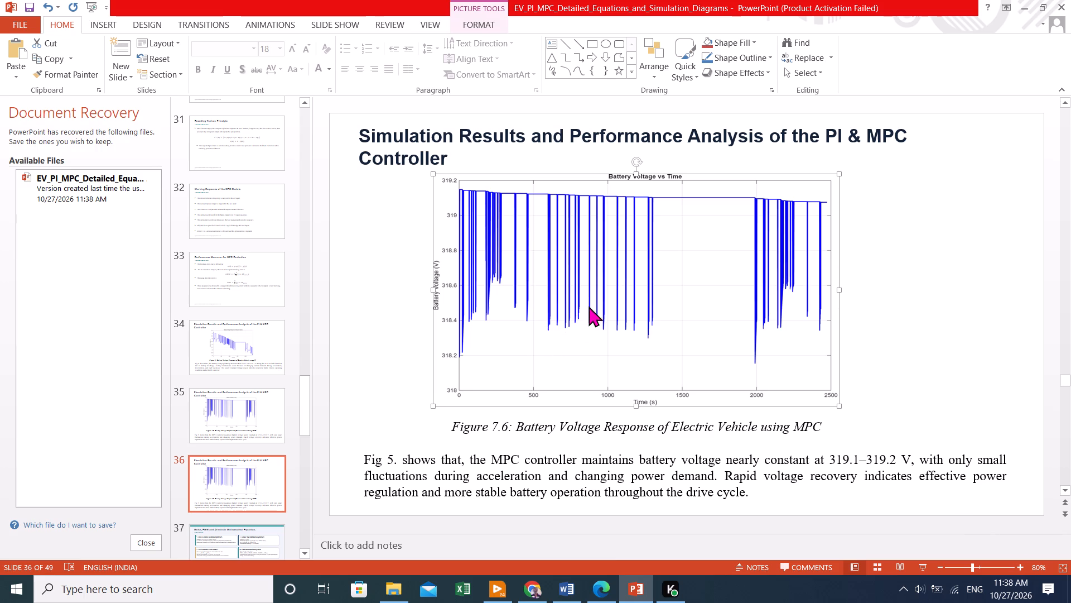
Copy the battery current plot from the LA1_report_ - Copy document in Word again and paste it onto slide 36 in PowerPoint.
{"action": "left_click", "coordinate": [552, 586]}
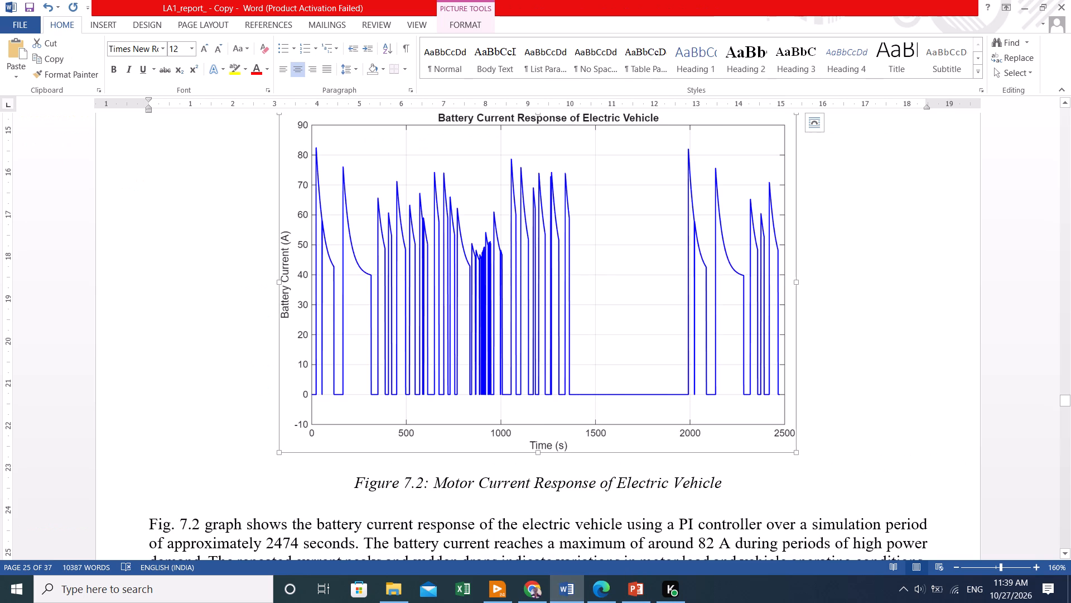
{"action": "right_click", "coordinate": [491, 214]}
{"action": "left_click", "coordinate": [529, 241]}
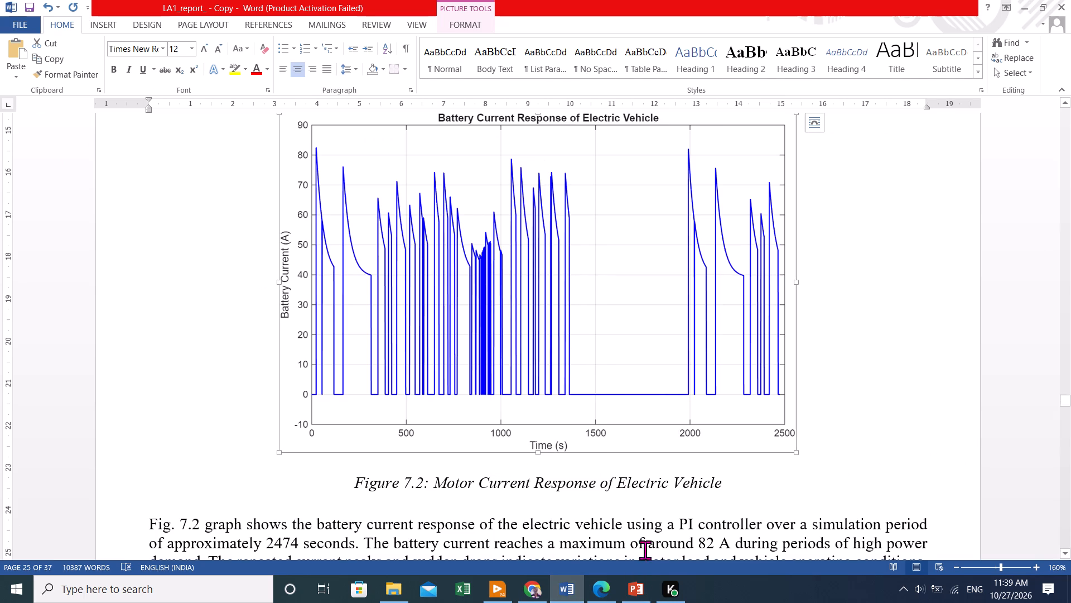
{"action": "left_click", "coordinate": [631, 524]}
{"action": "left_click", "coordinate": [576, 272]}
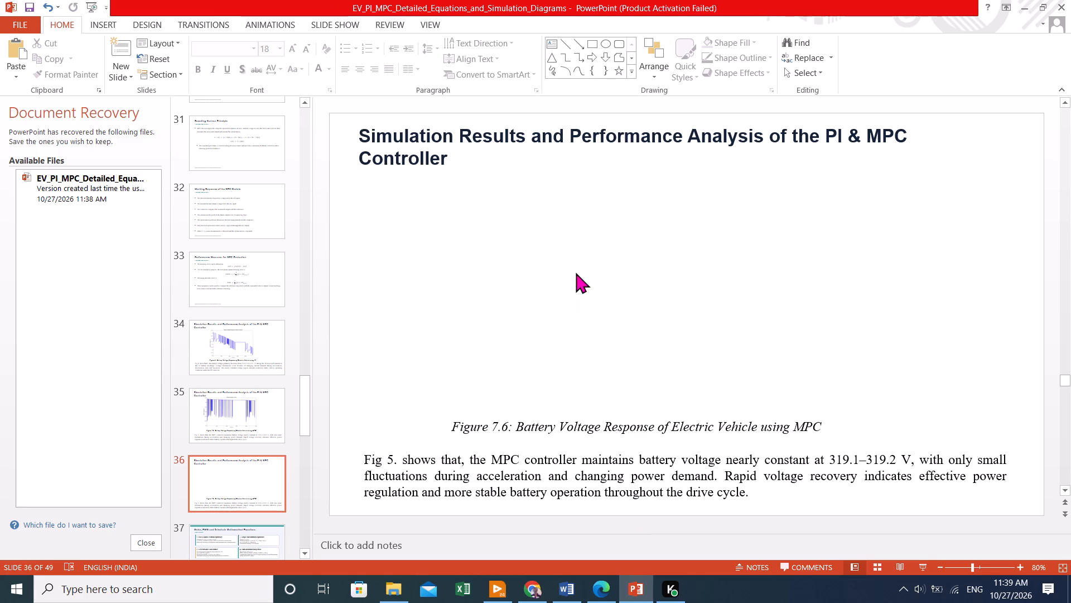
{"action": "key", "text": "ctrl+v"}
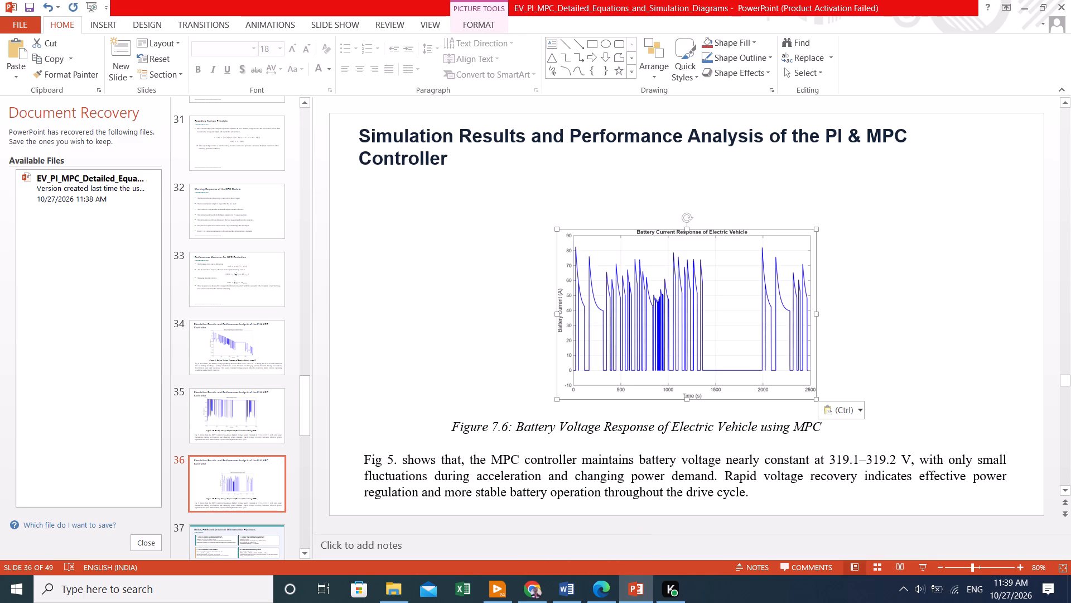
Move the battery current plot up beneath the slide title and enlarge it to fill the space above the caption.
{"action": "left_click_drag", "start_coordinate": [609, 245], "coordinate": [548, 205]}
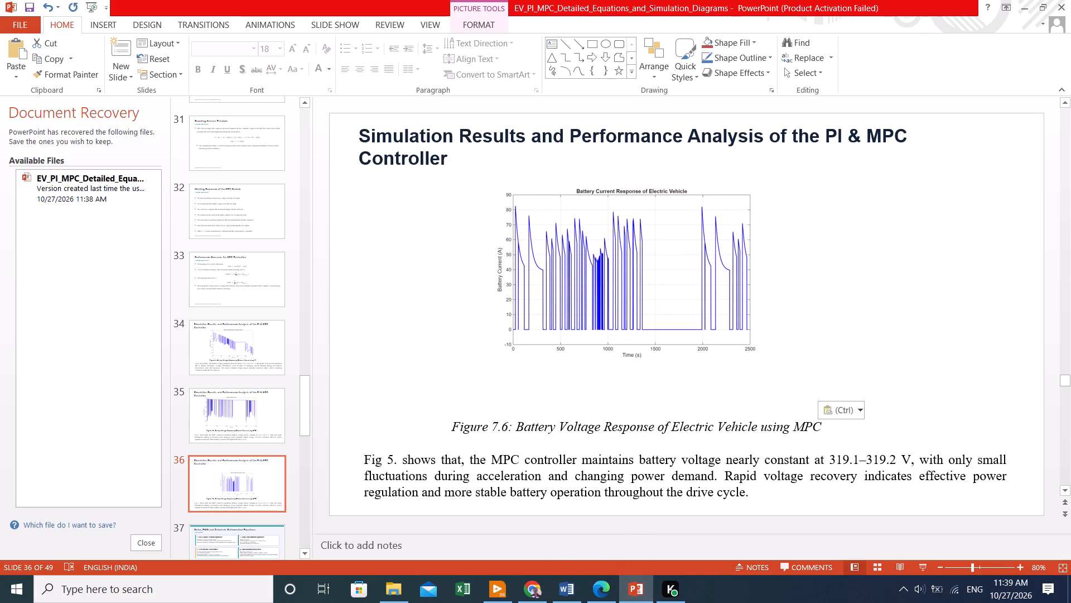
{"action": "left_click_drag", "start_coordinate": [548, 205], "coordinate": [560, 205]}
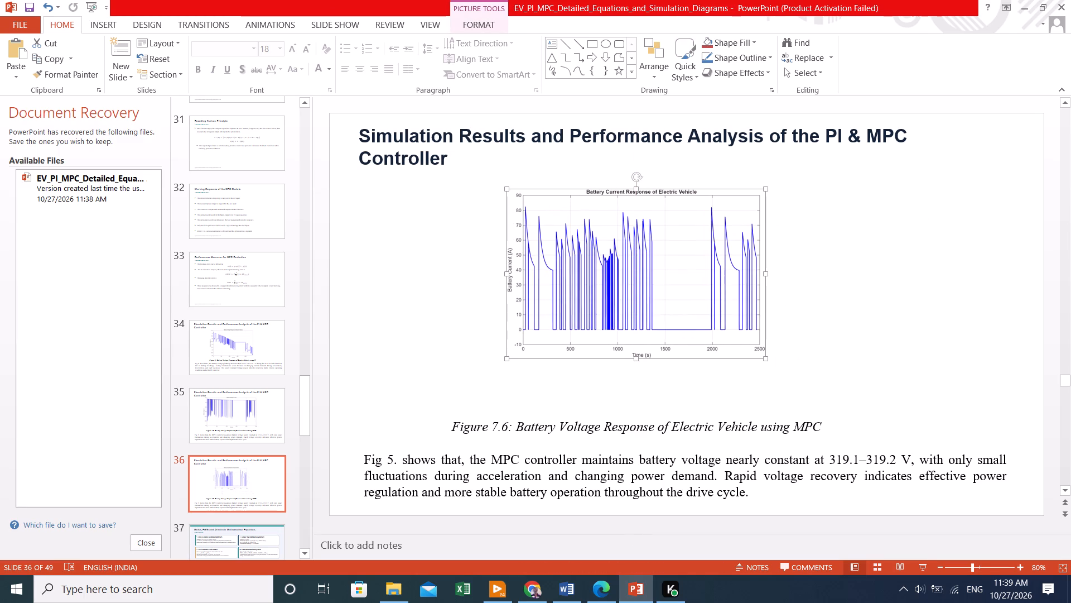
{"action": "left_click_drag", "start_coordinate": [764, 357], "coordinate": [832, 400]}
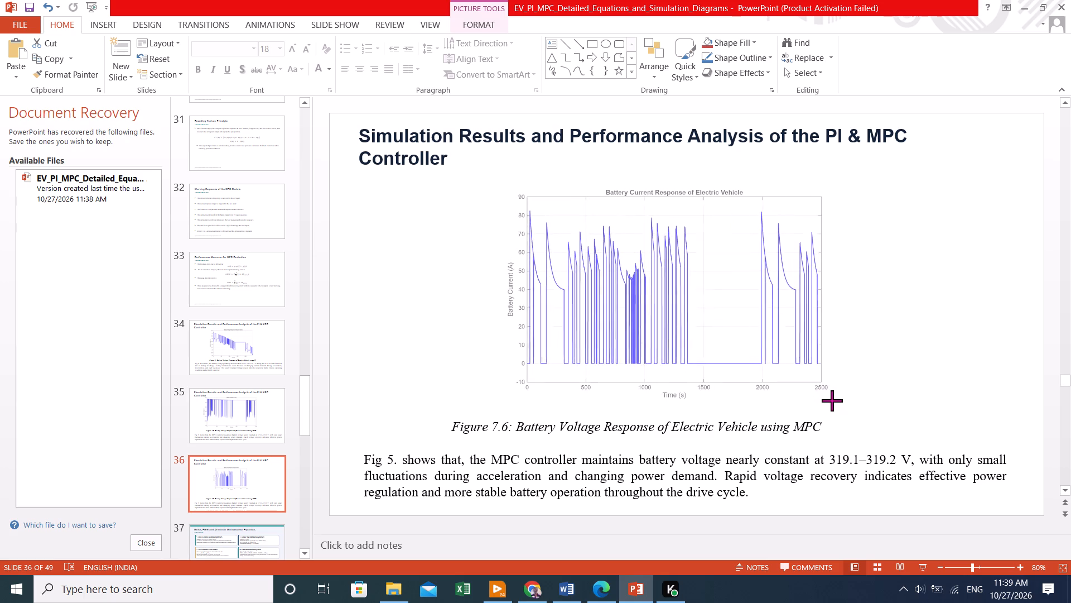
{"action": "left_click_drag", "start_coordinate": [832, 400], "coordinate": [837, 401]}
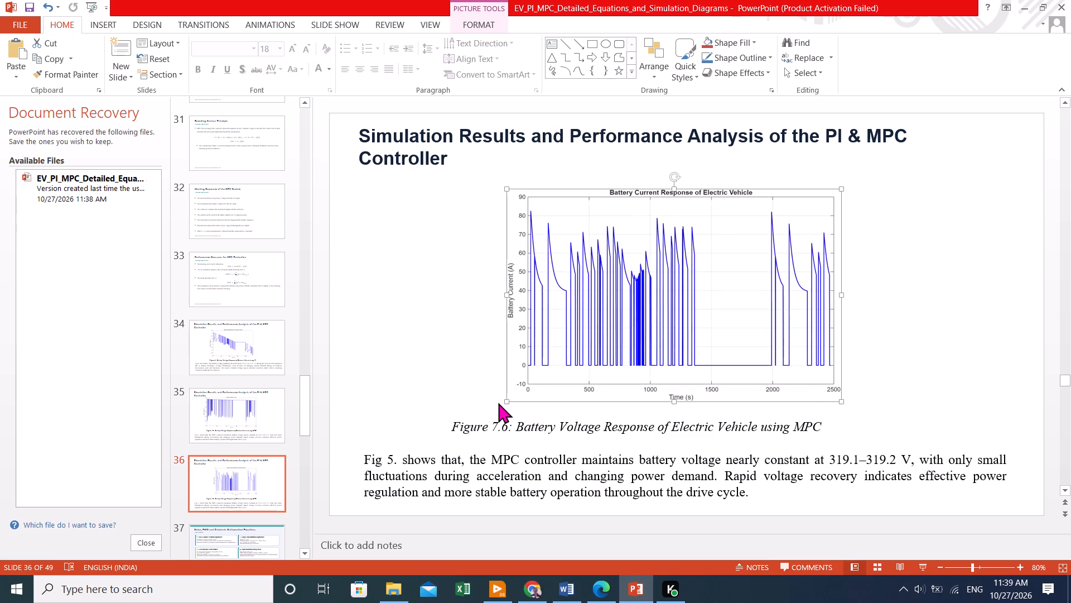
{"action": "left_click_drag", "start_coordinate": [508, 403], "coordinate": [466, 394]}
{"action": "left_click_drag", "start_coordinate": [586, 293], "coordinate": [584, 290]}
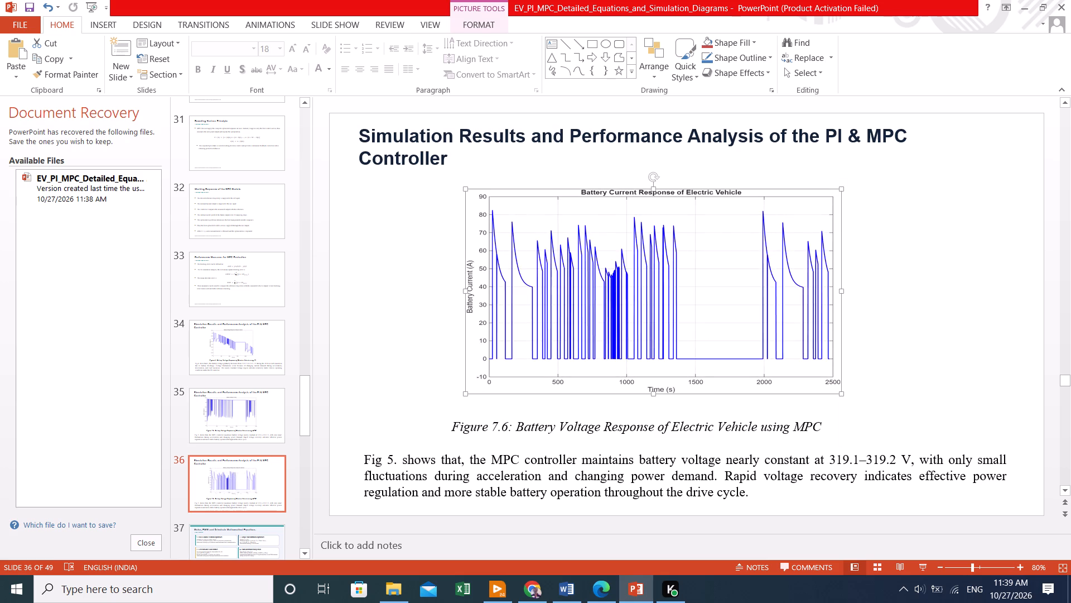
{"action": "left_click_drag", "start_coordinate": [584, 290], "coordinate": [575, 272]}
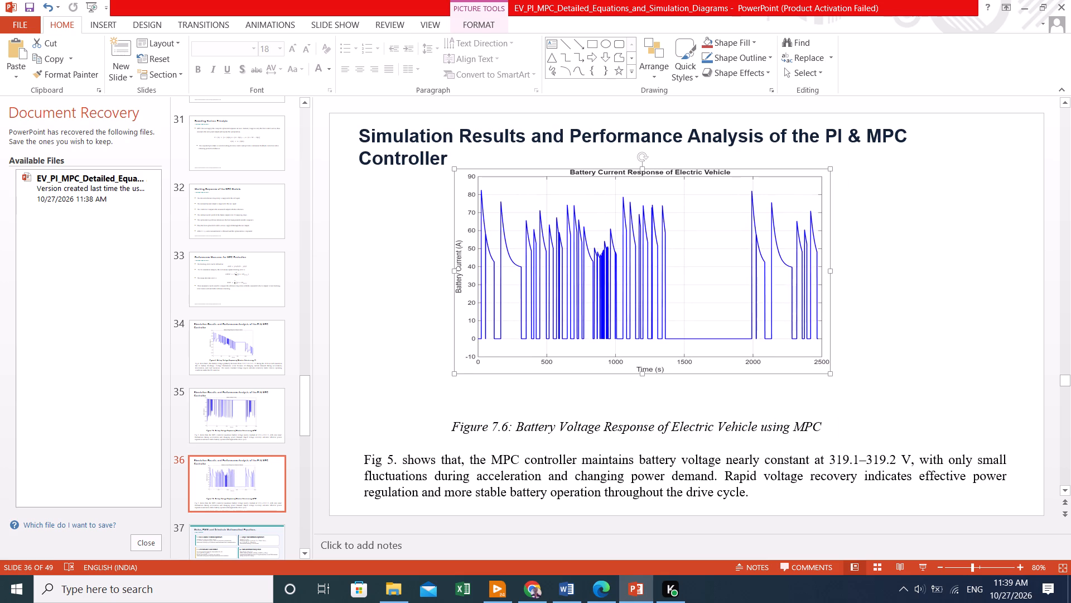
{"action": "left_click_drag", "start_coordinate": [452, 374], "coordinate": [443, 410]}
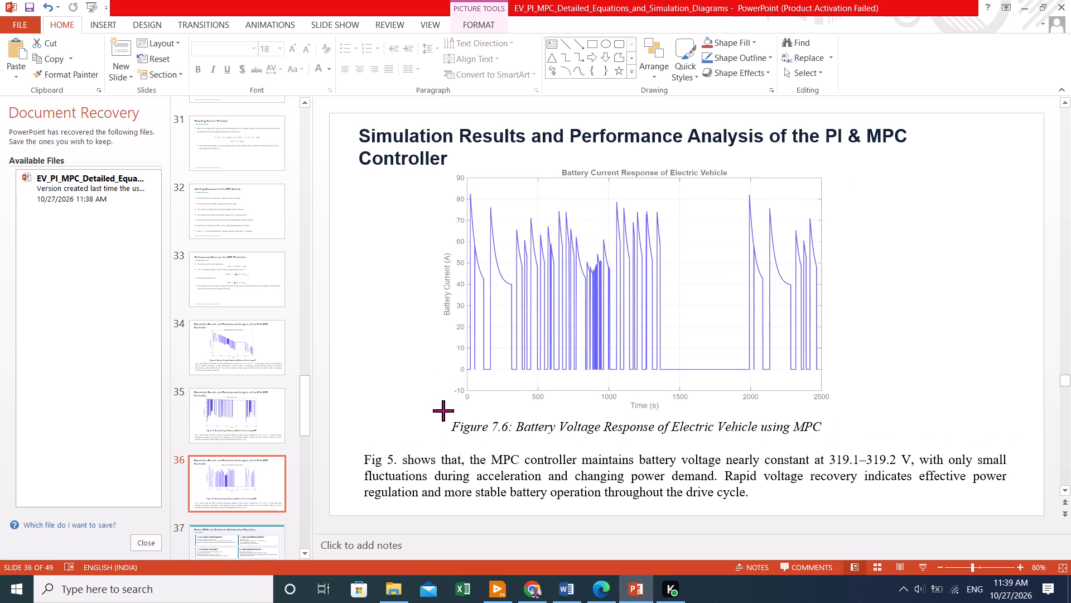
{"action": "left_click_drag", "start_coordinate": [443, 410], "coordinate": [444, 404]}
Reposition the enlarged battery current plot so it sits clear of the title and slightly right of the caption's centre.
{"action": "left_click_drag", "start_coordinate": [564, 322], "coordinate": [572, 323]}
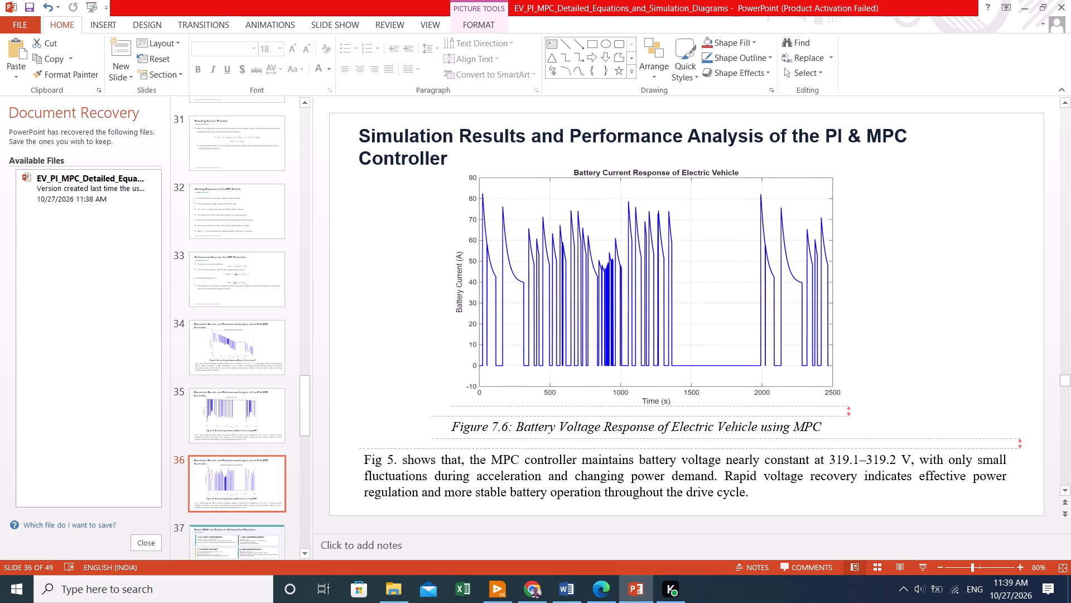
{"action": "left_click_drag", "start_coordinate": [572, 323], "coordinate": [526, 323]}
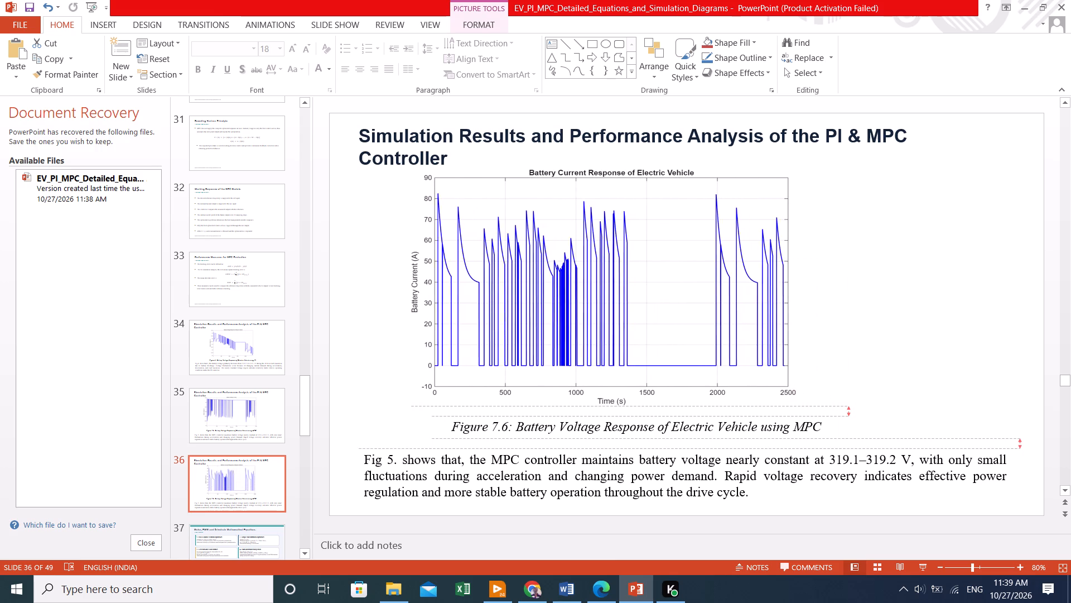
{"action": "left_click_drag", "start_coordinate": [526, 323], "coordinate": [635, 320]}
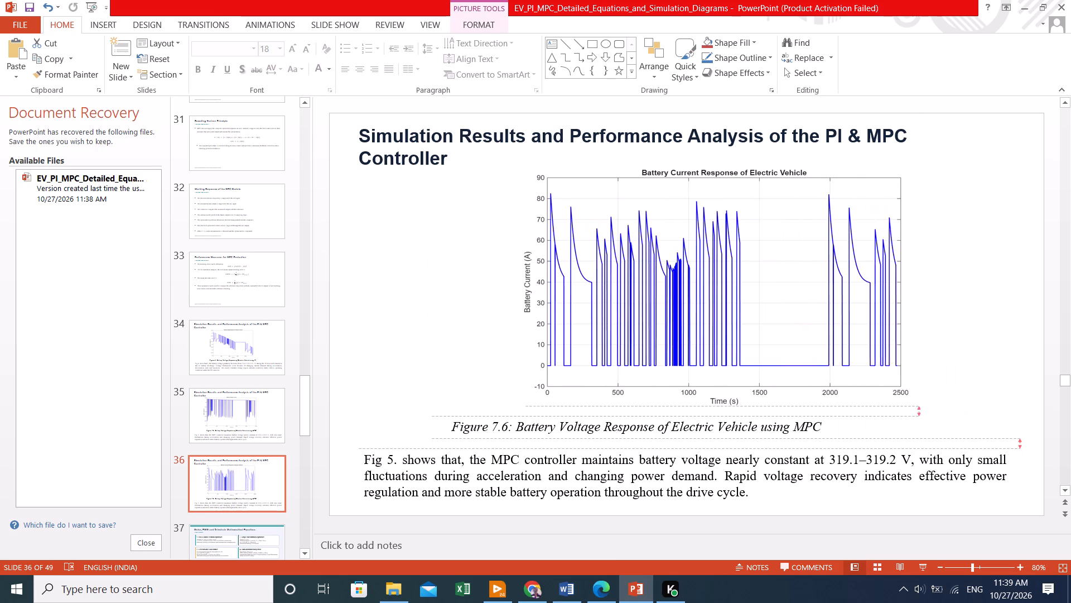
{"action": "left_click_drag", "start_coordinate": [635, 320], "coordinate": [625, 320]}
{"action": "left_click_drag", "start_coordinate": [675, 310], "coordinate": [644, 313]}
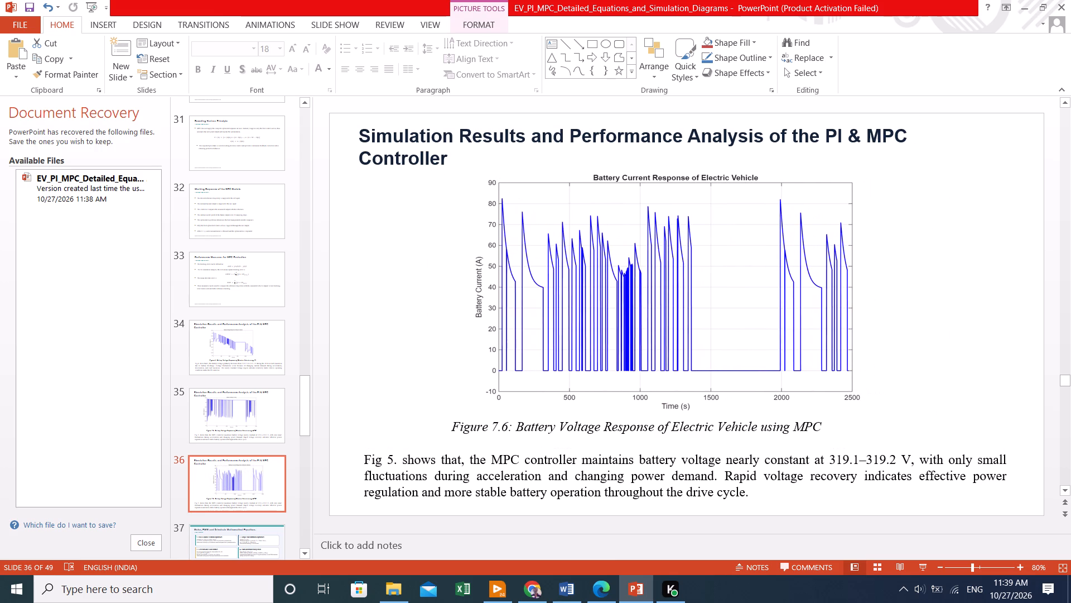
{"action": "left_click_drag", "start_coordinate": [644, 313], "coordinate": [664, 313]}
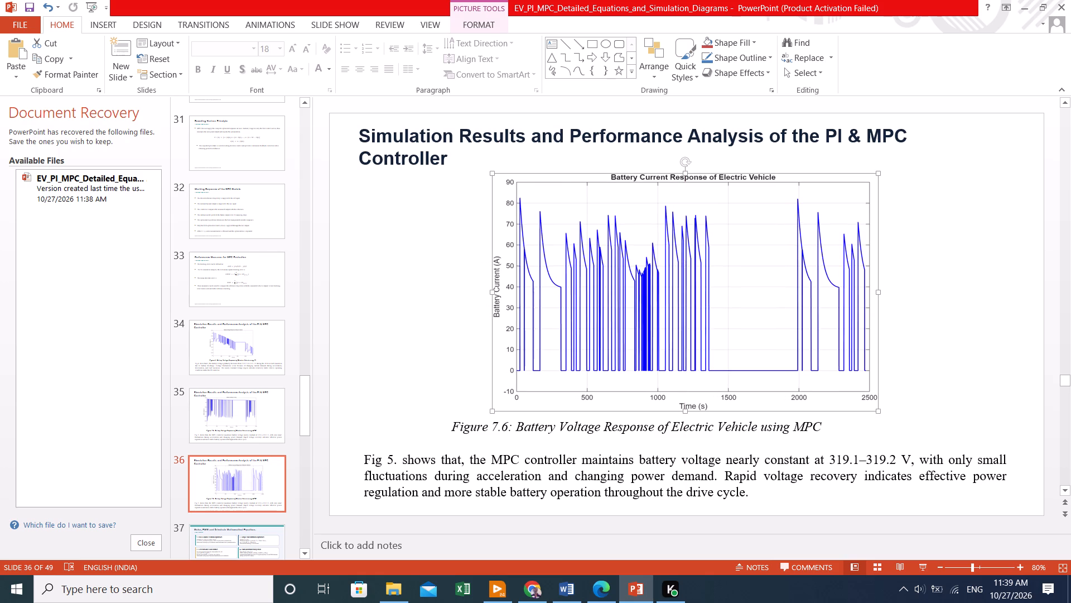
Shift the Figure 7.6 caption to the right so it is centred beneath the battery current plot.
{"action": "left_click", "coordinate": [556, 423]}
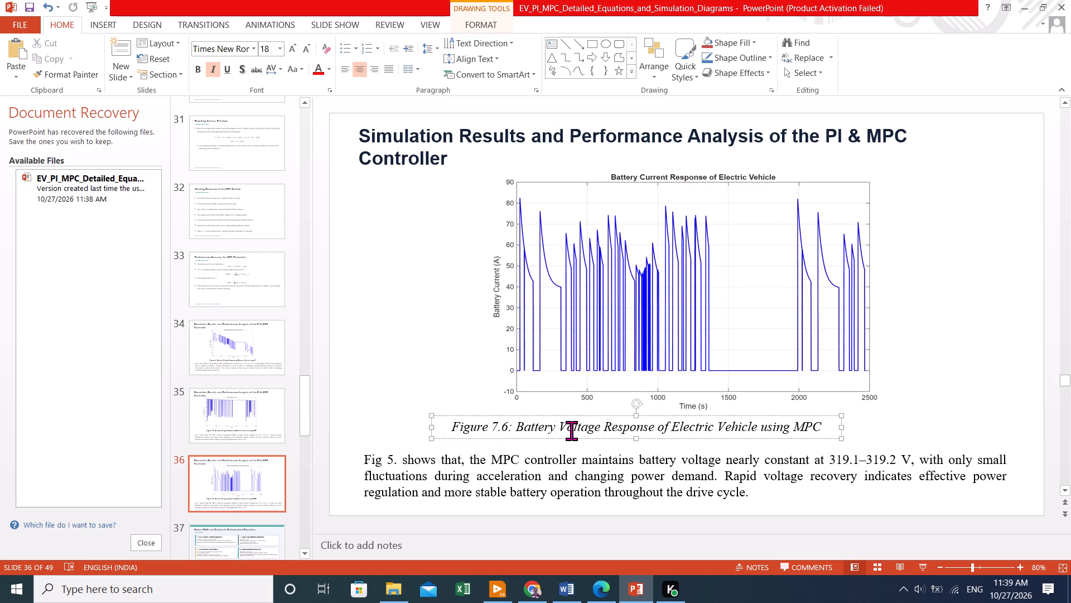
{"action": "left_click_drag", "start_coordinate": [443, 414], "coordinate": [452, 414]}
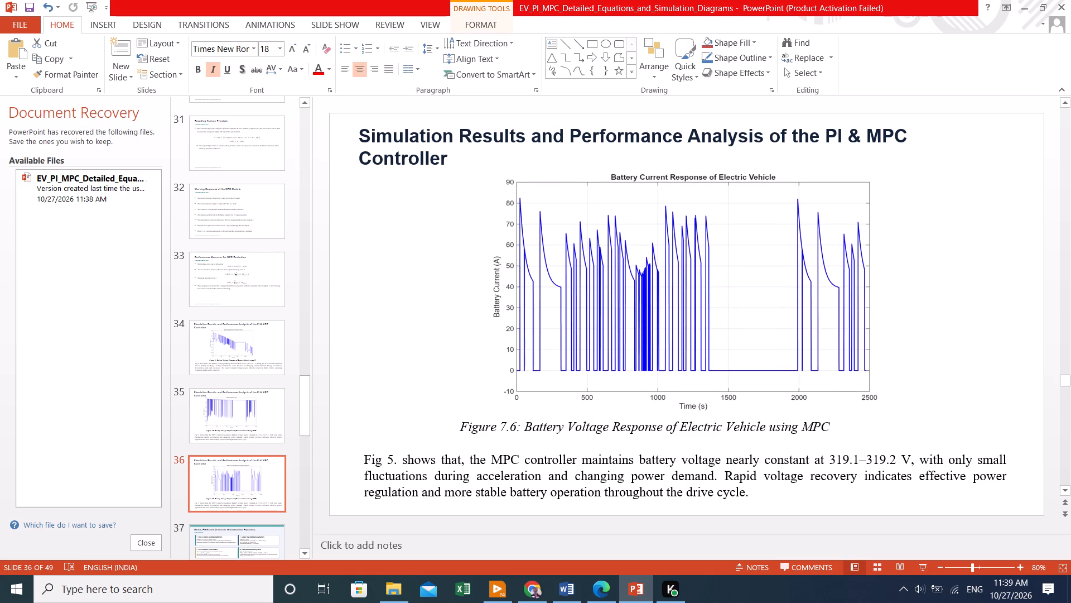
{"action": "left_click_drag", "start_coordinate": [452, 414], "coordinate": [456, 415]}
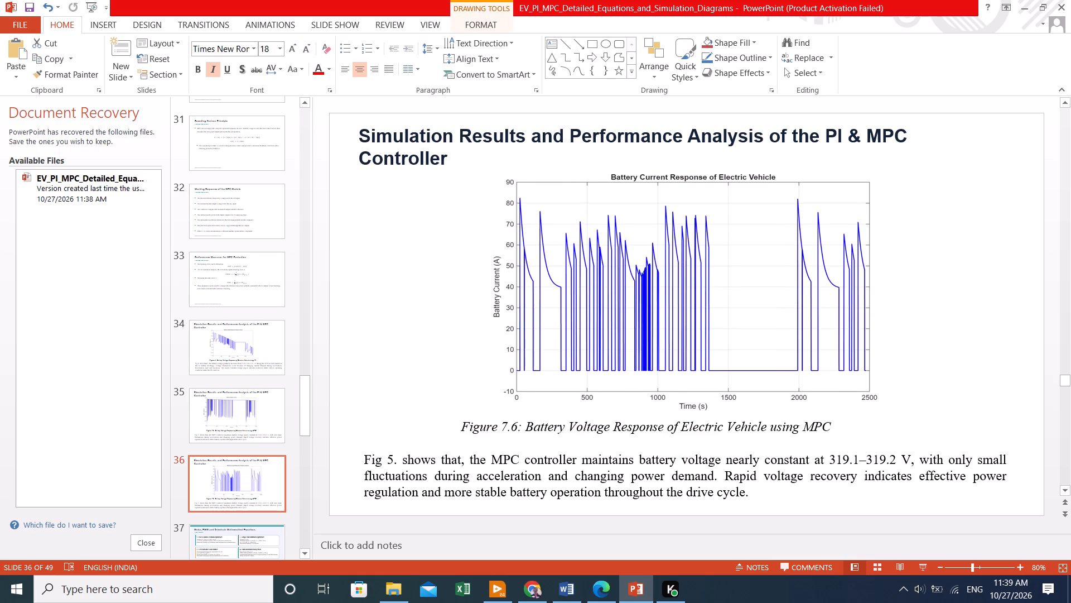
{"action": "left_click_drag", "start_coordinate": [456, 415], "coordinate": [495, 413]}
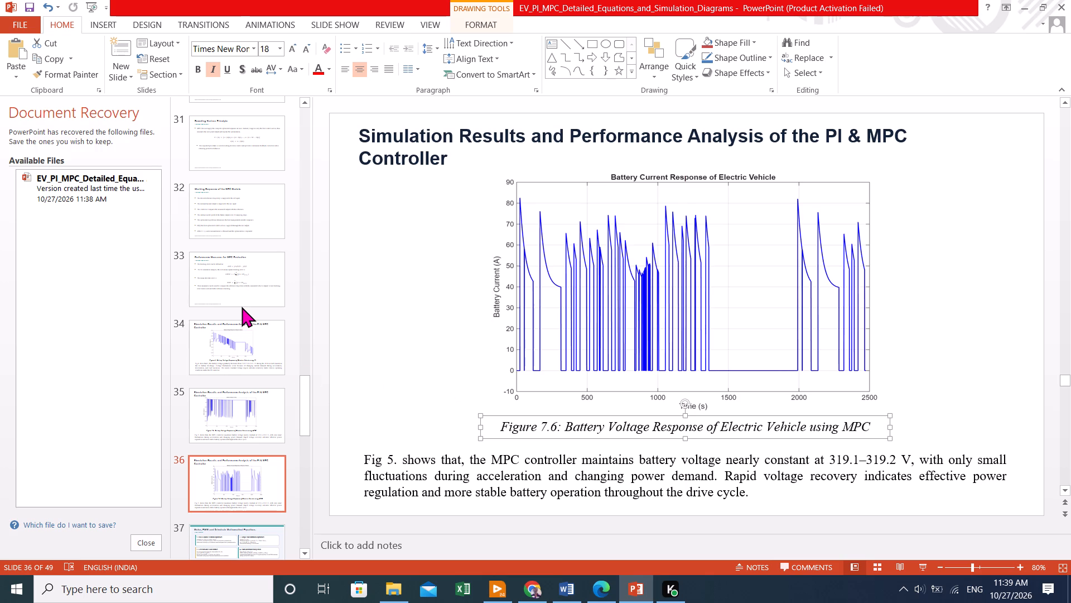
Save the presentation with the battery current plot on slide 36.
{"action": "left_click", "coordinate": [31, 8]}
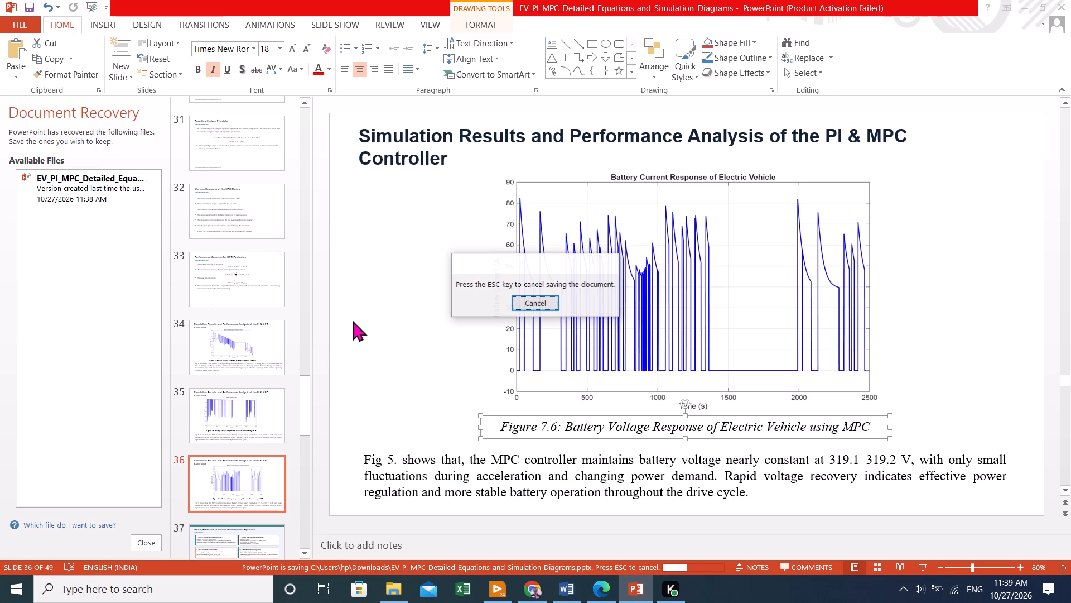
Copy the caption "Figure 7.2: Motor Current Response of Electric Vehicle" from the Word report and replace slide 36's Figure 7.6 caption text with it.
{"action": "left_click", "coordinate": [556, 592]}
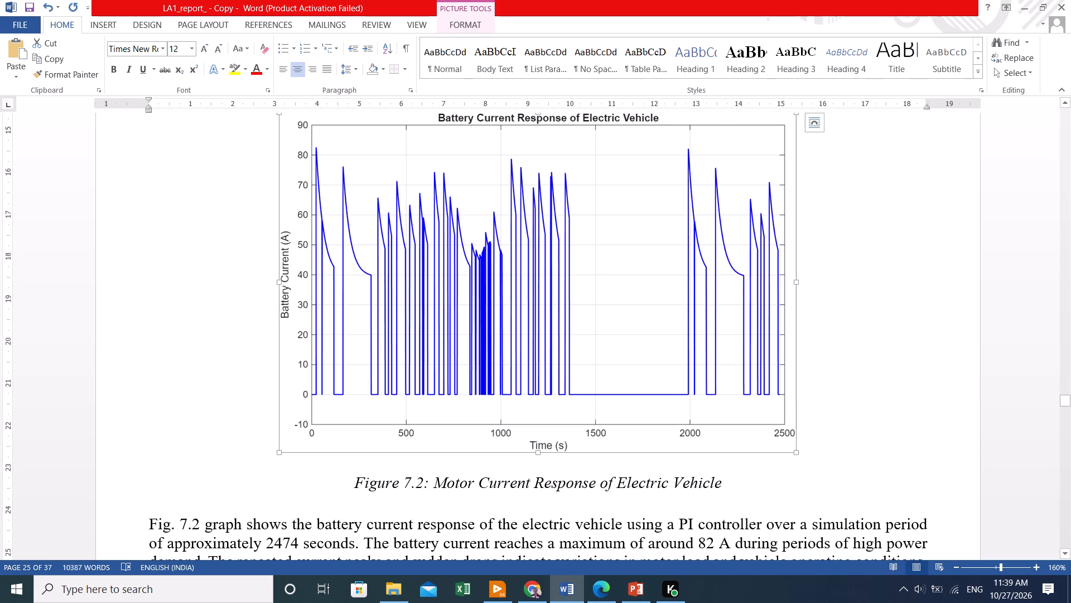
{"action": "left_click_drag", "start_coordinate": [355, 482], "coordinate": [358, 482]}
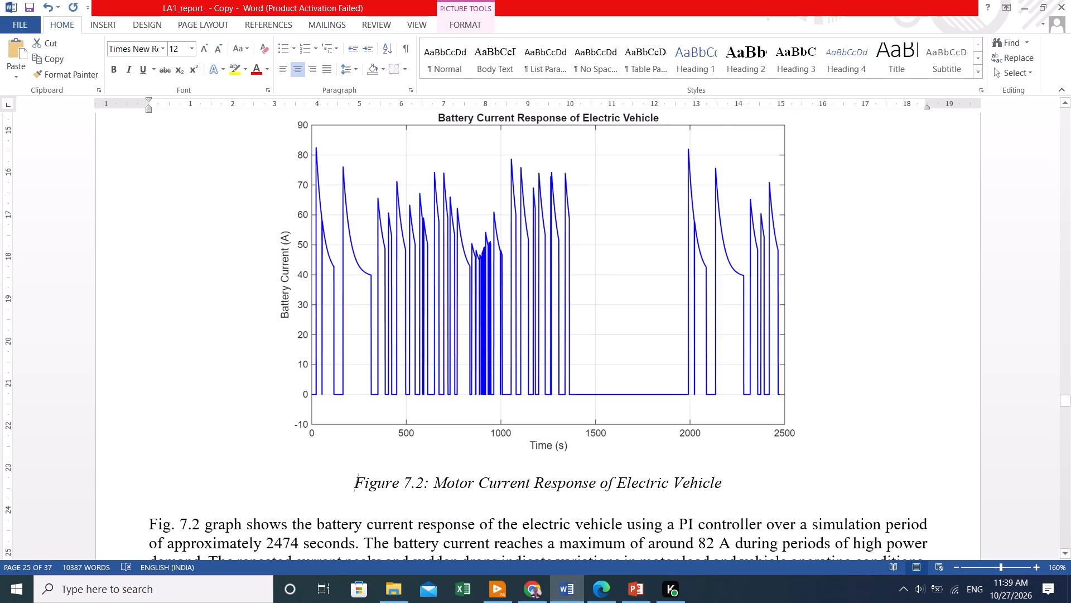
{"action": "left_click_drag", "start_coordinate": [358, 482], "coordinate": [717, 484]}
{"action": "key", "text": "ctrl+c"}
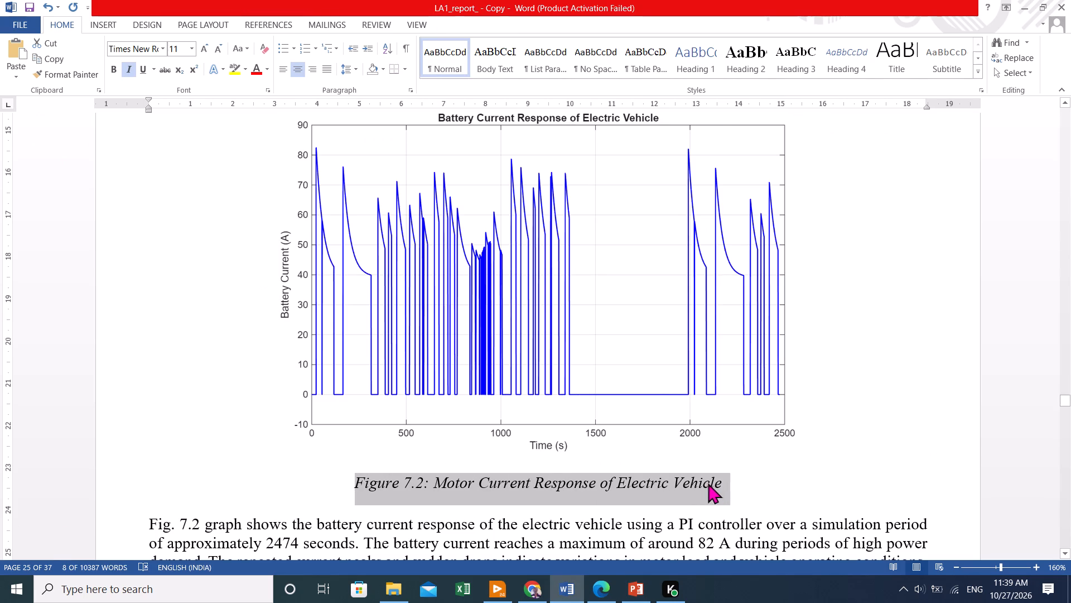
{"action": "left_click", "coordinate": [643, 587]}
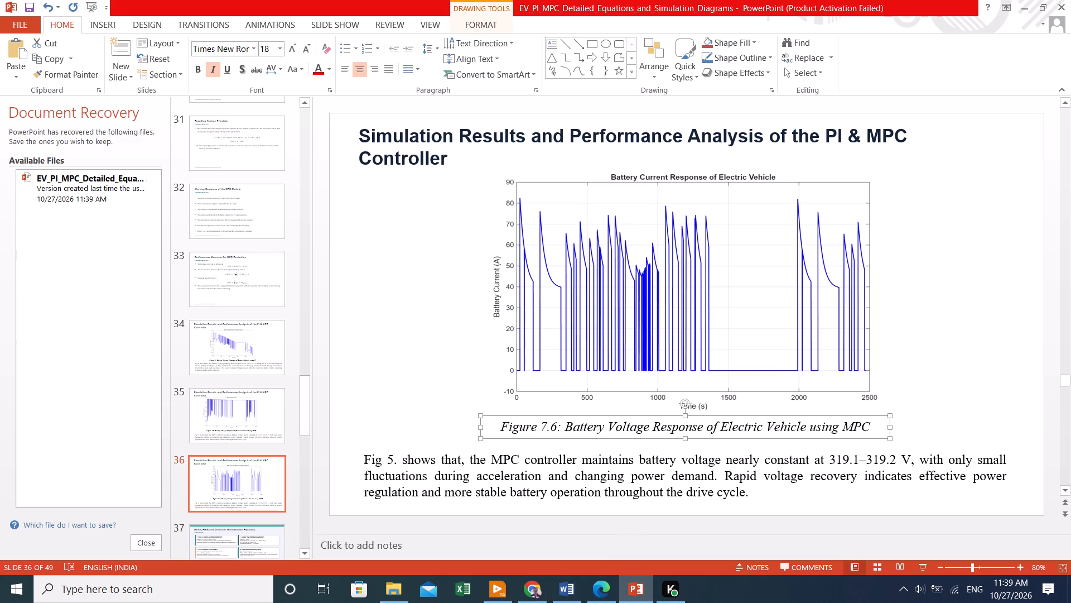
{"action": "left_click_drag", "start_coordinate": [501, 428], "coordinate": [871, 429]}
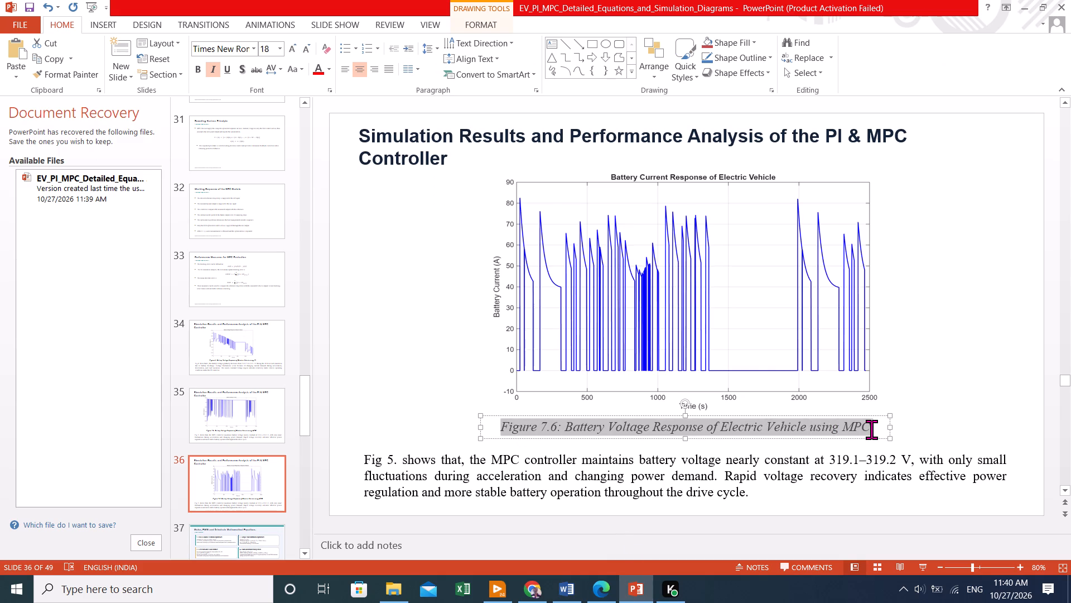
{"action": "left_click_drag", "start_coordinate": [871, 429], "coordinate": [874, 429]}
{"action": "key", "text": "ctrl+v"}
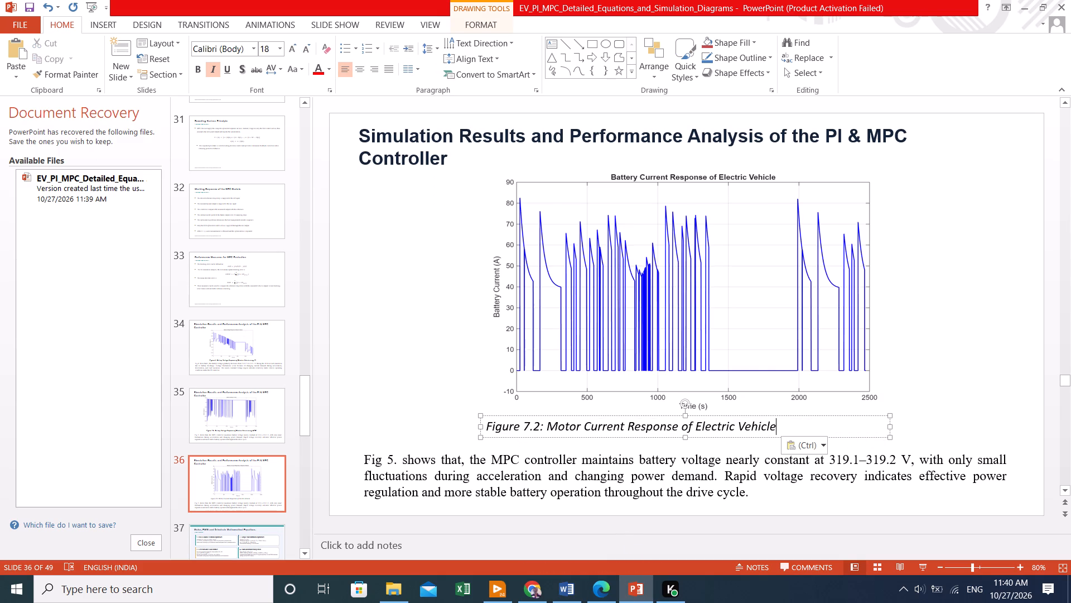
Apply the description paragraph's Times New Roman formatting to the Figure 7.2 caption with Format Painter.
{"action": "left_click", "coordinate": [490, 471]}
{"action": "left_click_drag", "start_coordinate": [490, 471], "coordinate": [518, 482]}
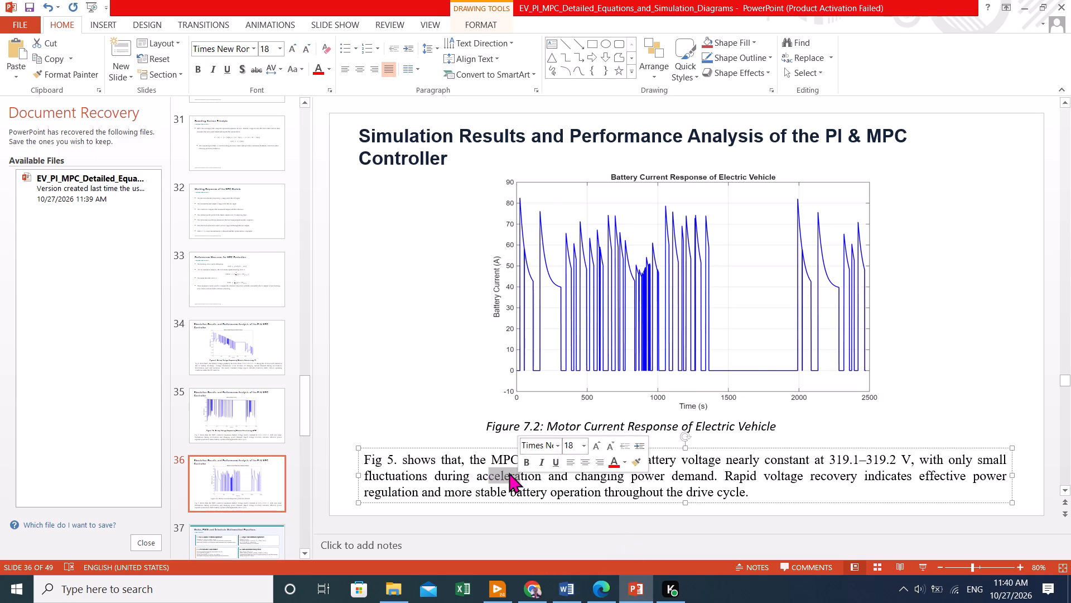
{"action": "left_click", "coordinate": [49, 77]}
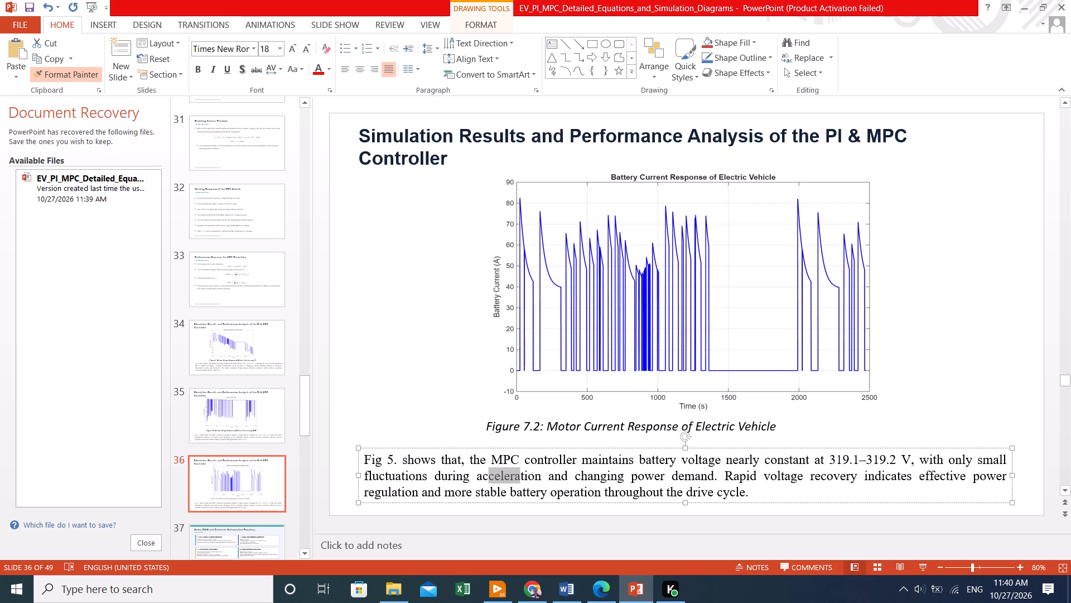
{"action": "left_click_drag", "start_coordinate": [778, 428], "coordinate": [606, 425]}
{"action": "left_click", "coordinate": [544, 490]}
{"action": "left_click_drag", "start_coordinate": [541, 475], "coordinate": [561, 475]}
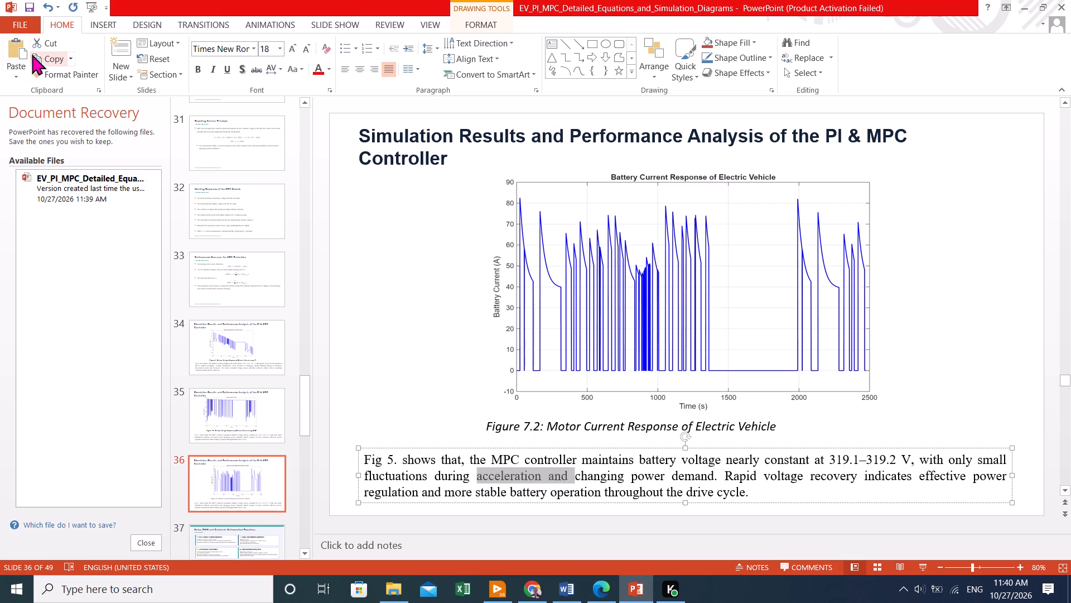
{"action": "left_click", "coordinate": [43, 73]}
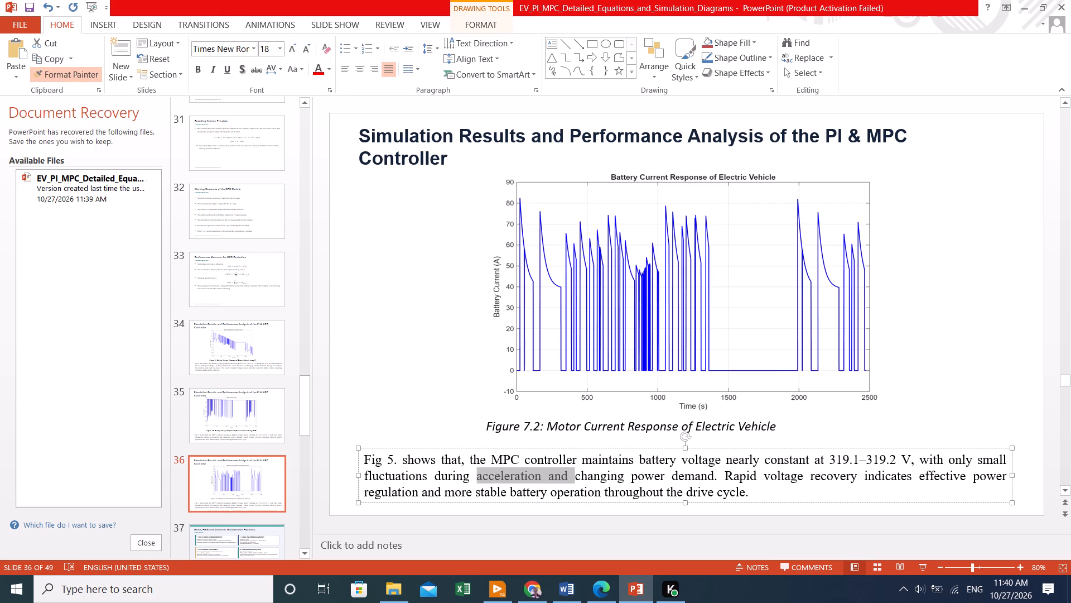
{"action": "left_click_drag", "start_coordinate": [486, 429], "coordinate": [781, 429]}
Shift the Figure 7.2 caption box to the right so its text is centred beneath the battery current plot.
{"action": "left_click_drag", "start_coordinate": [881, 415], "coordinate": [932, 415]}
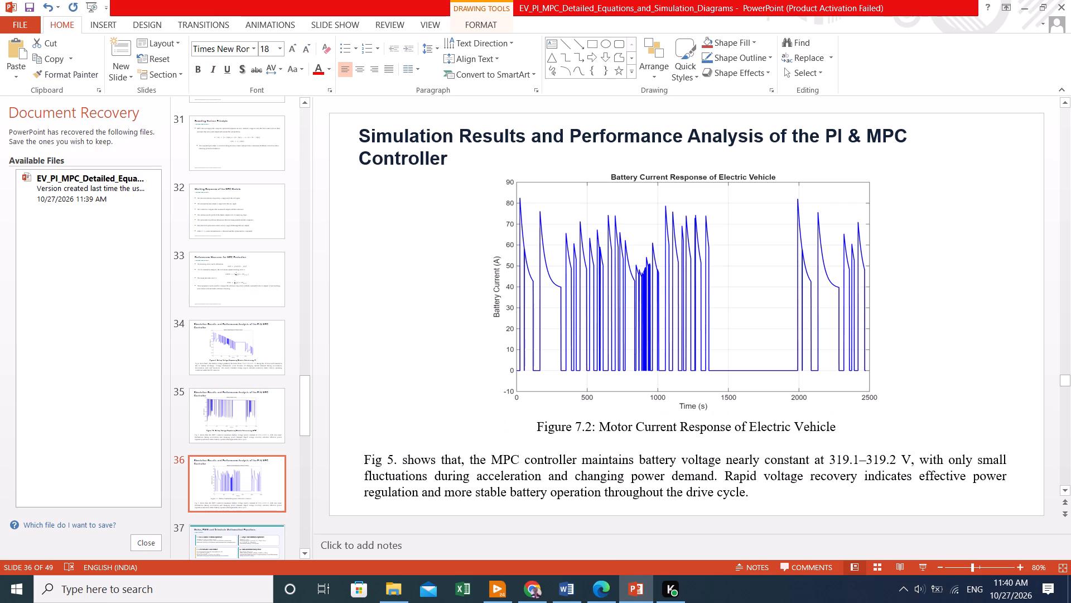
Fine-tune the Figure 7.2 caption box's position so the text sits centred beneath the battery current plot on slide 36.
{"action": "left_click_drag", "start_coordinate": [932, 415], "coordinate": [945, 414]}
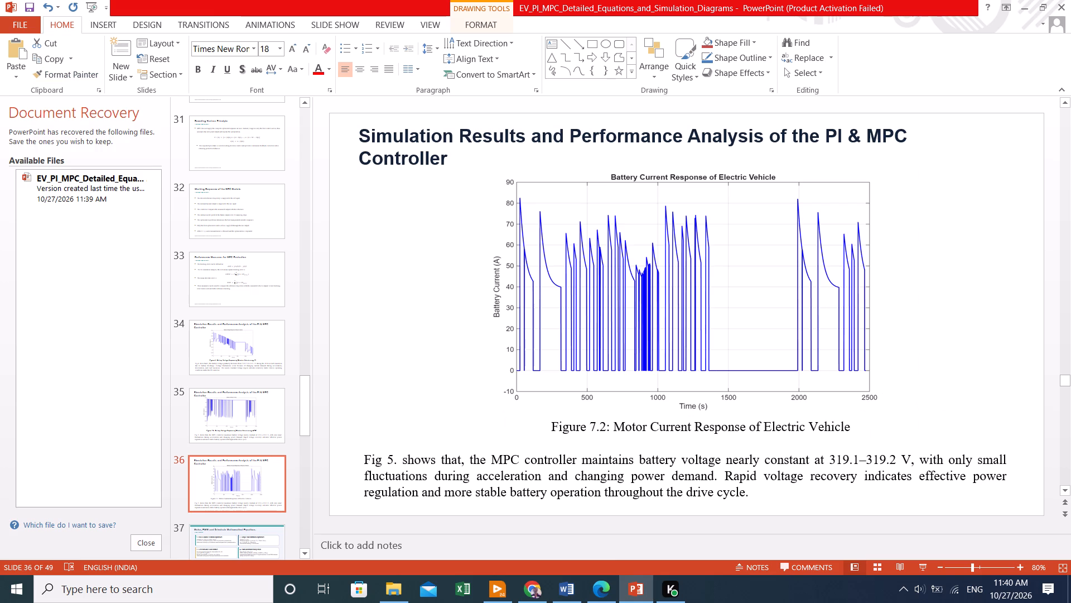
{"action": "left_click_drag", "start_coordinate": [945, 414], "coordinate": [925, 417]}
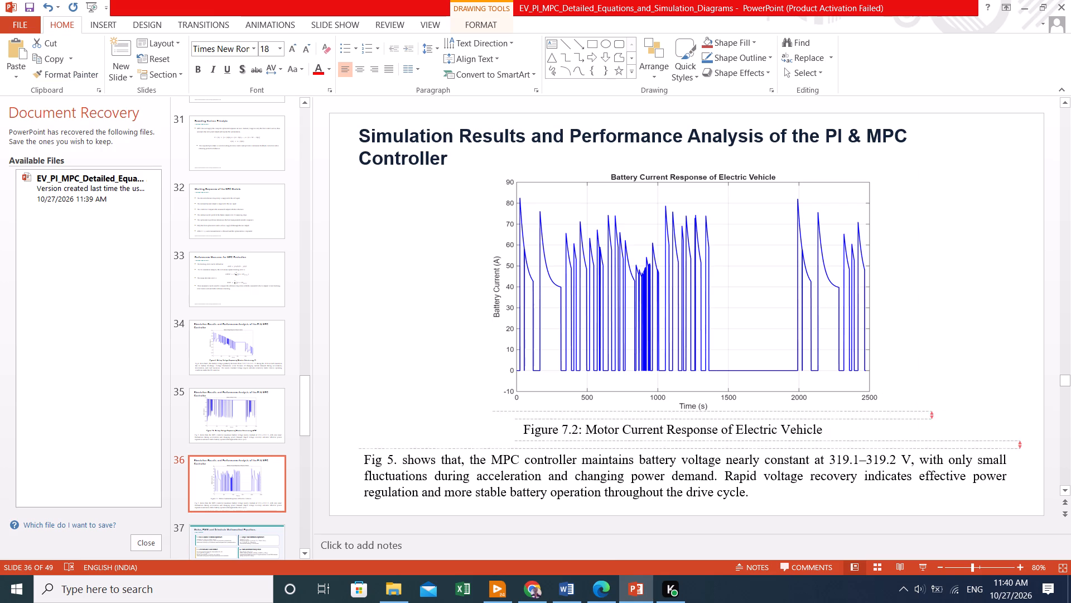
{"action": "left_click_drag", "start_coordinate": [925, 417], "coordinate": [938, 415]}
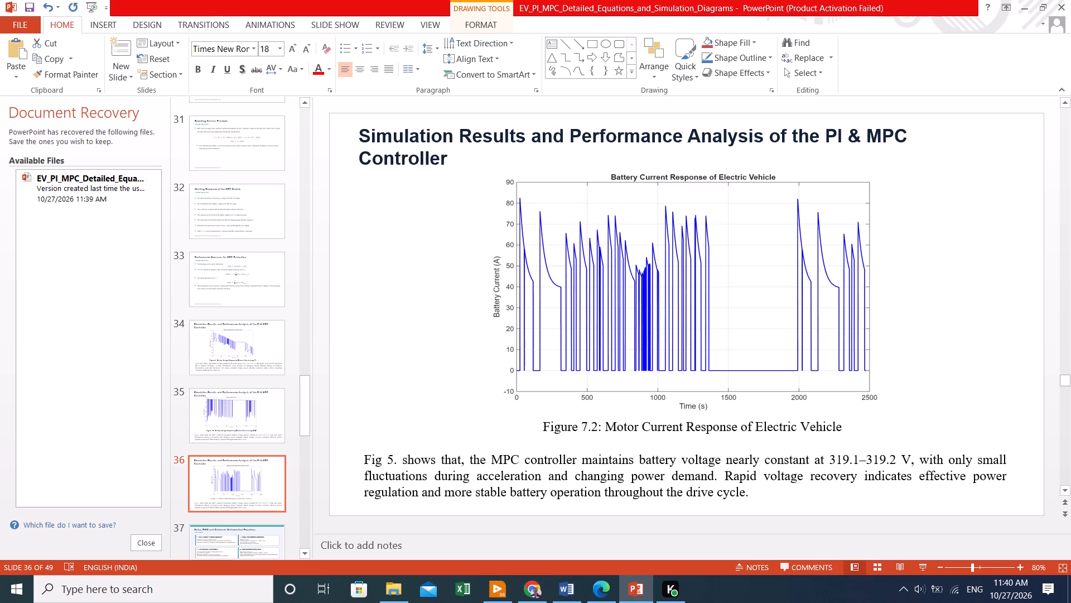
{"action": "left_click_drag", "start_coordinate": [938, 415], "coordinate": [938, 414]}
Italicise the entire Figure 7.2 caption text on slide 36.
{"action": "left_click", "coordinate": [616, 433]}
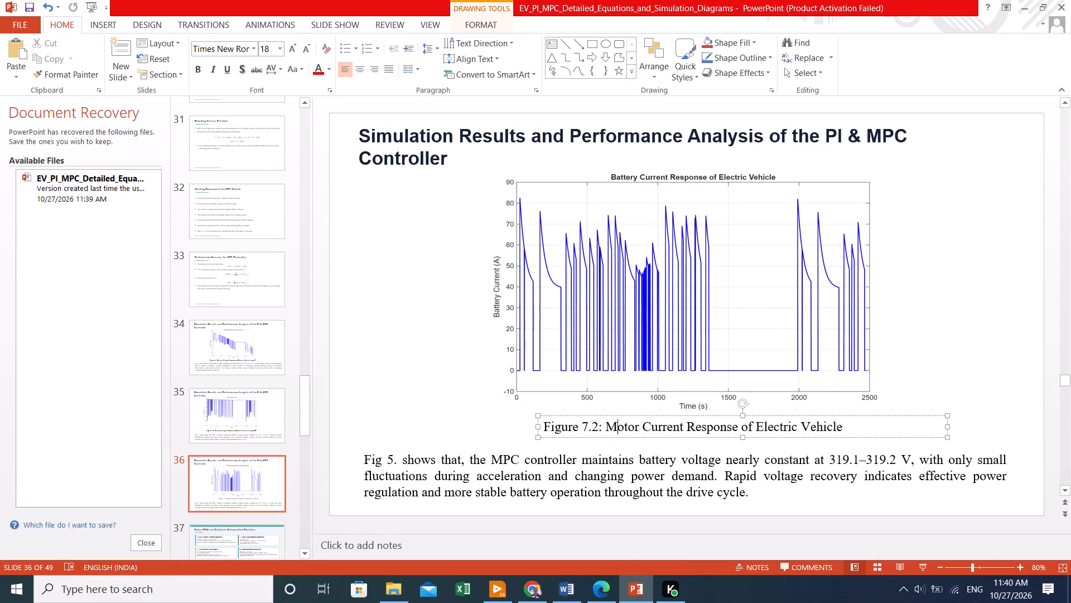
{"action": "left_click_drag", "start_coordinate": [544, 425], "coordinate": [840, 427]}
{"action": "key", "text": "ctrl+i"}
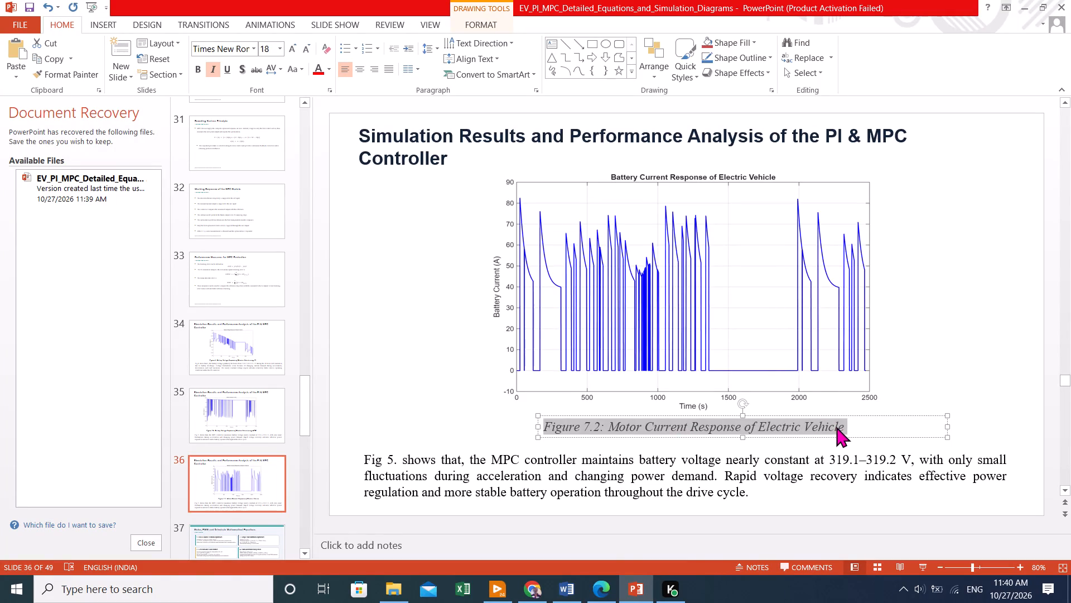
{"action": "left_click", "coordinate": [858, 425]}
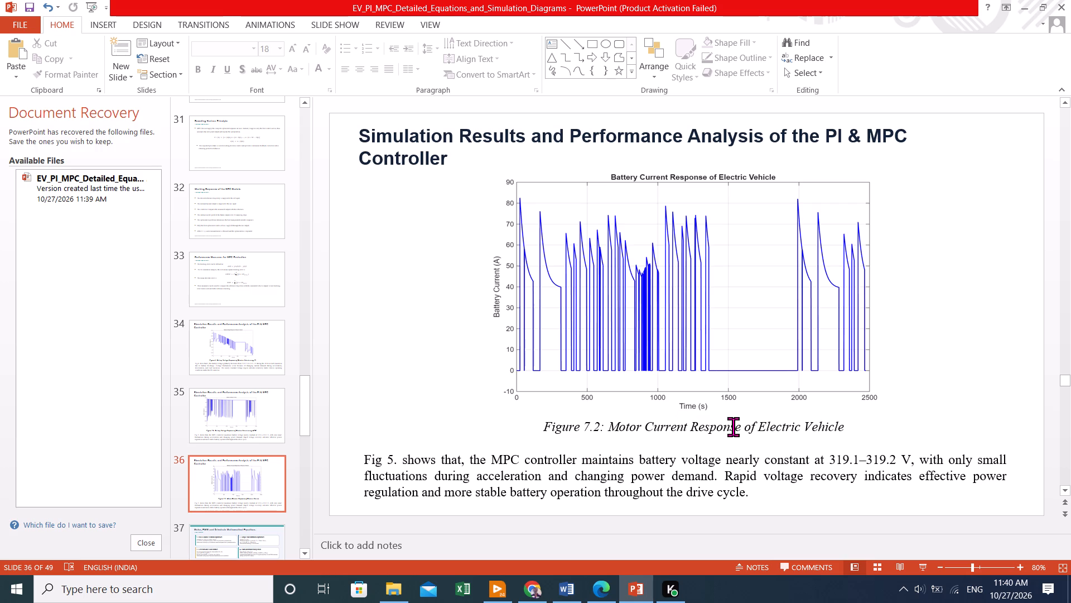
Append "Using PI" to the end of the Figure 7.2 caption and re-centre the caption box beneath the plot.
{"action": "left_click", "coordinate": [841, 429]}
{"action": "key", "text": "space"}
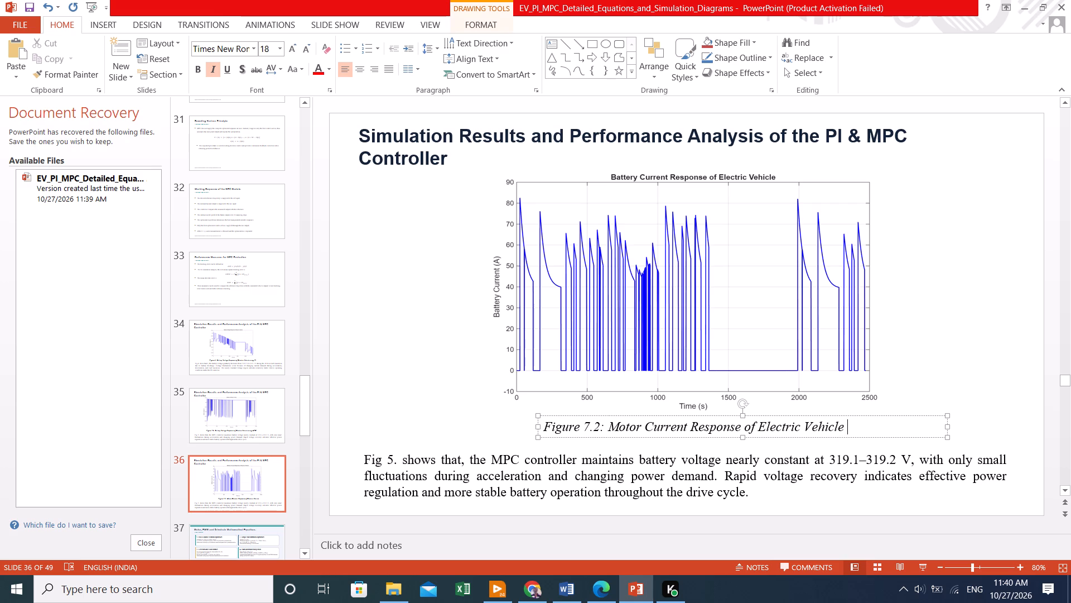
{"action": "type", "text": "Using PI"}
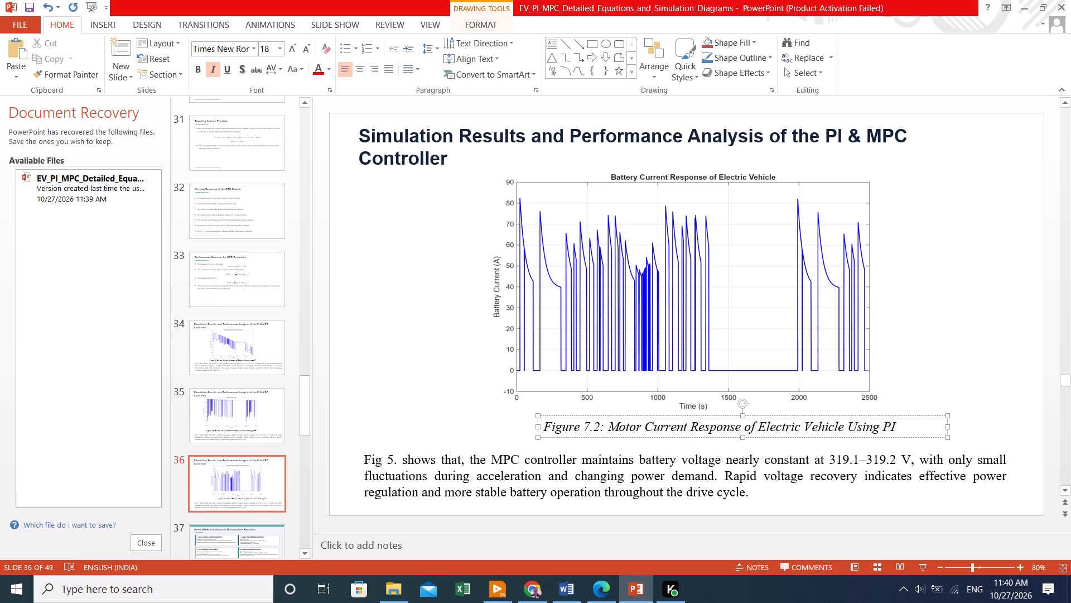
{"action": "left_click_drag", "start_coordinate": [672, 416], "coordinate": [650, 416]}
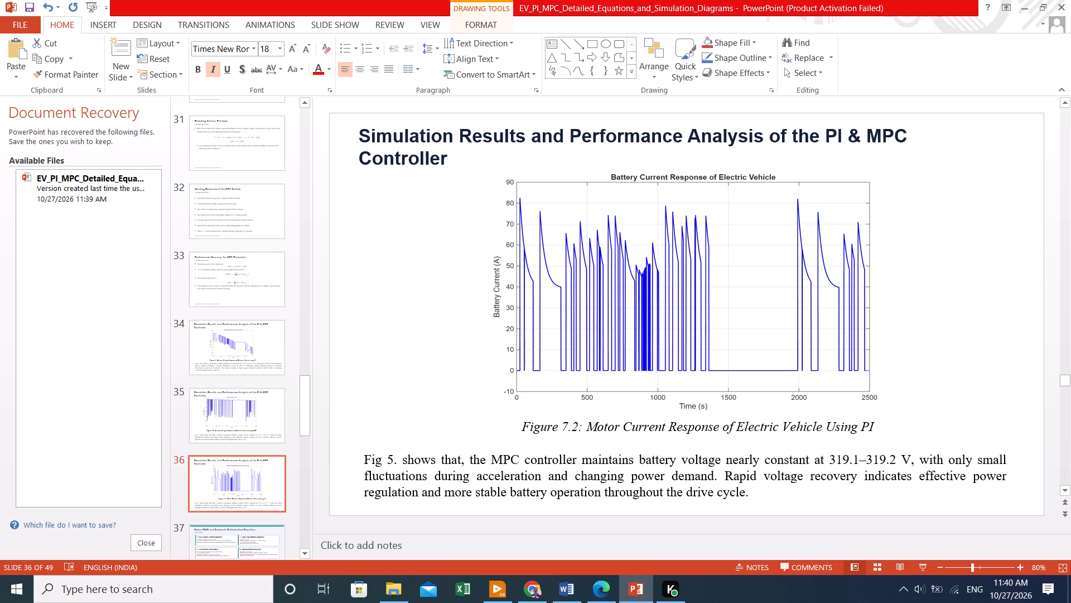
{"action": "left_click_drag", "start_coordinate": [650, 416], "coordinate": [647, 416]}
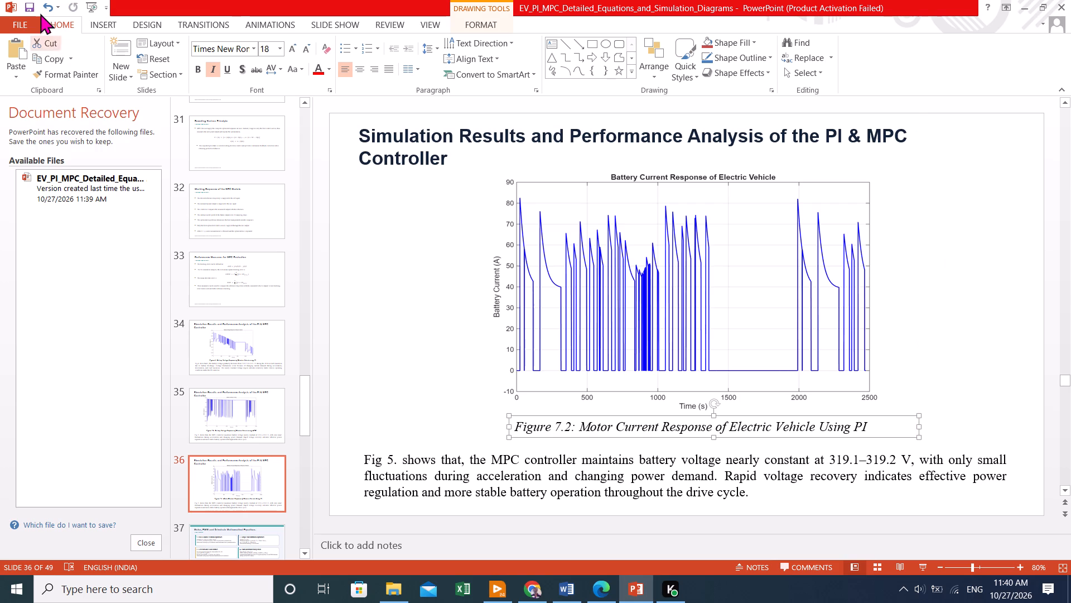
Save the presentation.
{"action": "left_click", "coordinate": [33, 1]}
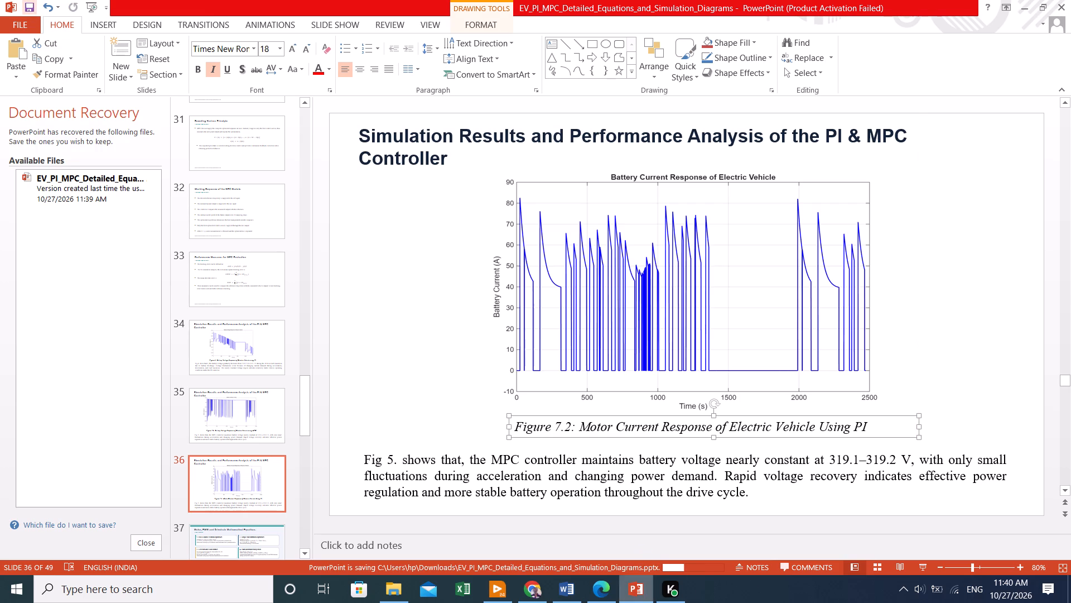
Switch to the Word report and copy the Fig. 7.2 battery current description paragraph below the figure caption.
{"action": "left_click", "coordinate": [557, 592]}
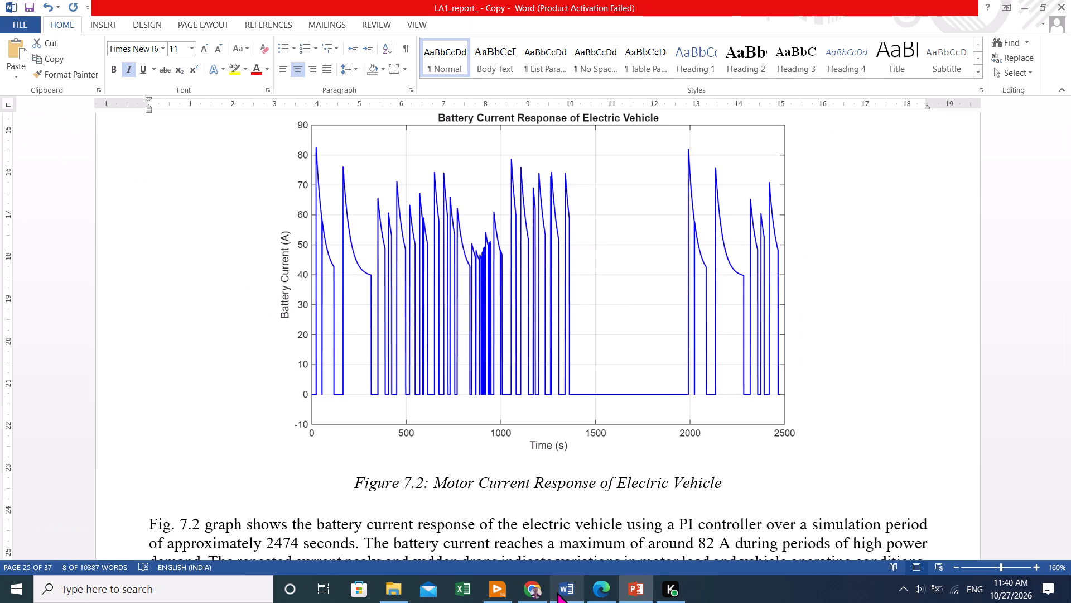
{"action": "scroll", "coordinate": [576, 470], "scroll_direction": "down", "scroll_amount": 1}
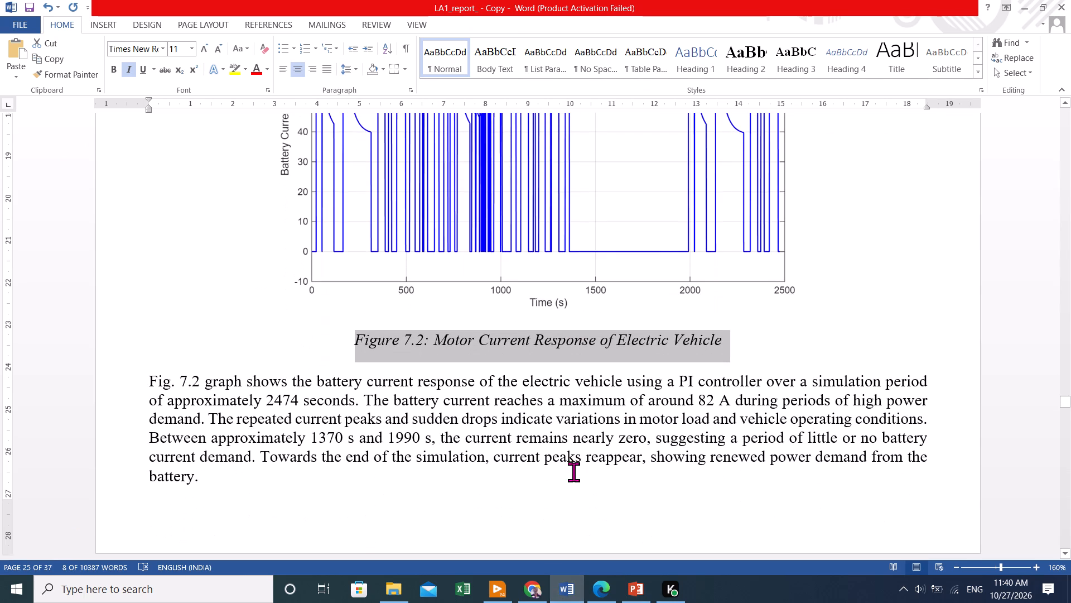
{"action": "left_click_drag", "start_coordinate": [145, 378], "coordinate": [209, 471]}
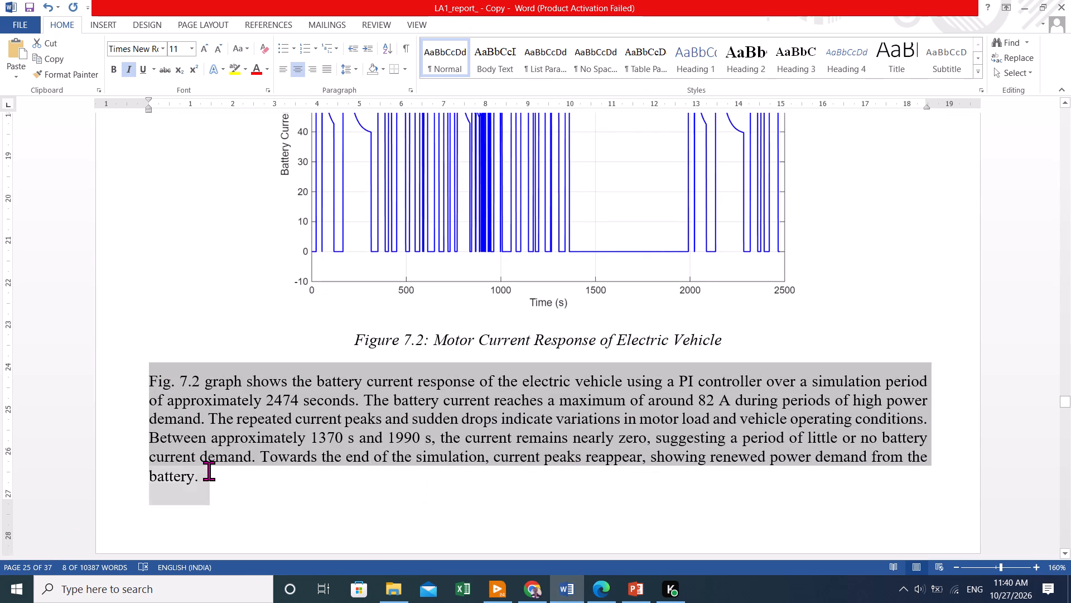
{"action": "left_click_drag", "start_coordinate": [209, 471], "coordinate": [209, 471]}
{"action": "key", "text": "ctrl+c"}
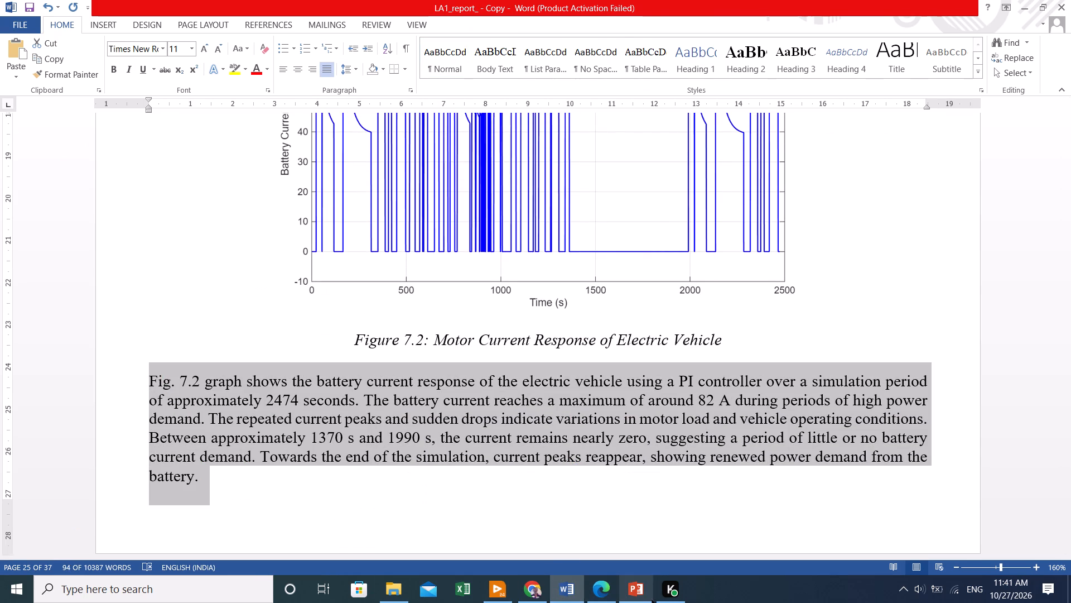
{"action": "left_click", "coordinate": [648, 591]}
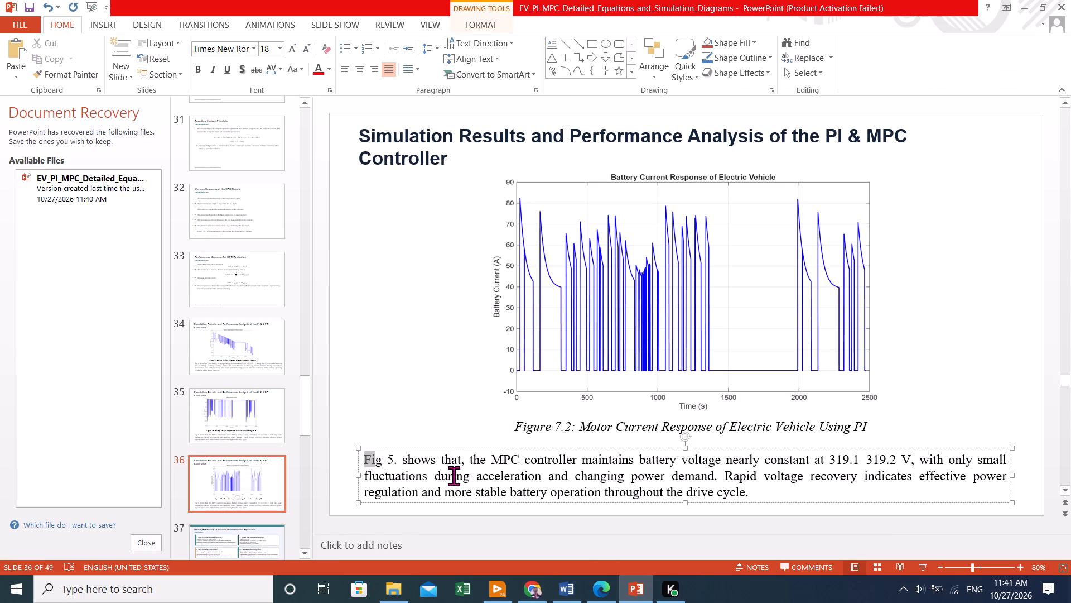
{"action": "left_click_drag", "start_coordinate": [454, 476], "coordinate": [786, 497]}
{"action": "key", "text": "ctrl+v"}
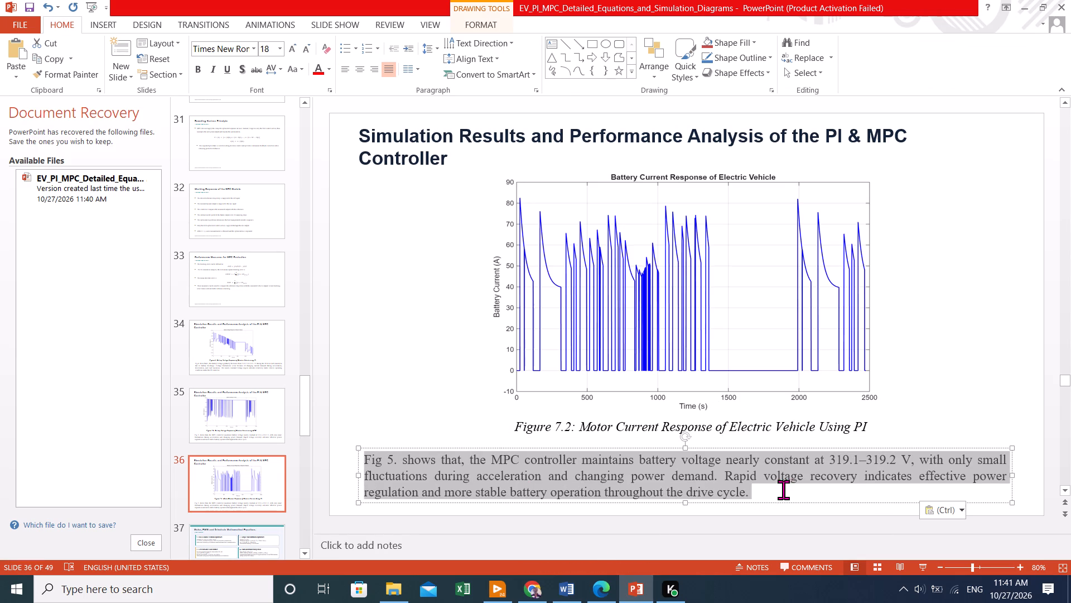
Check the figure numbering on slide 34 and renumber slide 35's battery voltage caption as Figure 5.
{"action": "left_click", "coordinate": [262, 419]}
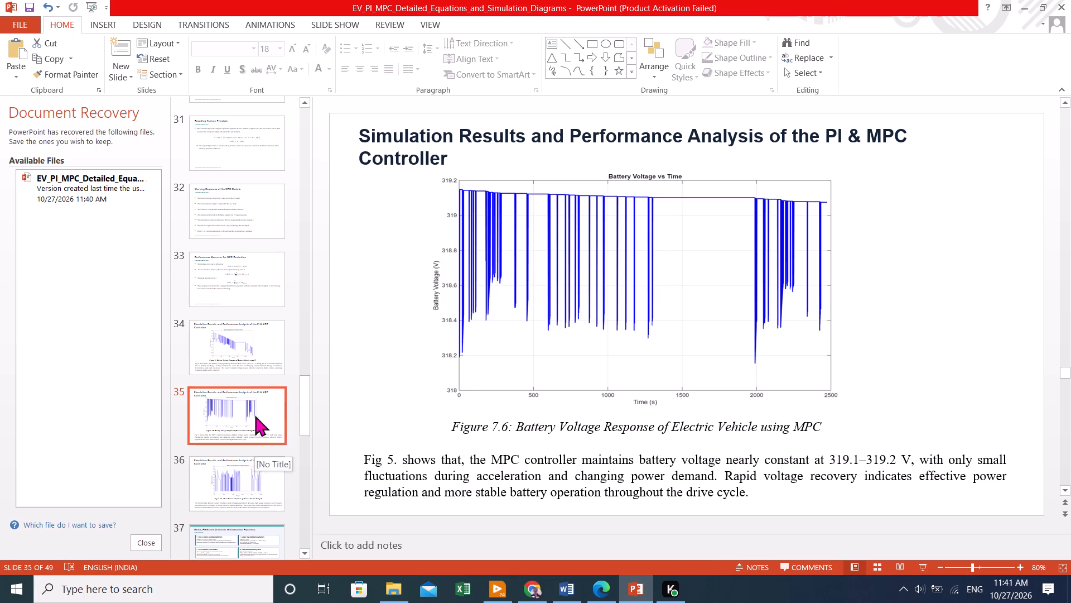
{"action": "left_click", "coordinate": [245, 360]}
{"action": "left_click", "coordinate": [236, 411]}
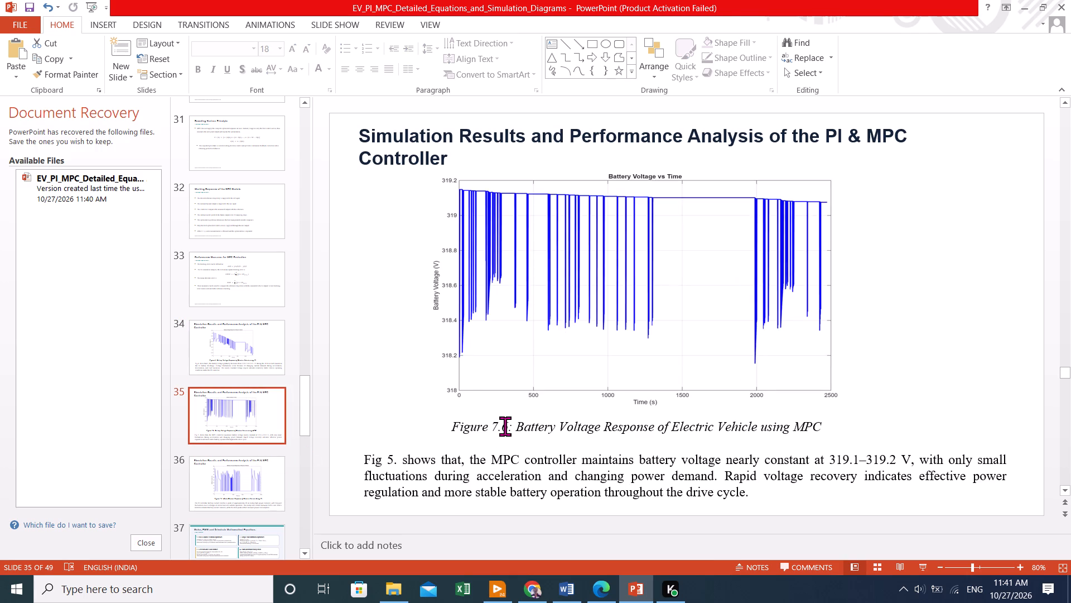
{"action": "left_click", "coordinate": [505, 426]}
{"action": "key", "text": "BackSpace"}
{"action": "key", "text": "BackSpace"}
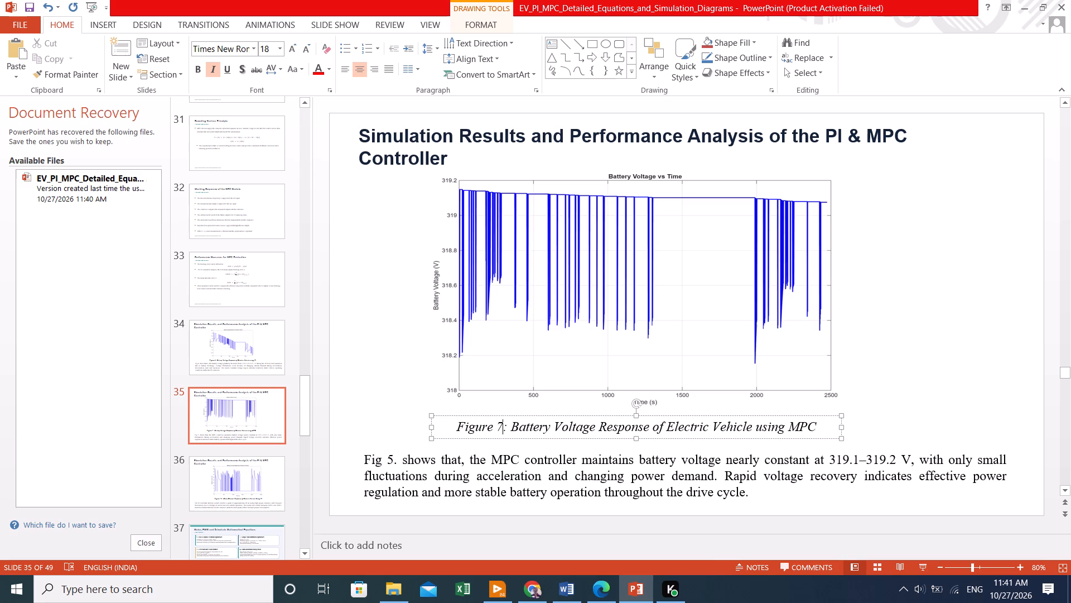
{"action": "key", "text": "BackSpace"}
{"action": "key", "text": "5"}
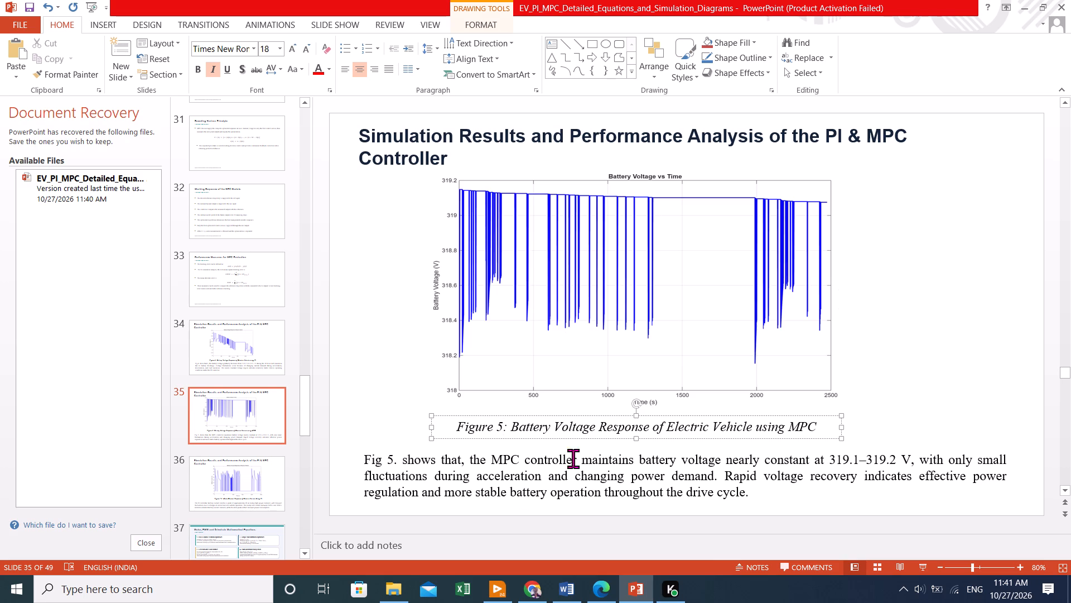
Check the captions on slides 34 and 35 and renumber slide 36's motor current caption as Figure 6.
{"action": "left_click", "coordinate": [228, 367]}
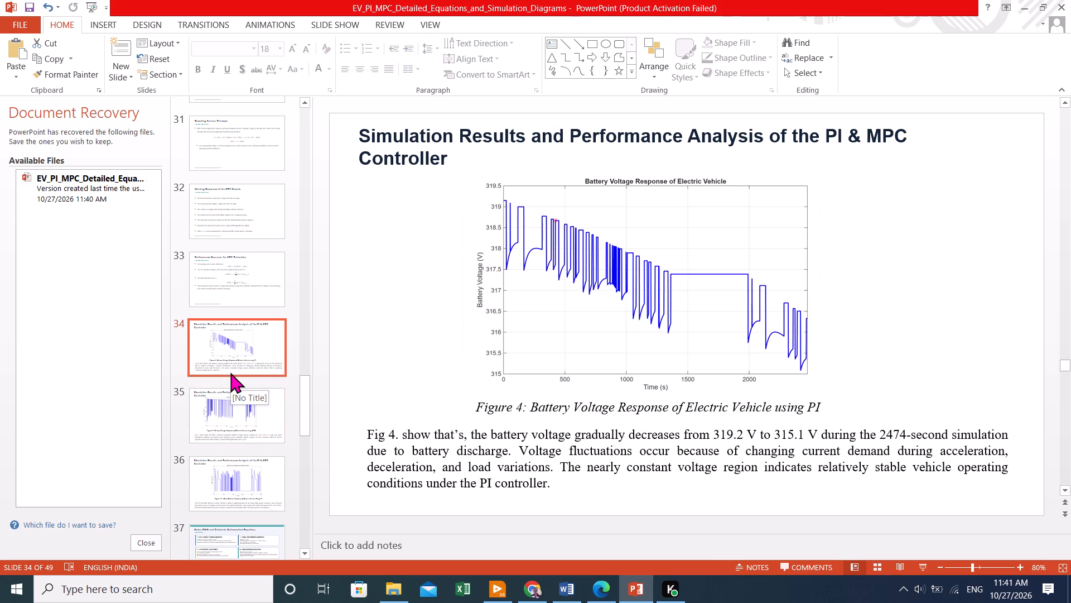
{"action": "left_click", "coordinate": [229, 410]}
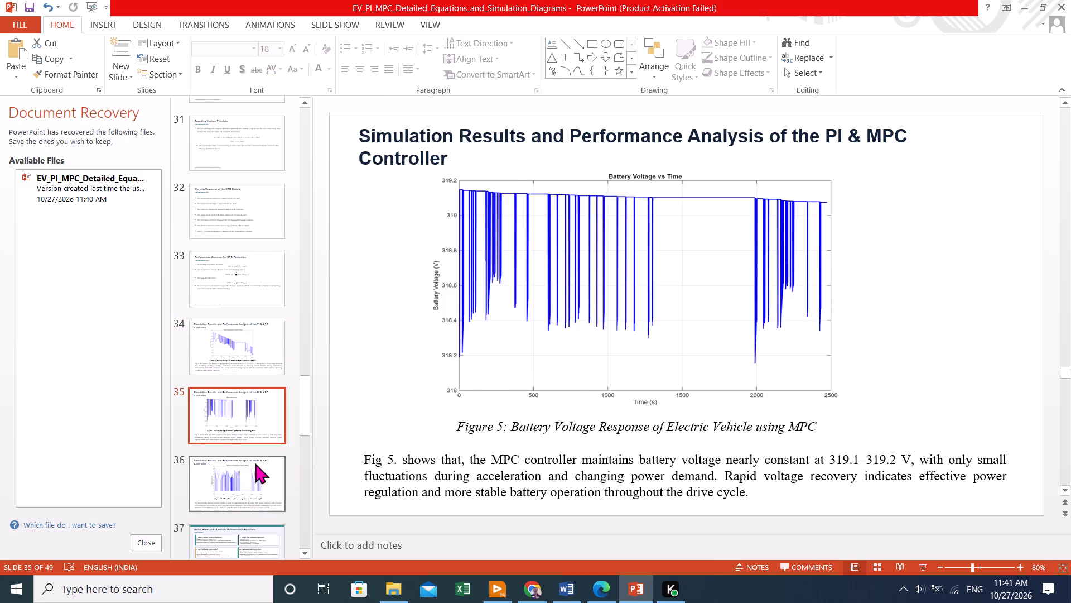
{"action": "left_click", "coordinate": [254, 466]}
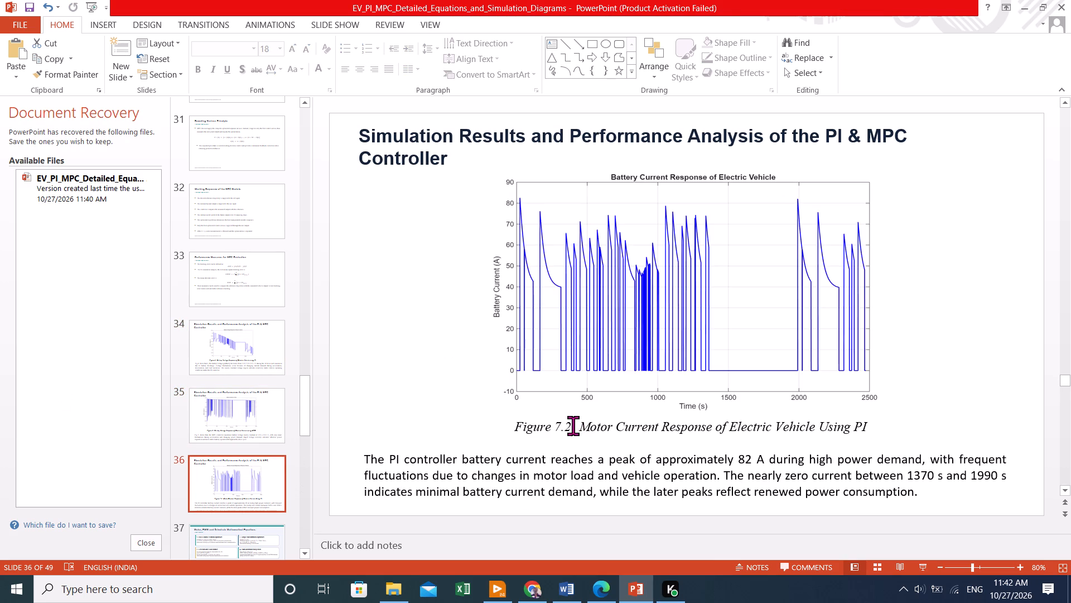
{"action": "left_click", "coordinate": [571, 425]}
{"action": "key", "text": "BackSpace"}
{"action": "key", "text": "BackSpace"}
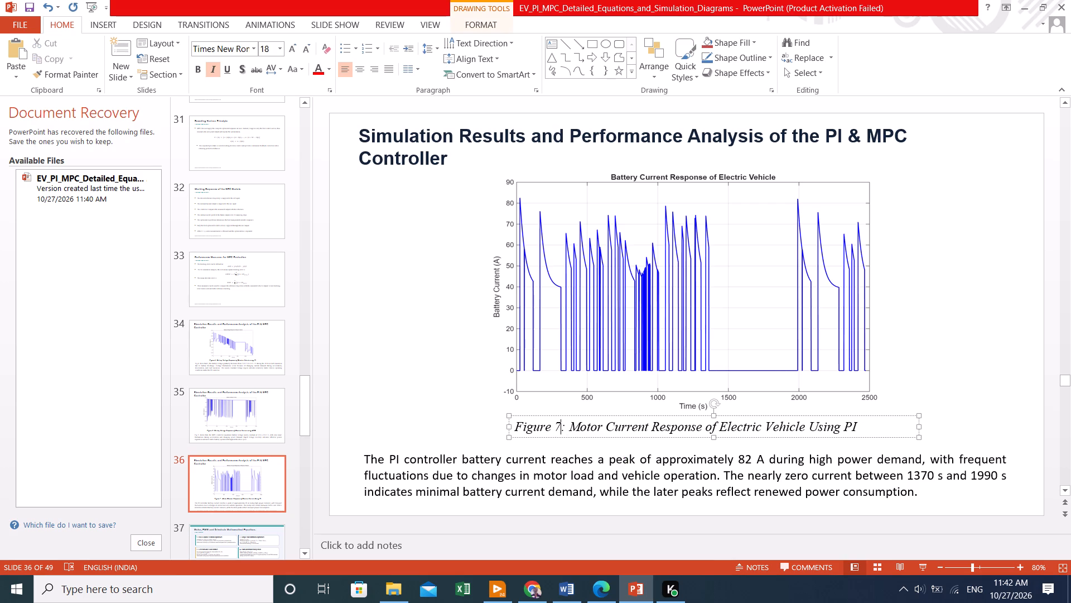
{"action": "key", "text": "BackSpace"}
{"action": "key", "text": "6"}
Copy the text formatting of slide 35's description onto slide 36's entire PI battery current description using Format Painter.
{"action": "left_click", "coordinate": [266, 410]}
{"action": "left_click_drag", "start_coordinate": [539, 465], "coordinate": [571, 470]}
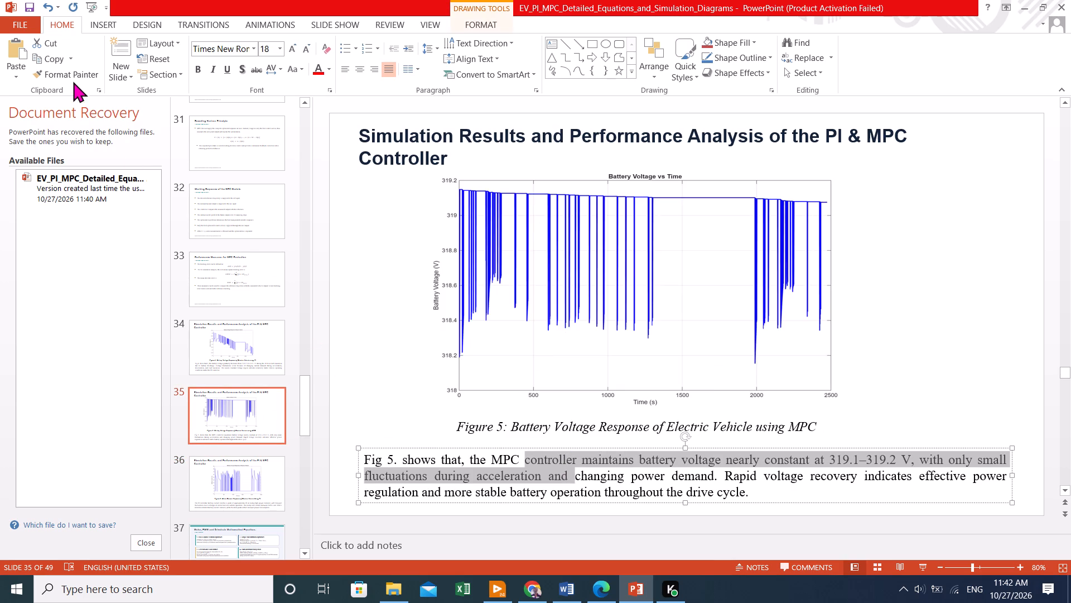
{"action": "left_click", "coordinate": [72, 75]}
{"action": "left_click", "coordinate": [233, 486]}
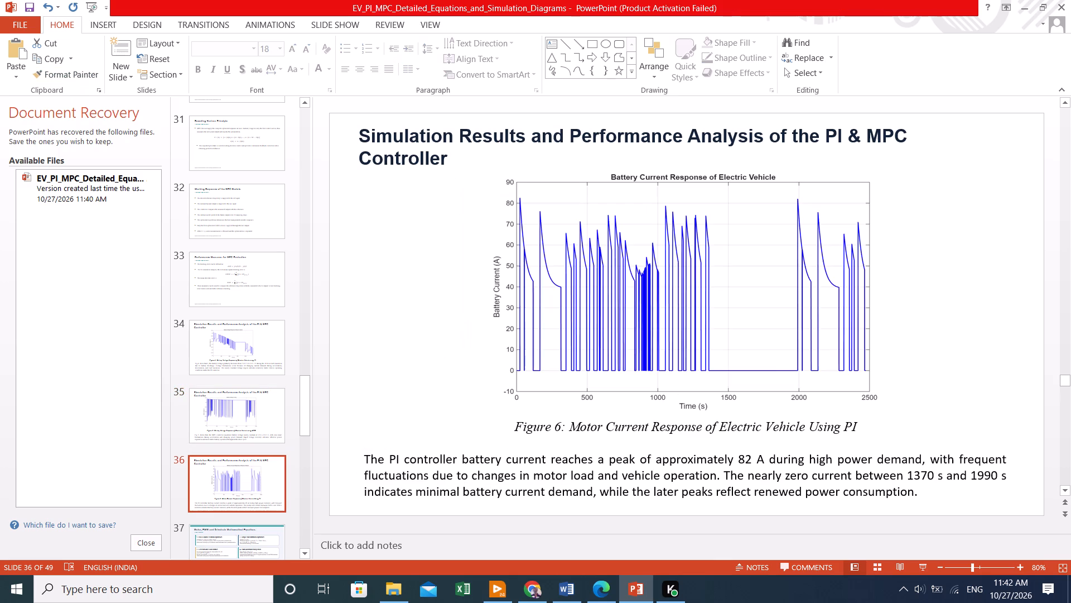
{"action": "left_click_drag", "start_coordinate": [364, 457], "coordinate": [932, 481]}
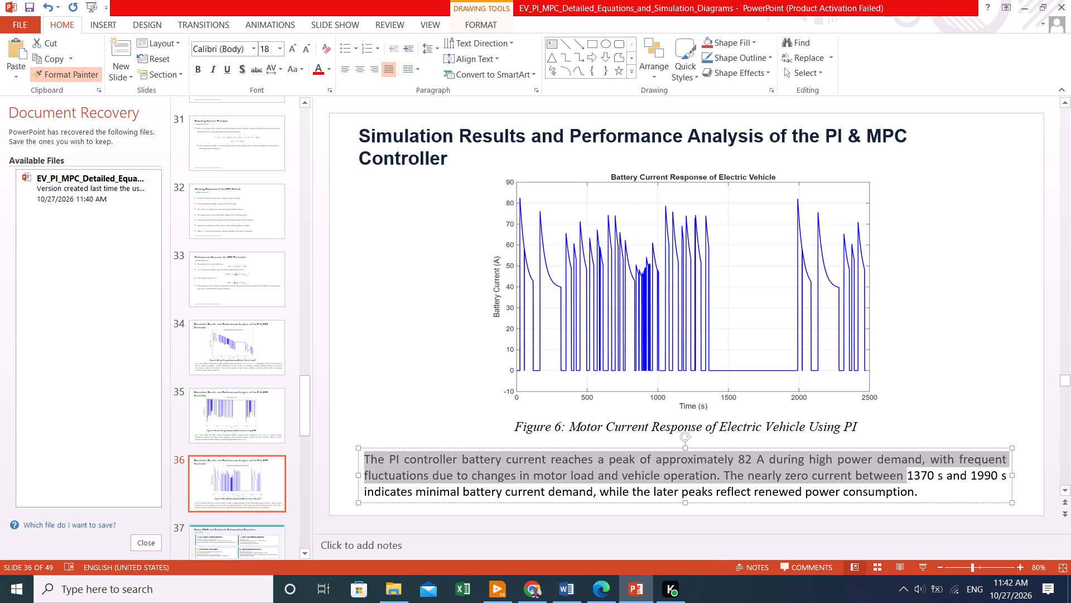
{"action": "left_click_drag", "start_coordinate": [932, 481], "coordinate": [1001, 492]}
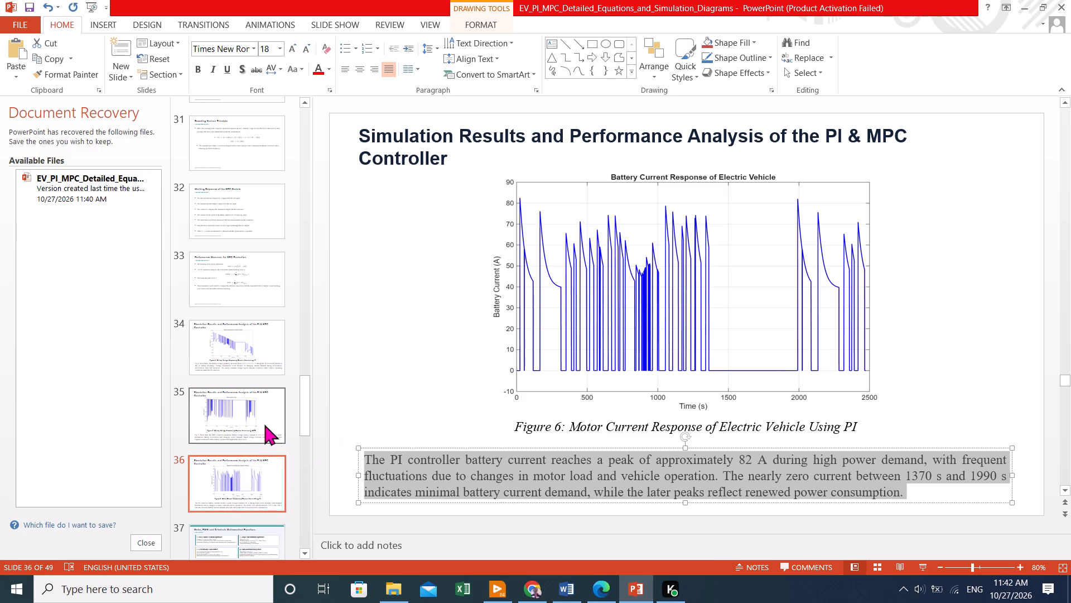
Switch to the Word report and examine the PI result figures and descriptions around Figures 7.1 to 7.3.
{"action": "scroll", "coordinate": [257, 461], "scroll_direction": "down", "scroll_amount": 1}
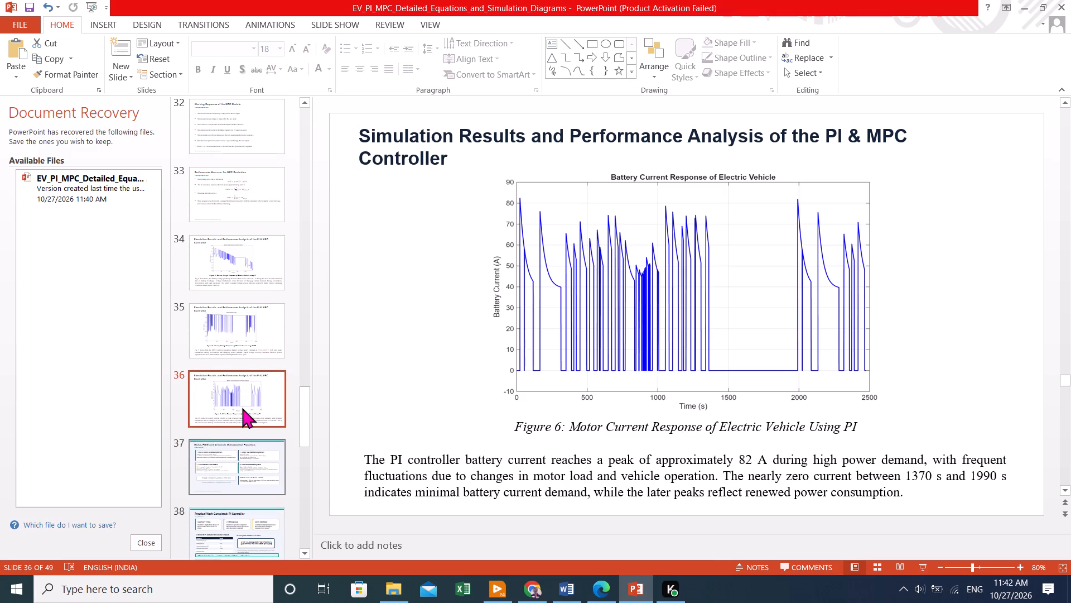
{"action": "left_click", "coordinate": [244, 334]}
{"action": "left_click", "coordinate": [248, 403]}
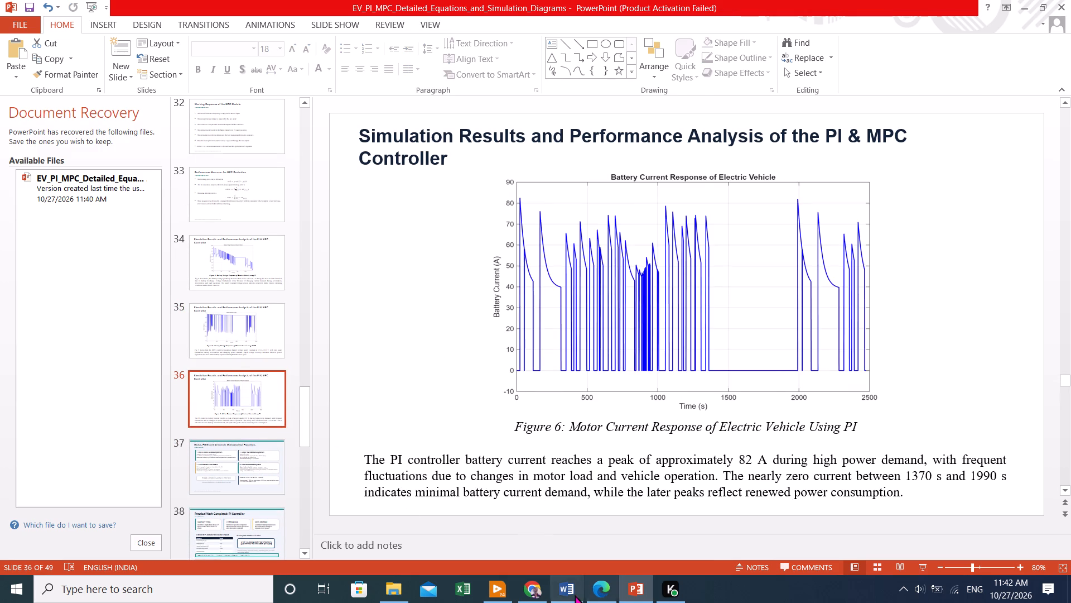
{"action": "left_click", "coordinate": [573, 594]}
{"action": "scroll", "coordinate": [469, 447], "scroll_direction": "down", "scroll_amount": 1}
{"action": "scroll", "coordinate": [469, 448], "scroll_direction": "up", "scroll_amount": 3}
{"action": "scroll", "coordinate": [469, 449], "scroll_direction": "down", "scroll_amount": 4}
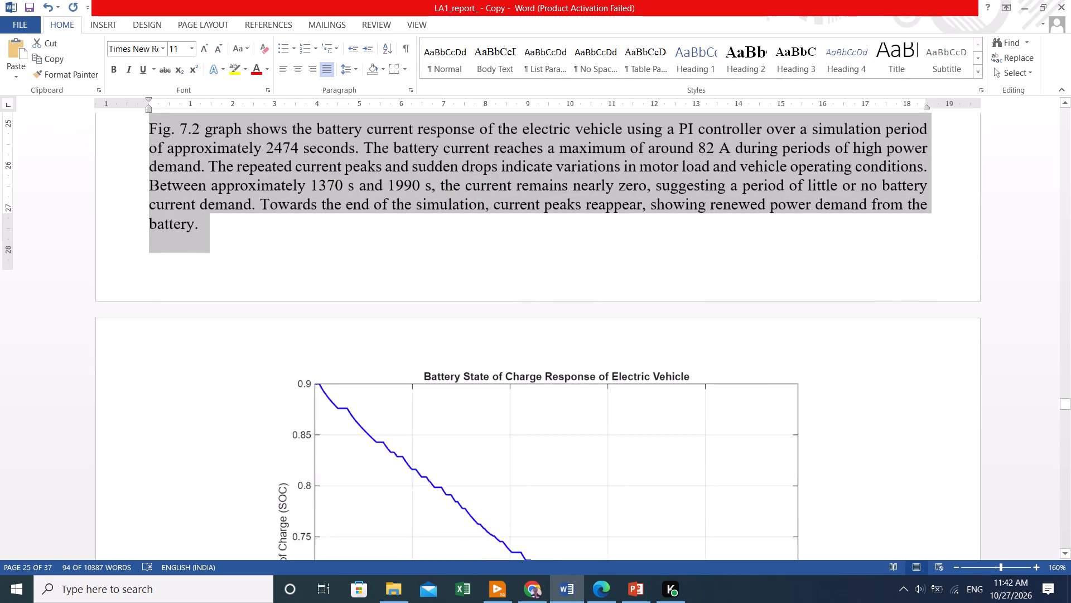
{"action": "scroll", "coordinate": [469, 451], "scroll_direction": "down", "scroll_amount": 2}
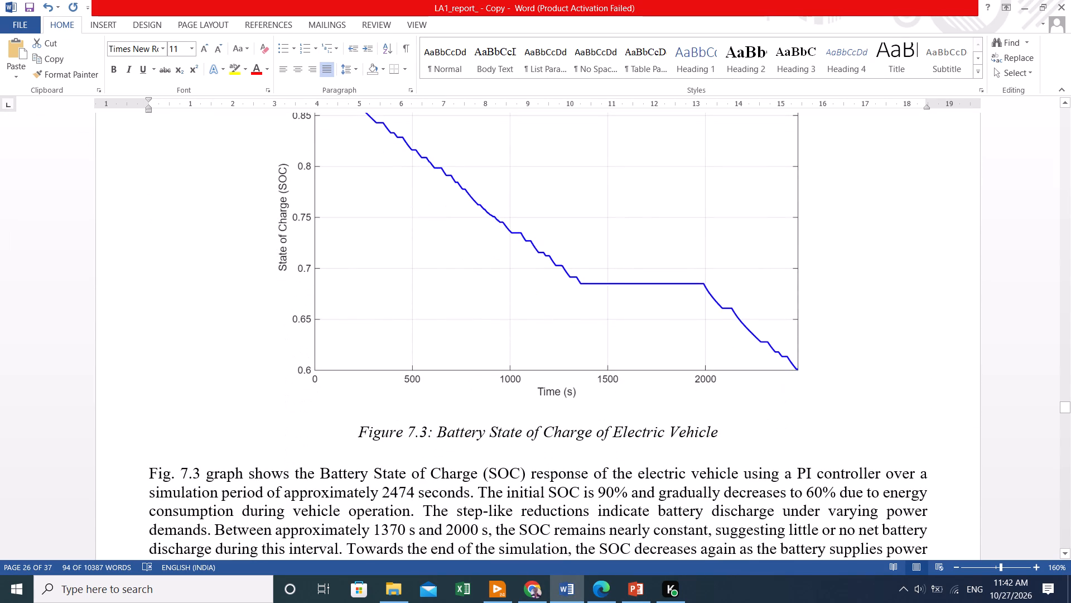
{"action": "scroll", "coordinate": [469, 451], "scroll_direction": "up", "scroll_amount": 3}
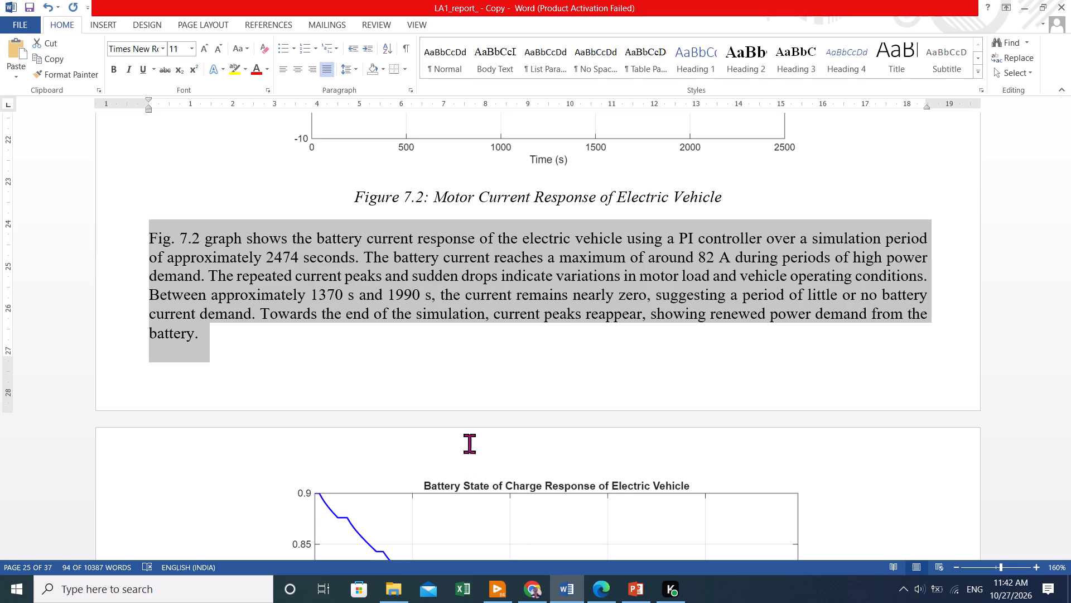
{"action": "left_click", "coordinate": [479, 386]}
{"action": "scroll", "coordinate": [476, 387], "scroll_direction": "up", "scroll_amount": 4}
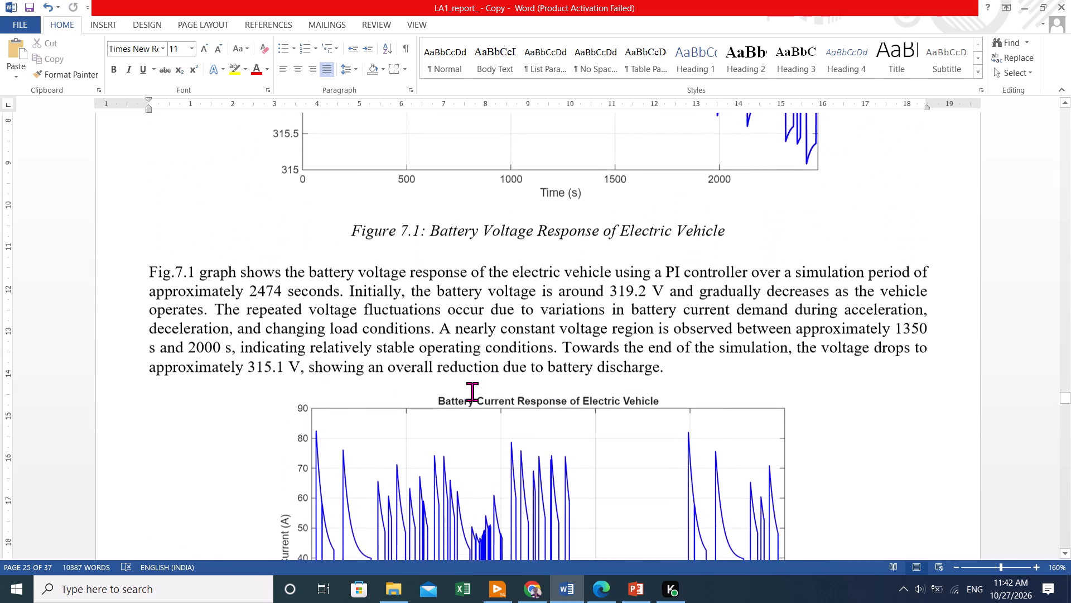
{"action": "scroll", "coordinate": [471, 392], "scroll_direction": "up", "scroll_amount": 1}
{"action": "scroll", "coordinate": [470, 395], "scroll_direction": "down", "scroll_amount": 3}
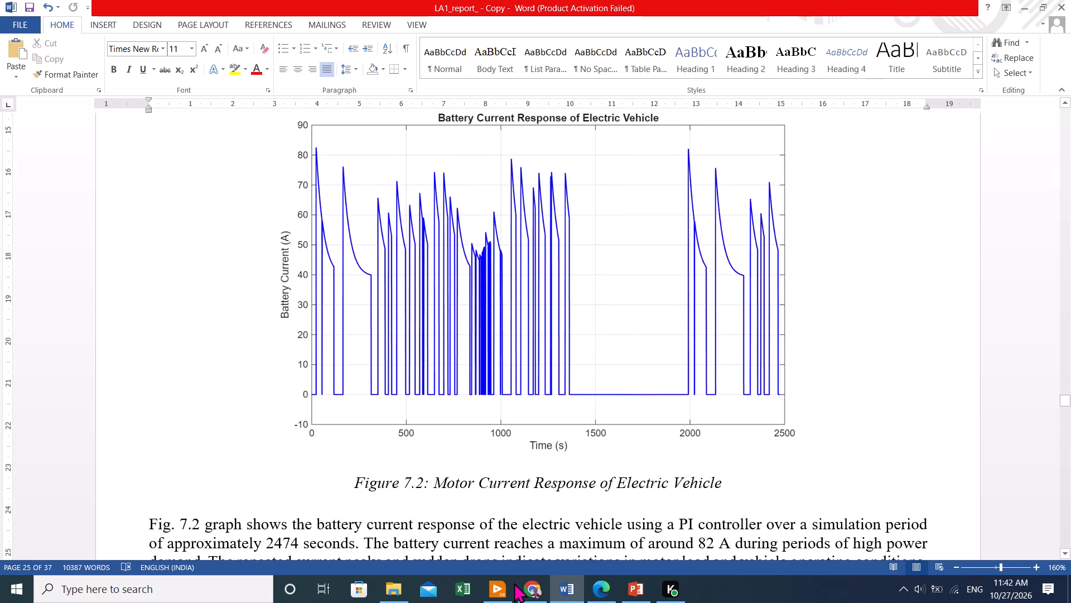
Return to PowerPoint and duplicate slide 36 directly after itself as slide 37.
{"action": "left_click", "coordinate": [634, 590]}
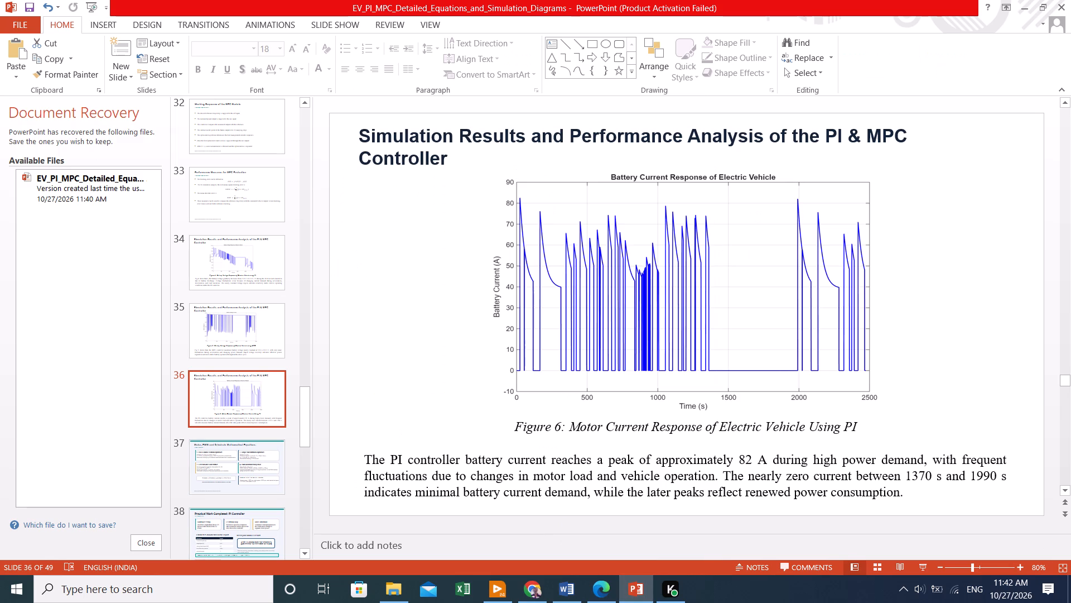
{"action": "scroll", "coordinate": [443, 448], "scroll_direction": "down", "scroll_amount": 1}
{"action": "left_click", "coordinate": [249, 413]}
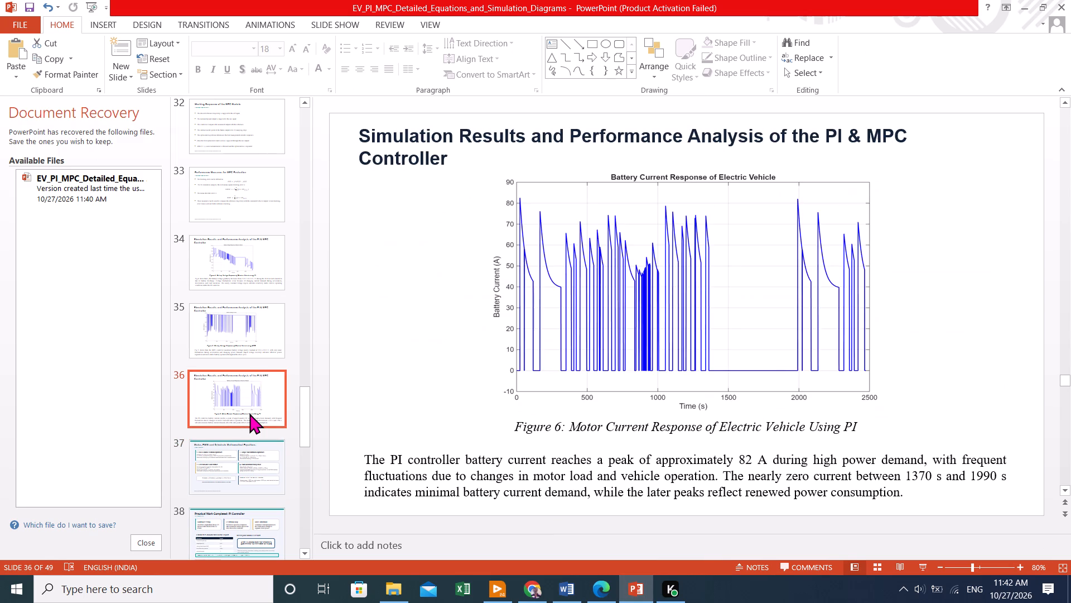
{"action": "key", "text": "ctrl+c"}
{"action": "key", "text": "ctrl+v"}
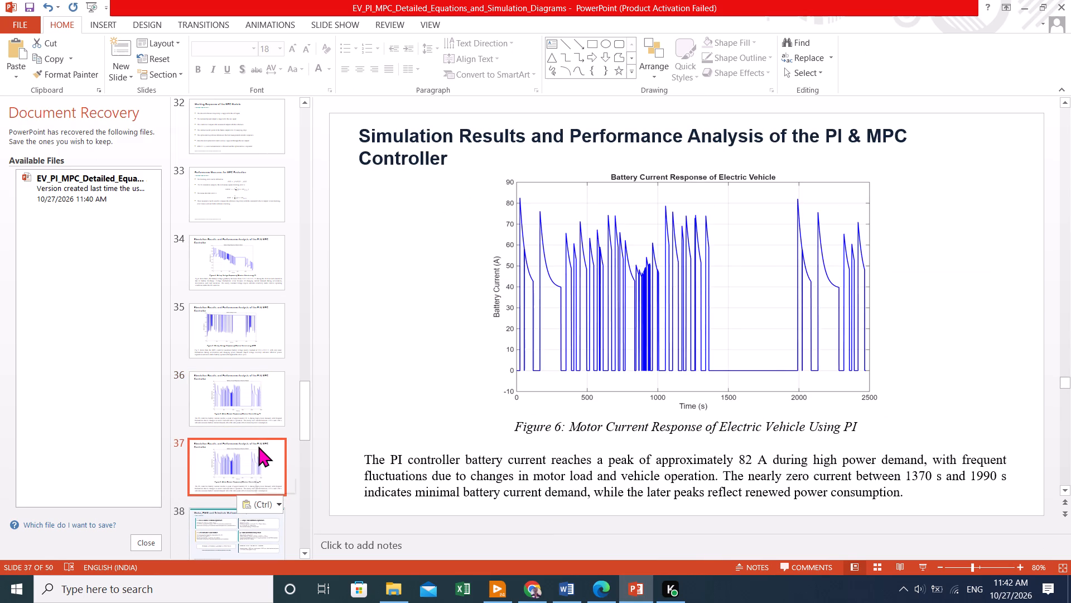
{"action": "left_click", "coordinate": [257, 445]}
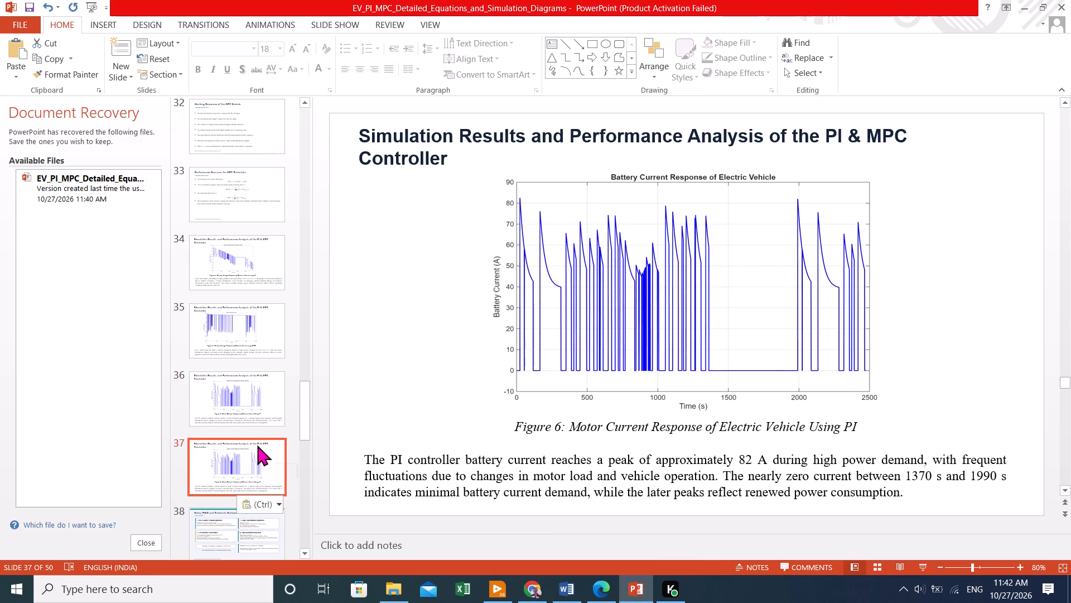
Switch to the Word report and copy the Motor Current vs Time plot that follows the Fig. 7.6 description.
{"action": "left_click", "coordinate": [568, 581]}
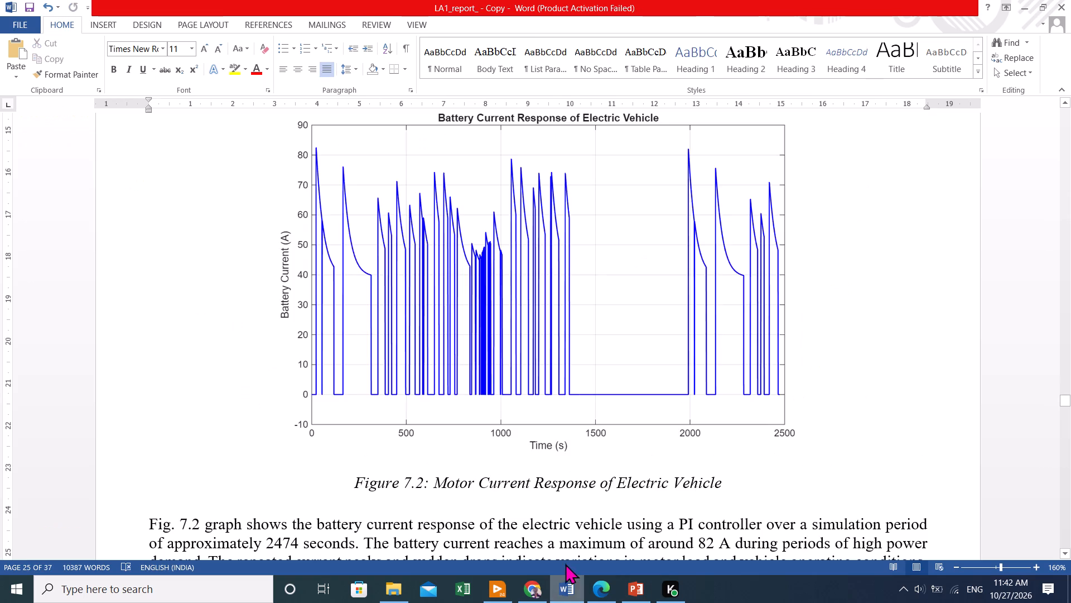
{"action": "scroll", "coordinate": [505, 410], "scroll_direction": "down", "scroll_amount": 12}
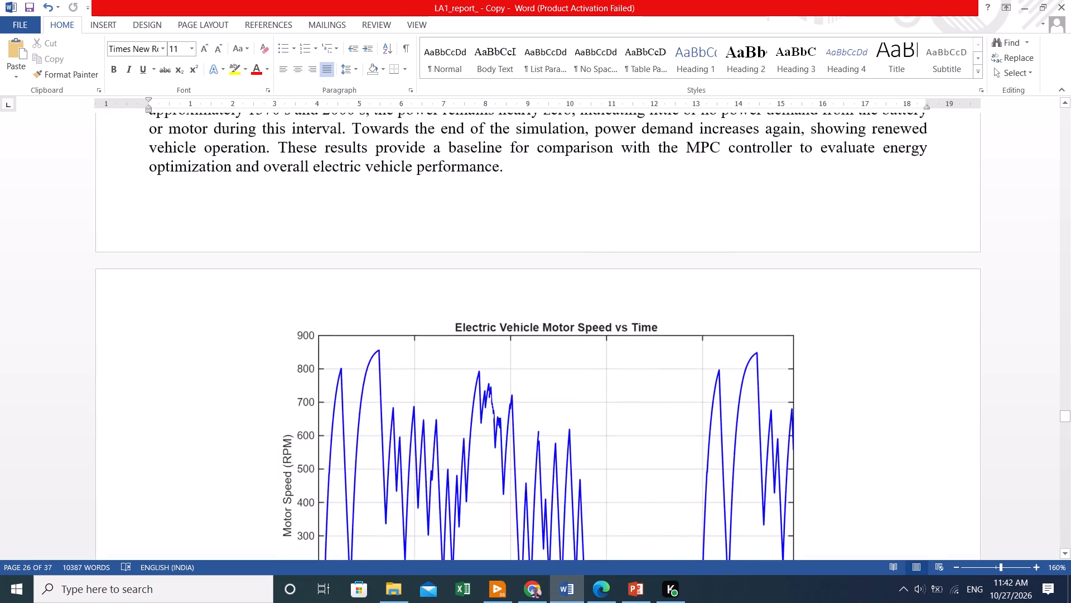
{"action": "scroll", "coordinate": [499, 423], "scroll_direction": "down", "scroll_amount": 11}
{"action": "scroll", "coordinate": [498, 424], "scroll_direction": "up", "scroll_amount": 5}
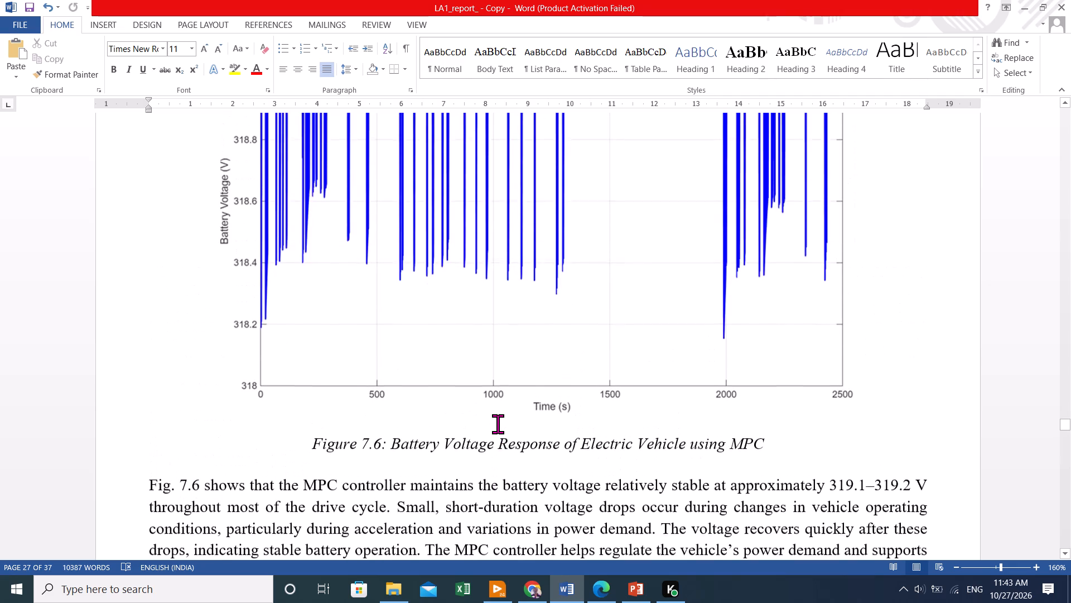
{"action": "scroll", "coordinate": [498, 424], "scroll_direction": "down", "scroll_amount": 4}
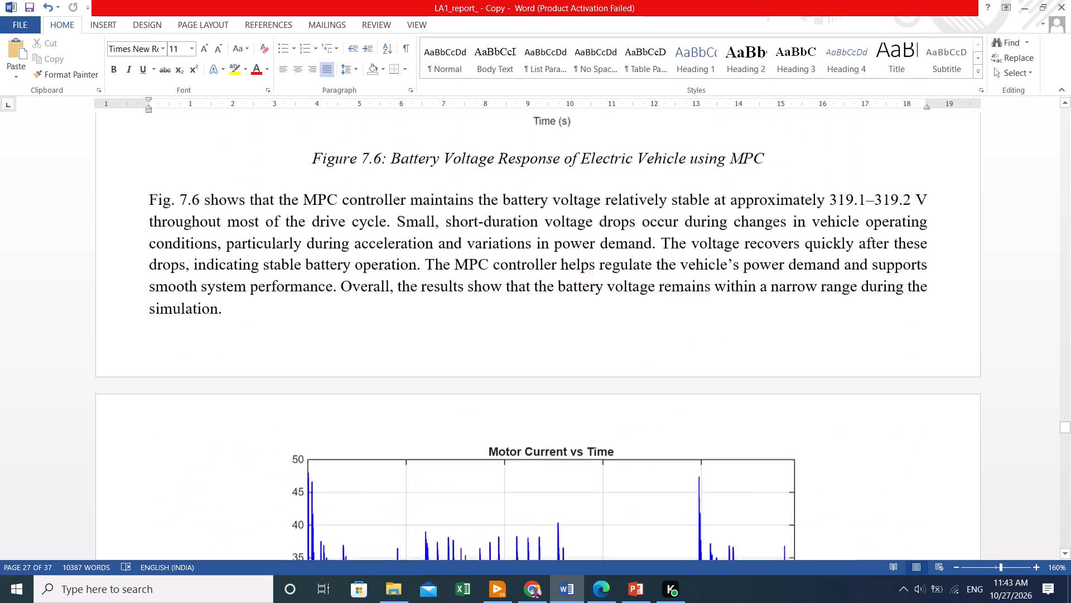
{"action": "right_click", "coordinate": [495, 395]}
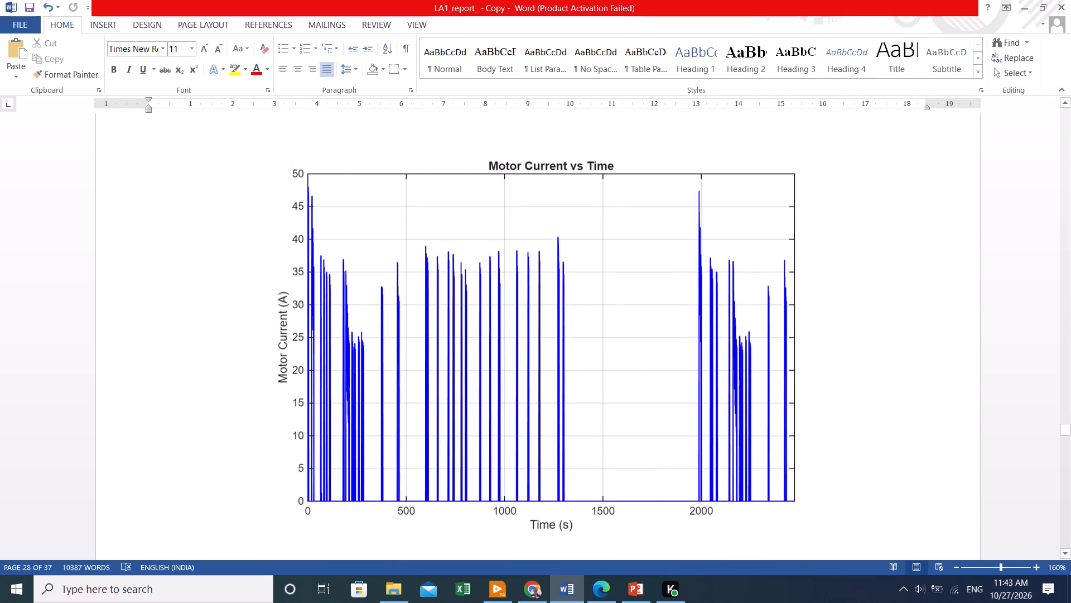
{"action": "left_click", "coordinate": [519, 161]}
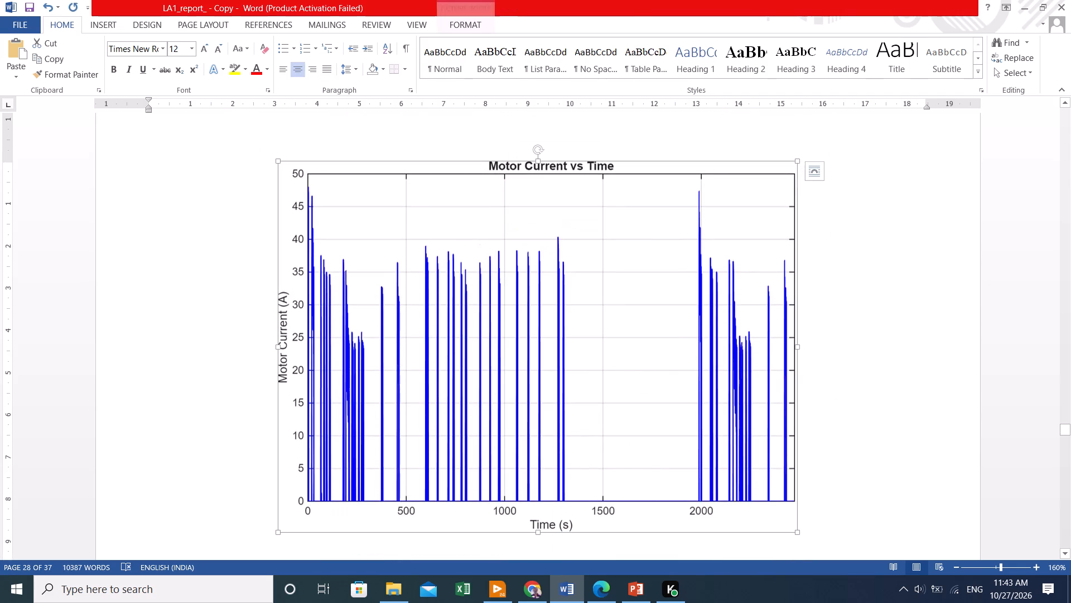
Return to PowerPoint and replace slide 37's battery current plot with the copied Motor Current vs Time plot.
{"action": "left_click", "coordinate": [632, 588]}
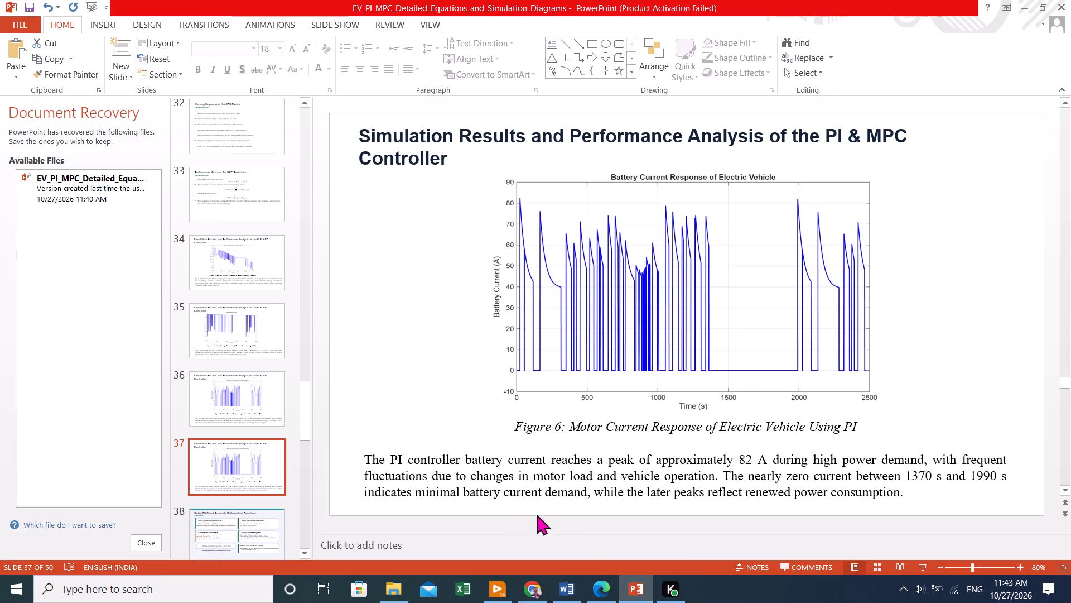
{"action": "left_click", "coordinate": [532, 268]}
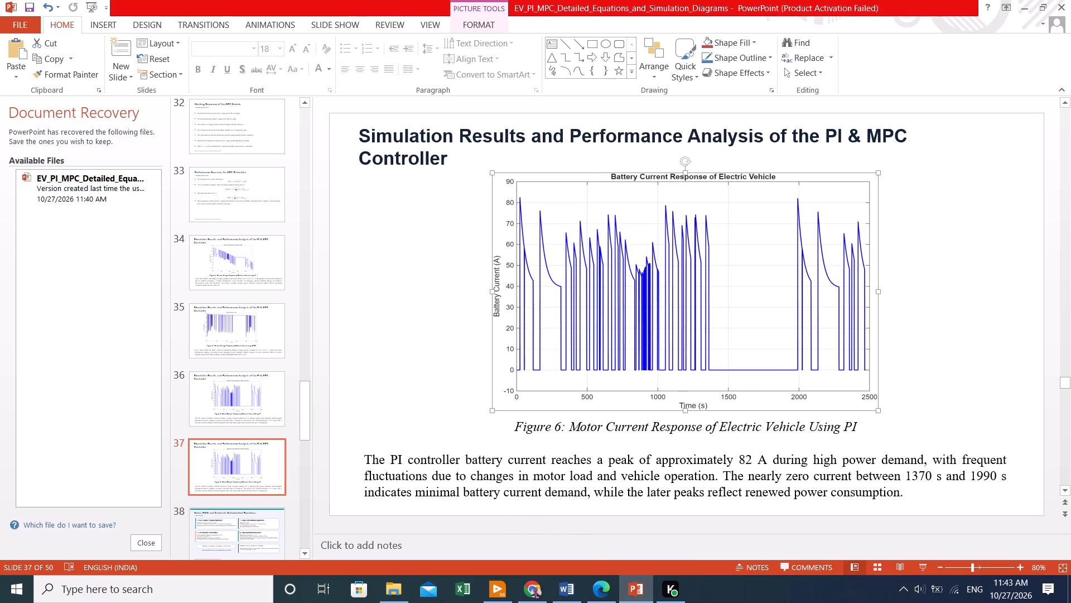
{"action": "key", "text": "Delete"}
{"action": "key", "text": "ctrl+v"}
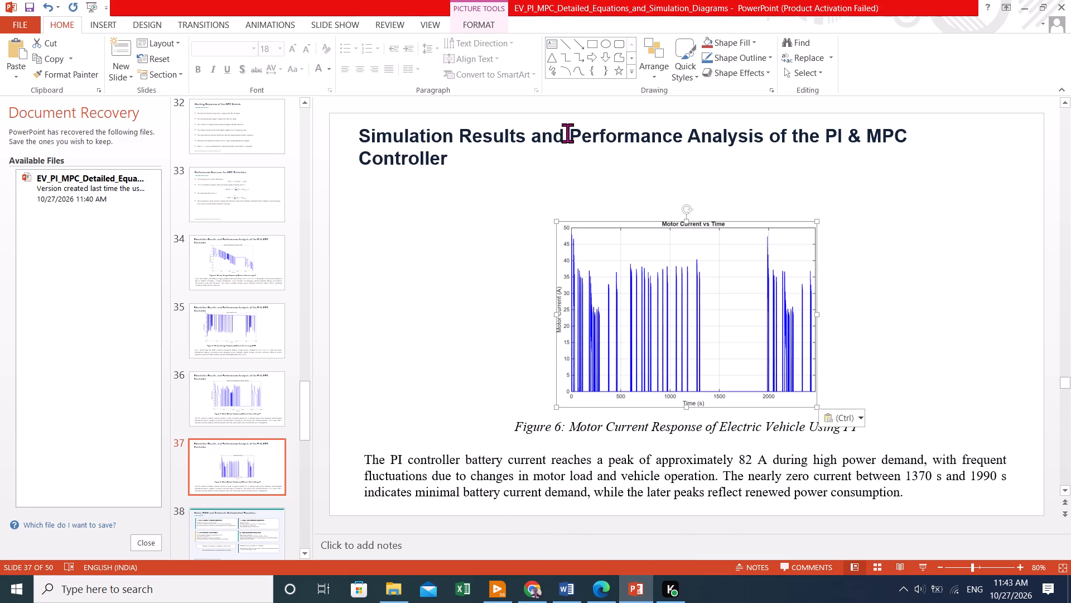
Enlarge the Motor Current vs Time plot on slide 37 and position it between the title and the figure caption.
{"action": "left_click", "coordinate": [590, 276]}
{"action": "left_click_drag", "start_coordinate": [609, 245], "coordinate": [565, 207]}
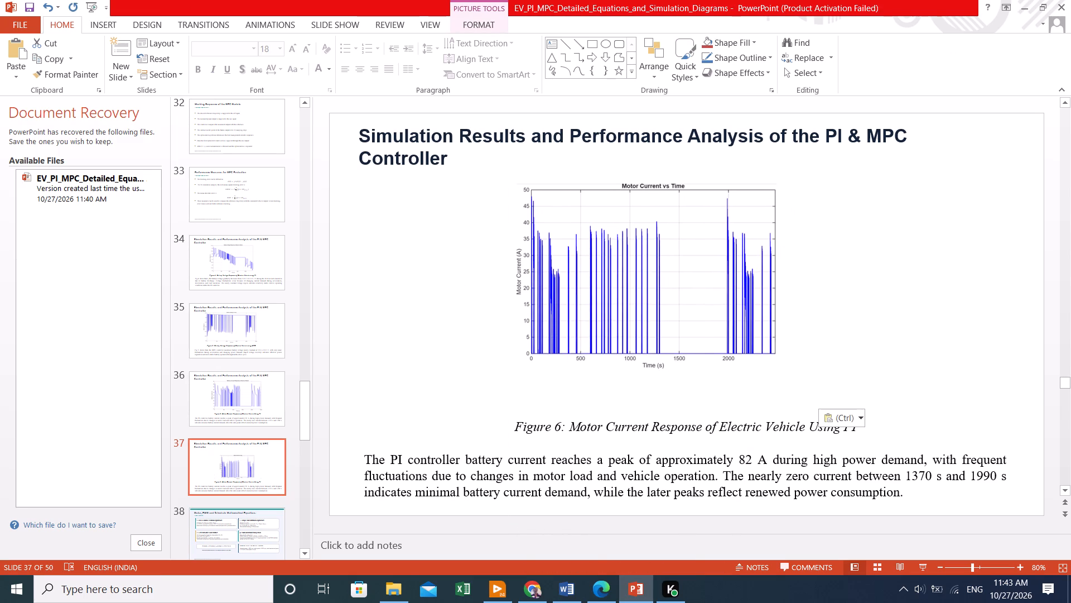
{"action": "left_click_drag", "start_coordinate": [565, 207], "coordinate": [556, 204]}
{"action": "left_click_drag", "start_coordinate": [766, 366], "coordinate": [794, 384]}
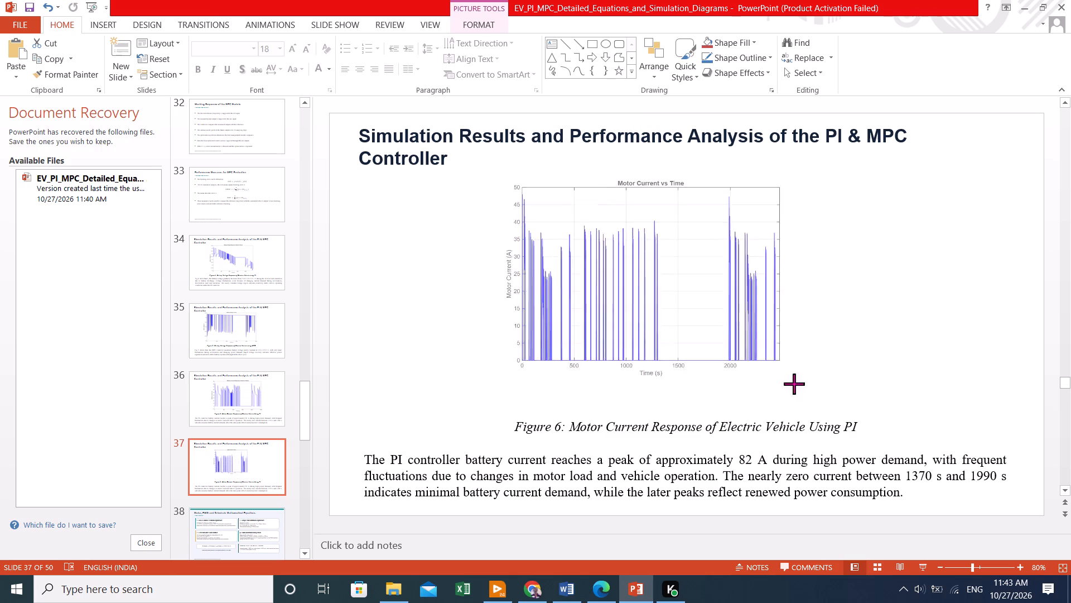
{"action": "left_click_drag", "start_coordinate": [794, 384], "coordinate": [841, 411]}
{"action": "left_click_drag", "start_coordinate": [679, 311], "coordinate": [630, 304]}
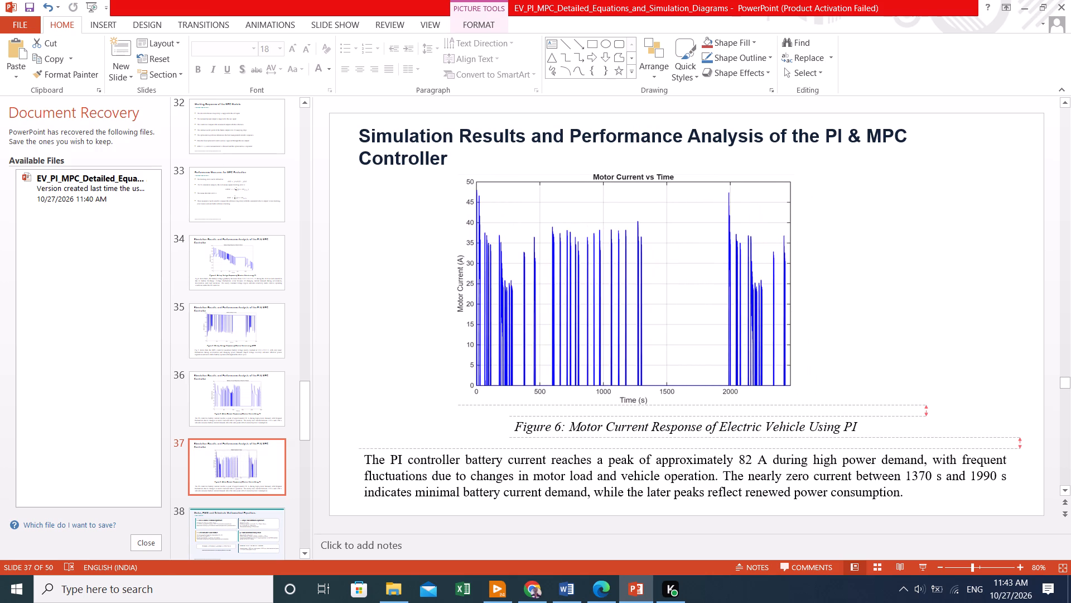
{"action": "left_click_drag", "start_coordinate": [630, 304], "coordinate": [634, 292]}
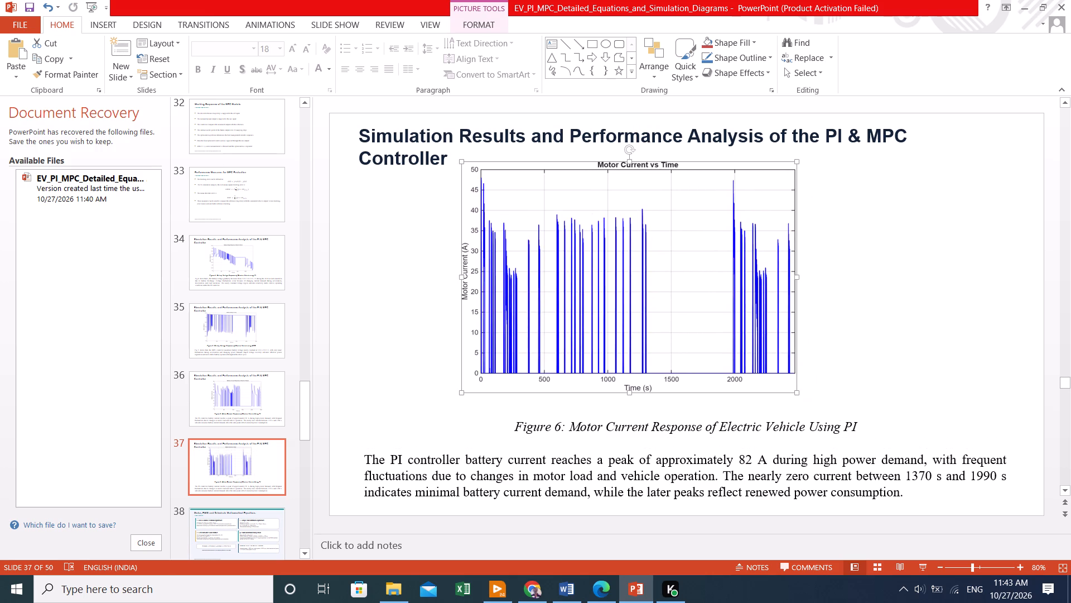
{"action": "left_click_drag", "start_coordinate": [798, 391], "coordinate": [845, 417]}
{"action": "left_click_drag", "start_coordinate": [696, 326], "coordinate": [700, 328]}
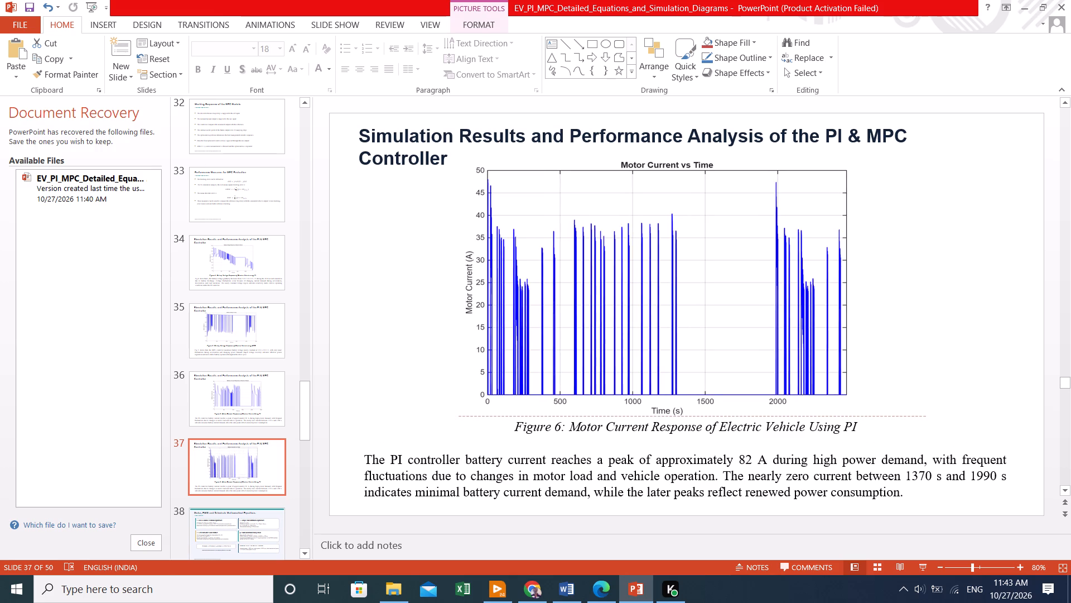
{"action": "left_click_drag", "start_coordinate": [700, 328], "coordinate": [699, 329]}
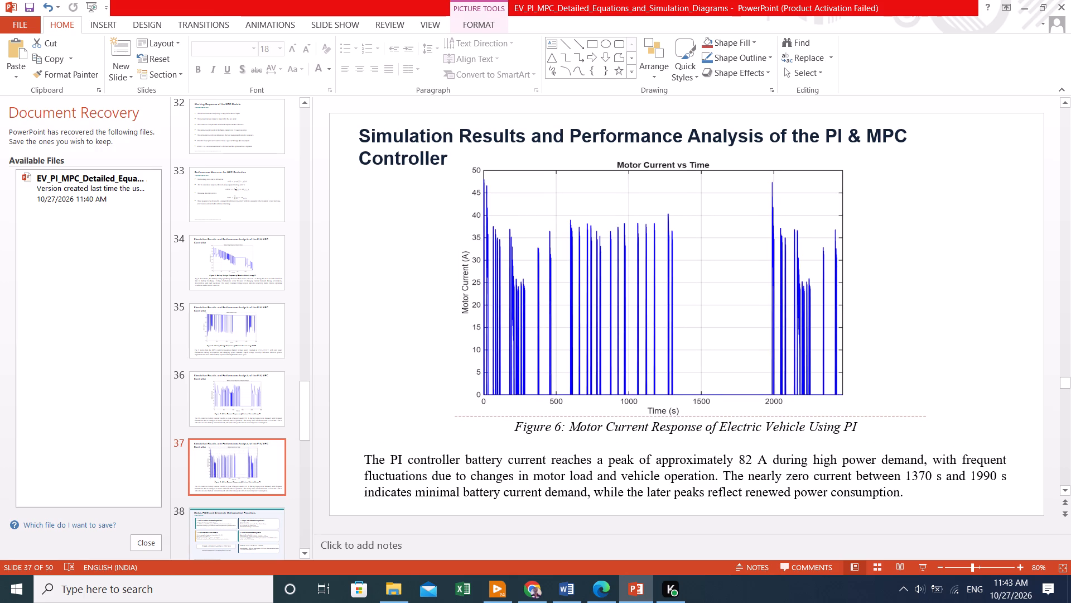
{"action": "left_click_drag", "start_coordinate": [699, 329], "coordinate": [725, 329]}
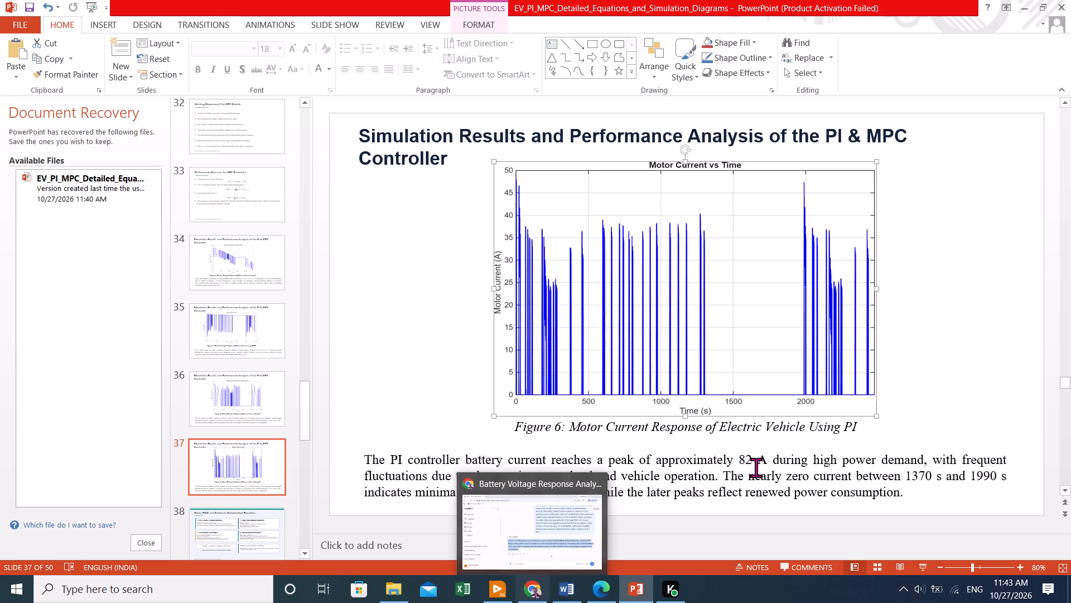
Edit slide 37's caption to read "Figure 7: Motor Current Response of Electric Vehicle Using MPC".
{"action": "left_click", "coordinate": [835, 429]}
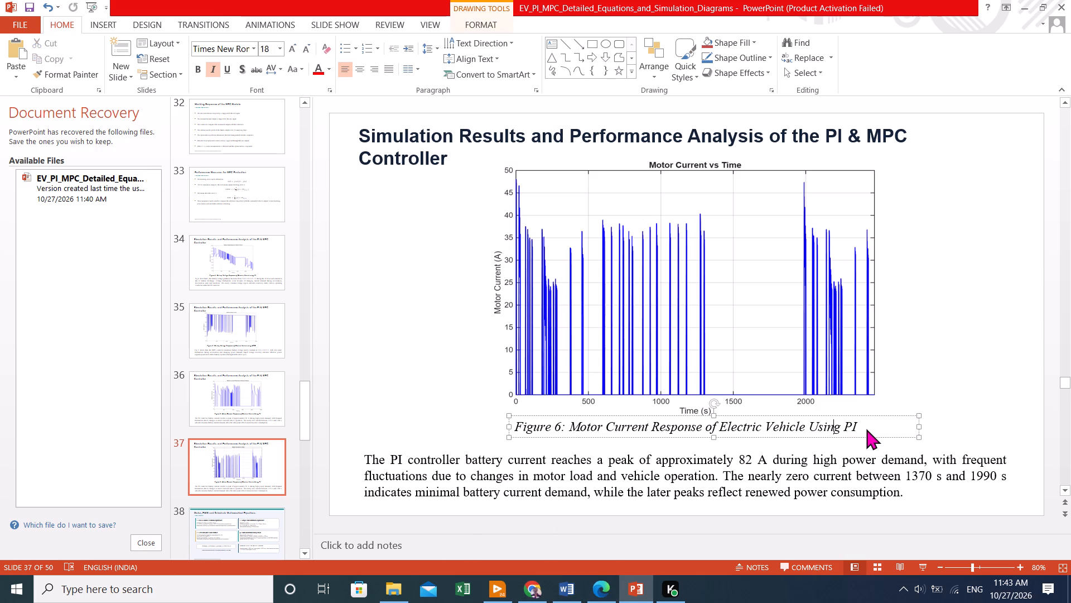
{"action": "left_click", "coordinate": [855, 428]}
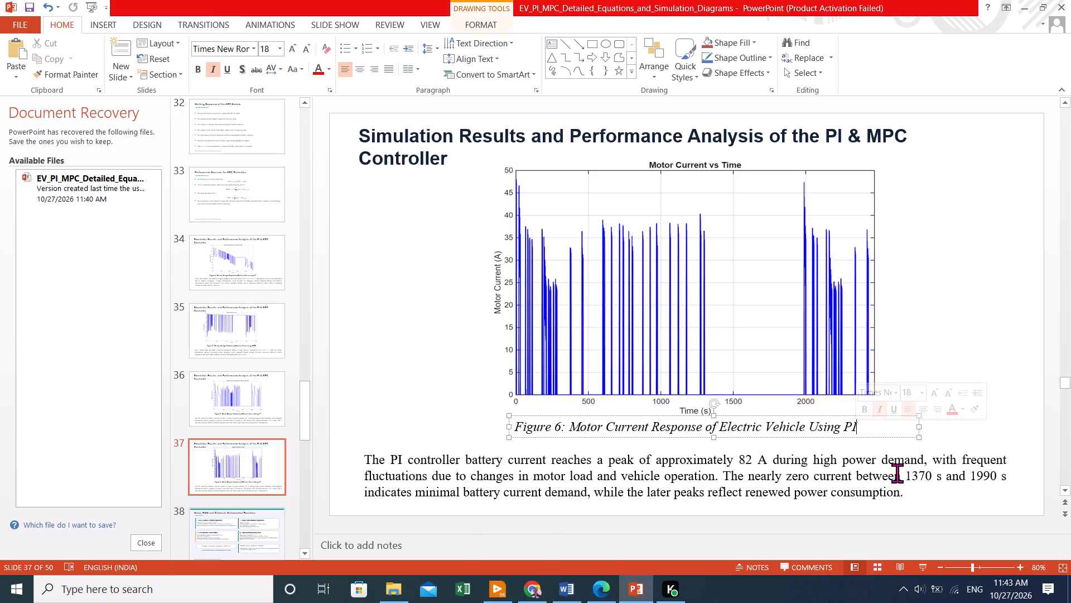
{"action": "key", "text": "BackSpace"}
{"action": "key", "text": "BackSpace"}
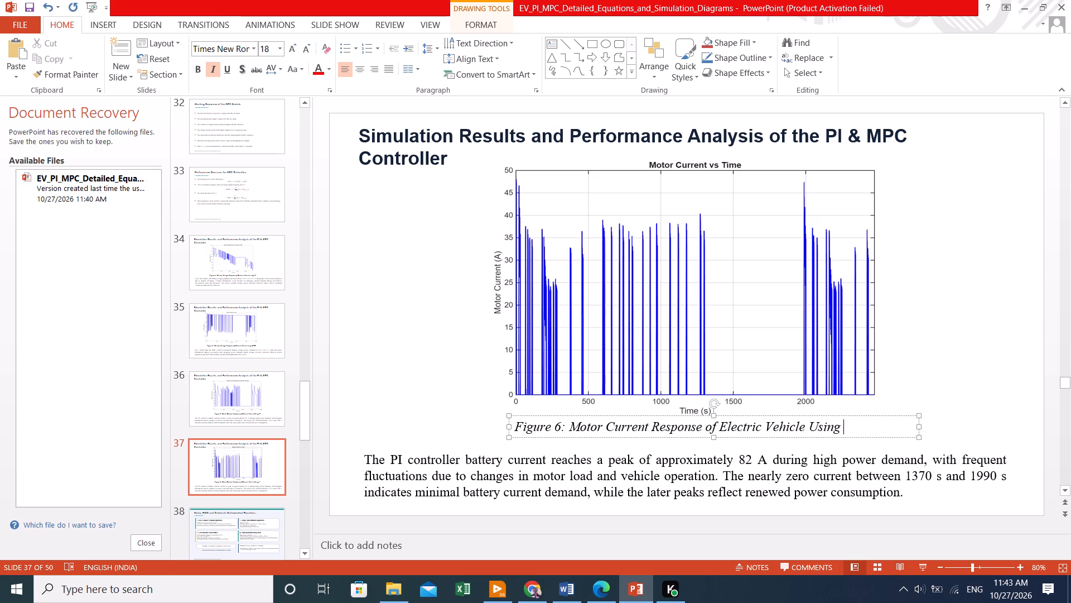
{"action": "type", "text": "MPC"}
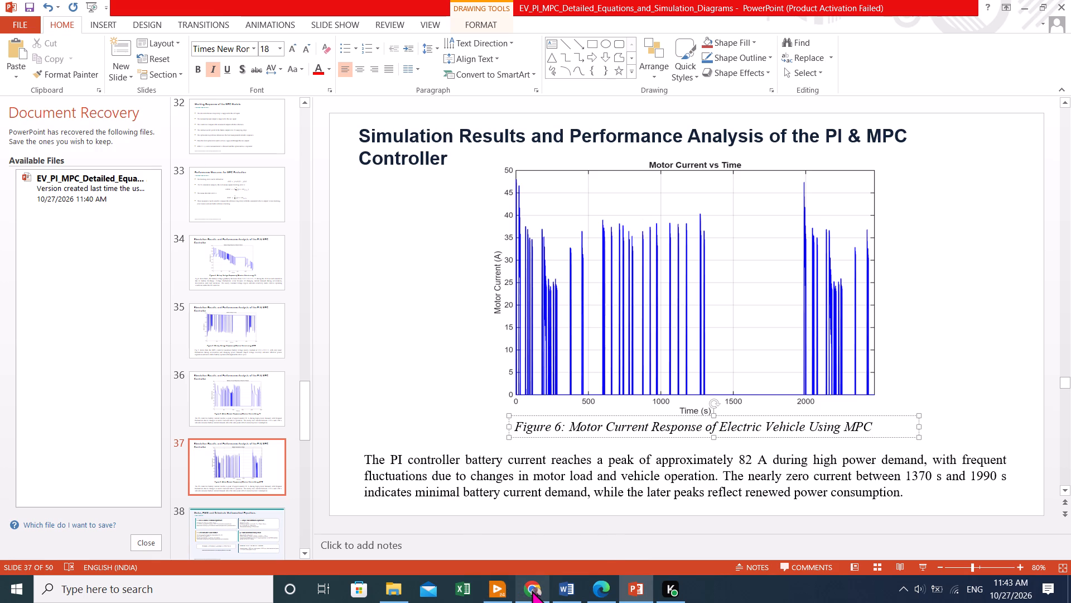
{"action": "left_click", "coordinate": [232, 371]}
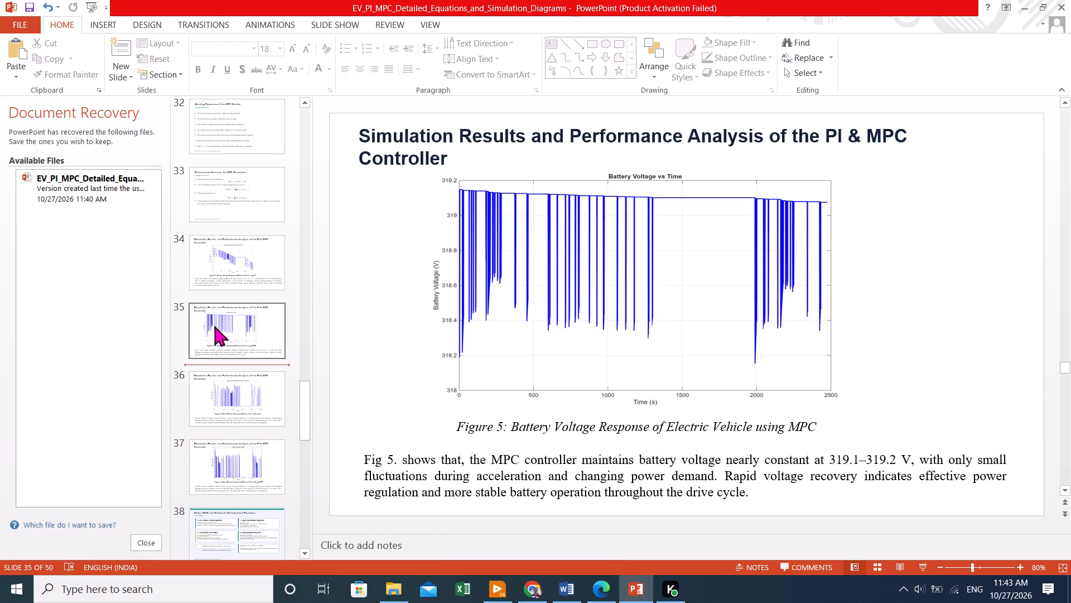
{"action": "left_click", "coordinate": [253, 467]}
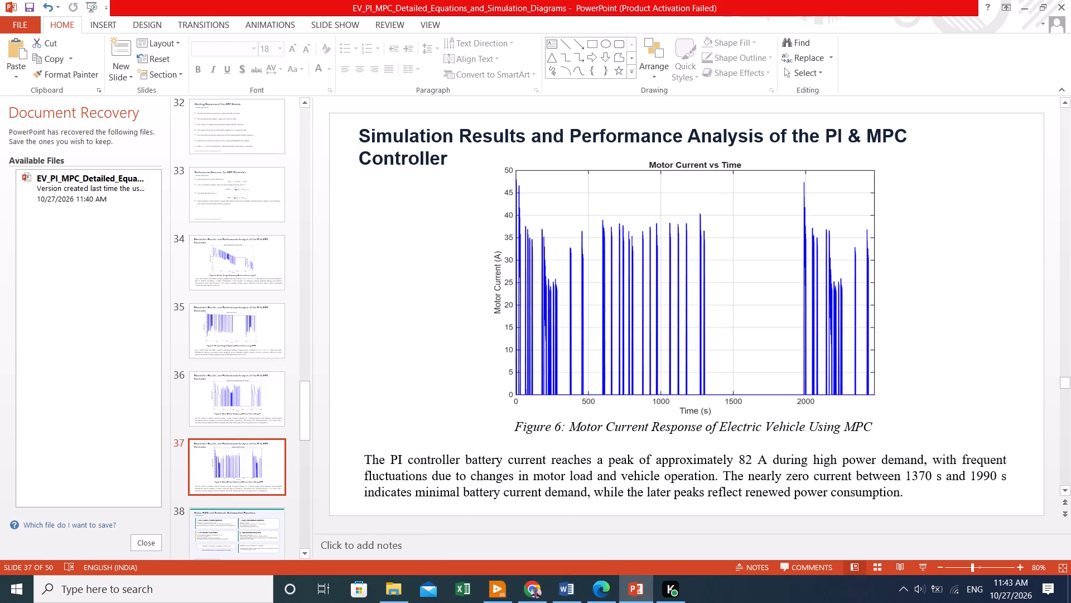
{"action": "left_click", "coordinate": [248, 413]}
{"action": "left_click", "coordinate": [243, 457]}
{"action": "left_click", "coordinate": [561, 428]}
{"action": "key", "text": "BackSpace"}
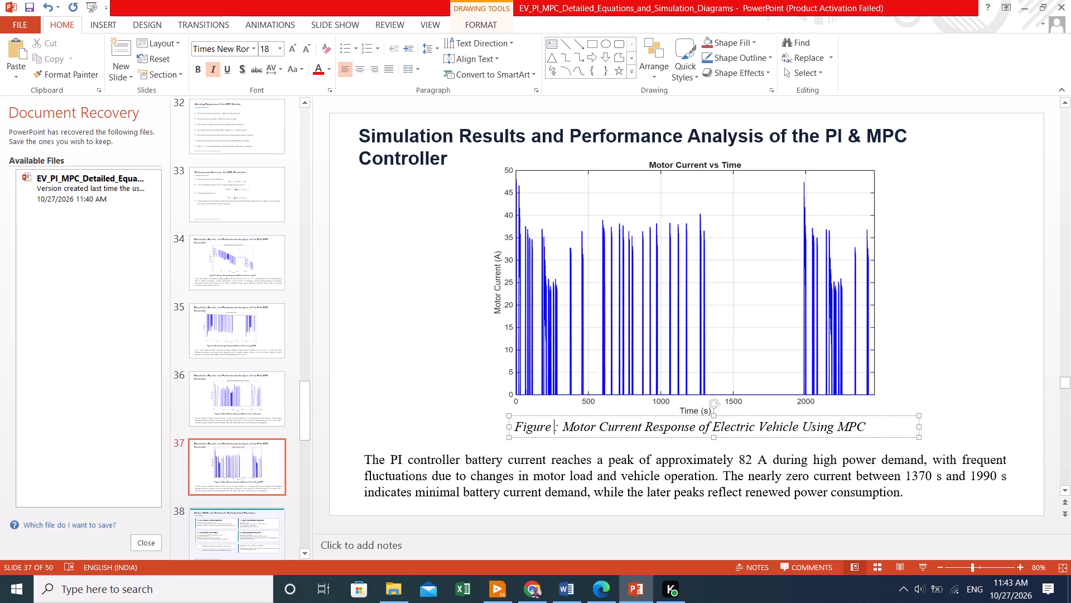
{"action": "key", "text": "7"}
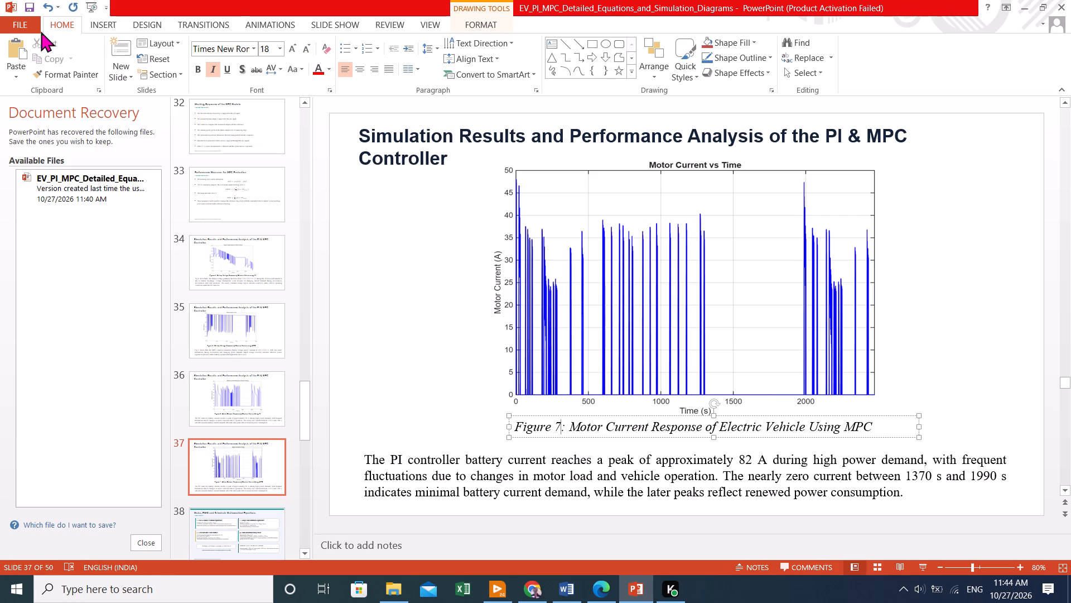
Save the presentation.
{"action": "left_click", "coordinate": [36, 6]}
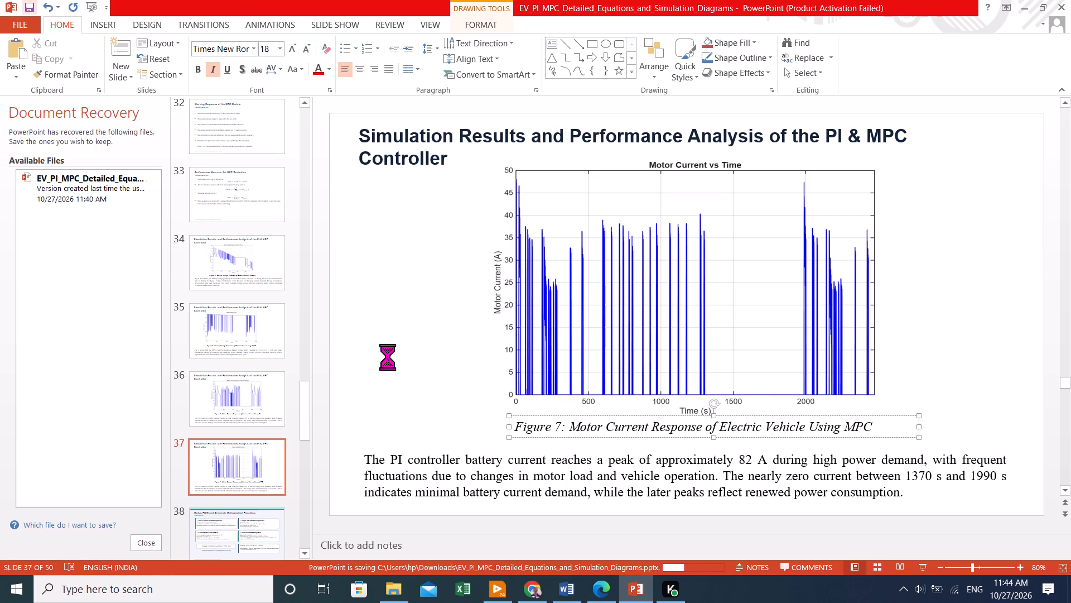
{"action": "left_click", "coordinate": [957, 347]}
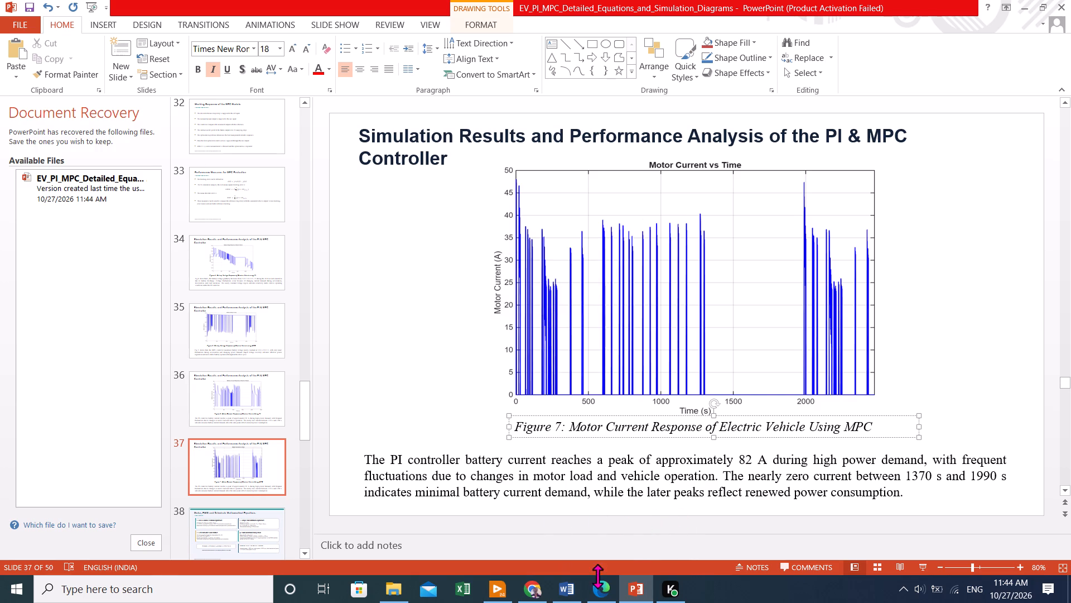
Switch to the Word report and copy the Fig. 7.7 description paragraph on MPC motor current.
{"action": "left_click", "coordinate": [539, 588]}
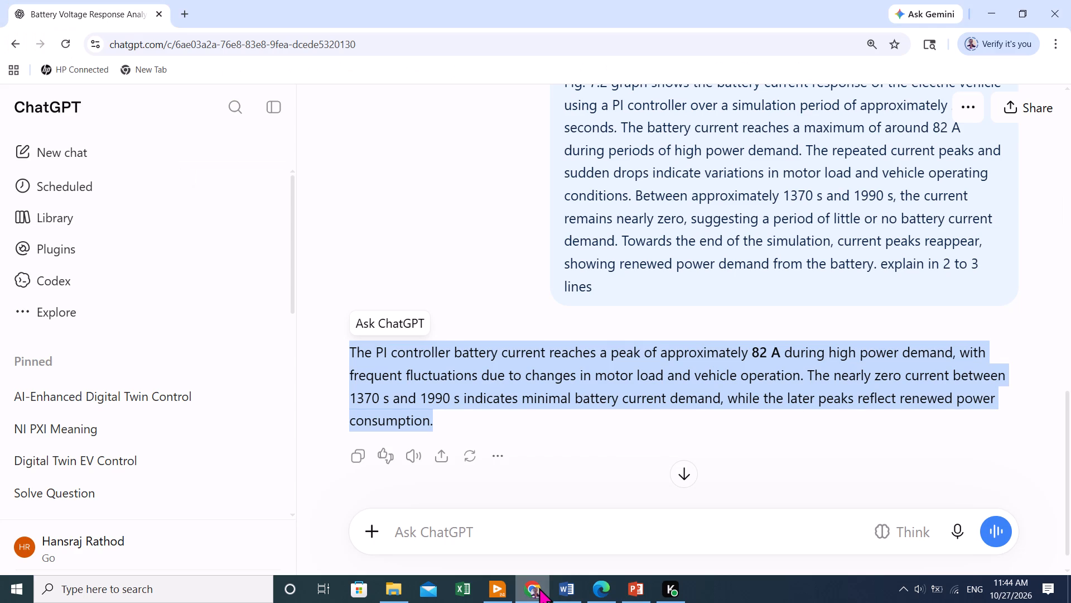
{"action": "left_click", "coordinate": [573, 589]}
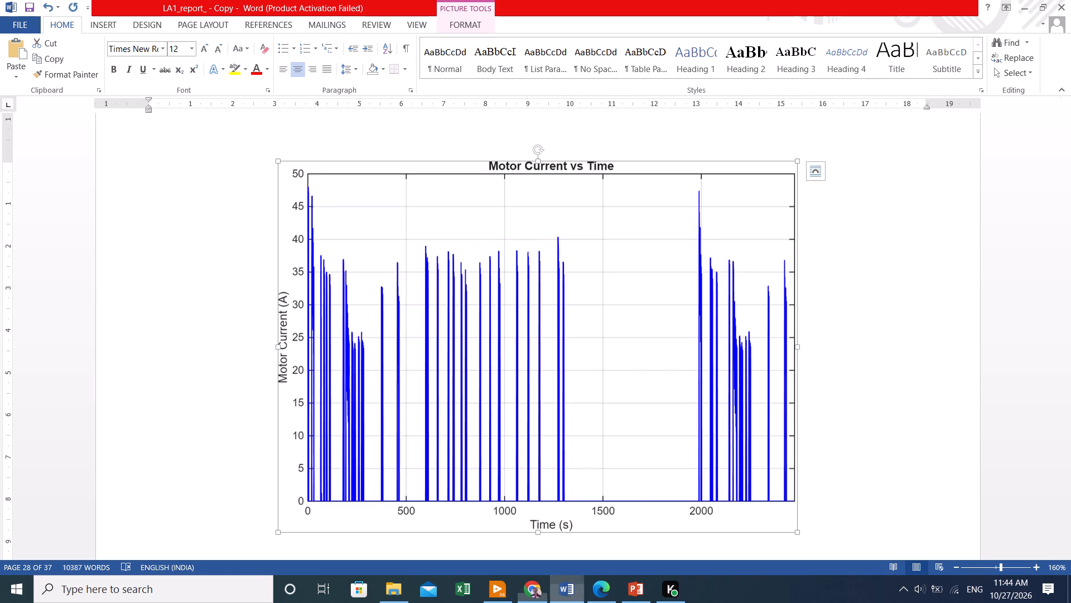
{"action": "scroll", "coordinate": [532, 460], "scroll_direction": "down", "scroll_amount": 2}
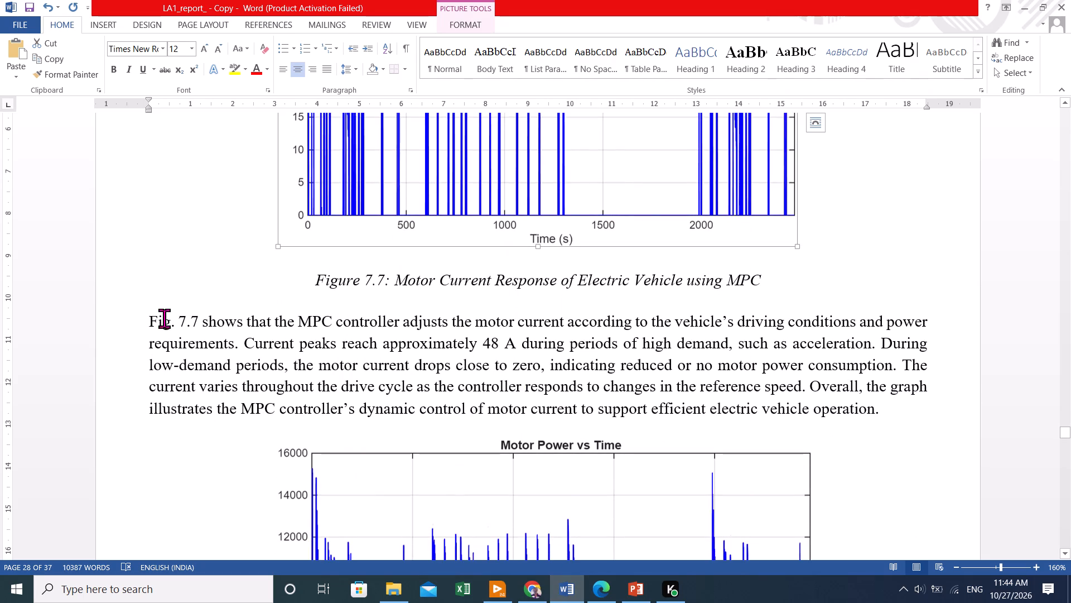
{"action": "left_click_drag", "start_coordinate": [148, 320], "coordinate": [955, 411]}
{"action": "key", "text": "ctrl+c"}
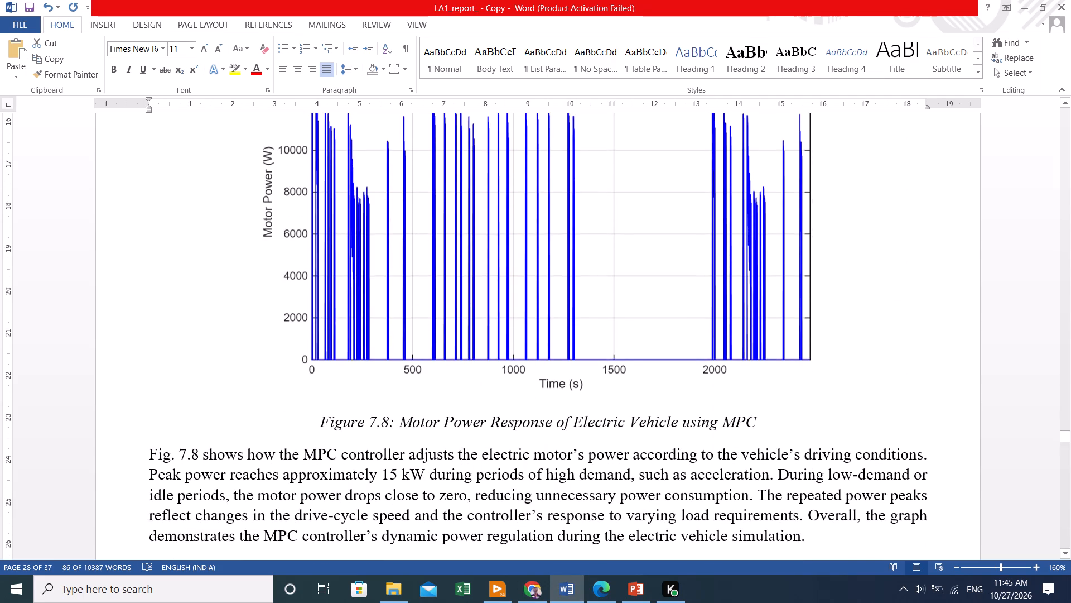
{"action": "left_click", "coordinate": [774, 409]}
{"action": "scroll", "coordinate": [776, 419], "scroll_direction": "up", "scroll_amount": 4}
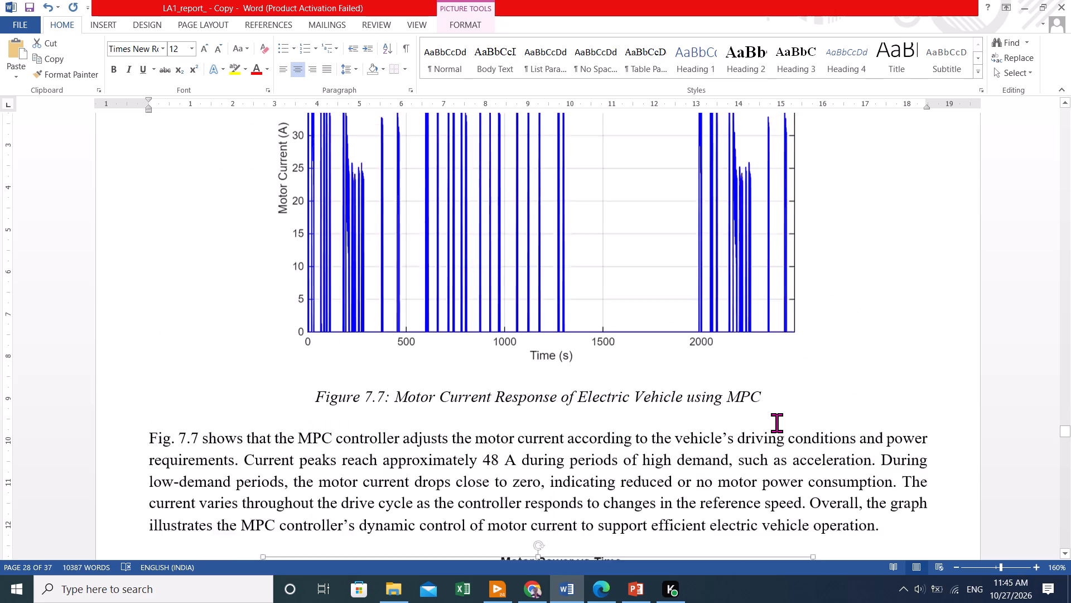
{"action": "scroll", "coordinate": [776, 424], "scroll_direction": "up", "scroll_amount": 19}
{"action": "scroll", "coordinate": [774, 430], "scroll_direction": "up", "scroll_amount": 5}
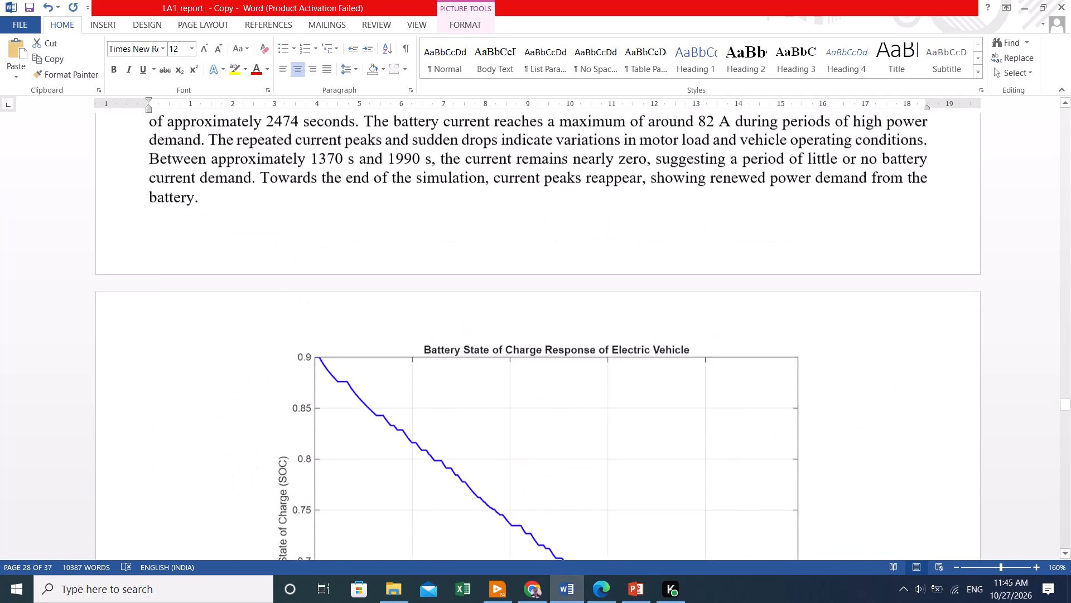
{"action": "scroll", "coordinate": [774, 430], "scroll_direction": "up", "scroll_amount": 8}
{"action": "scroll", "coordinate": [773, 433], "scroll_direction": "down", "scroll_amount": 5}
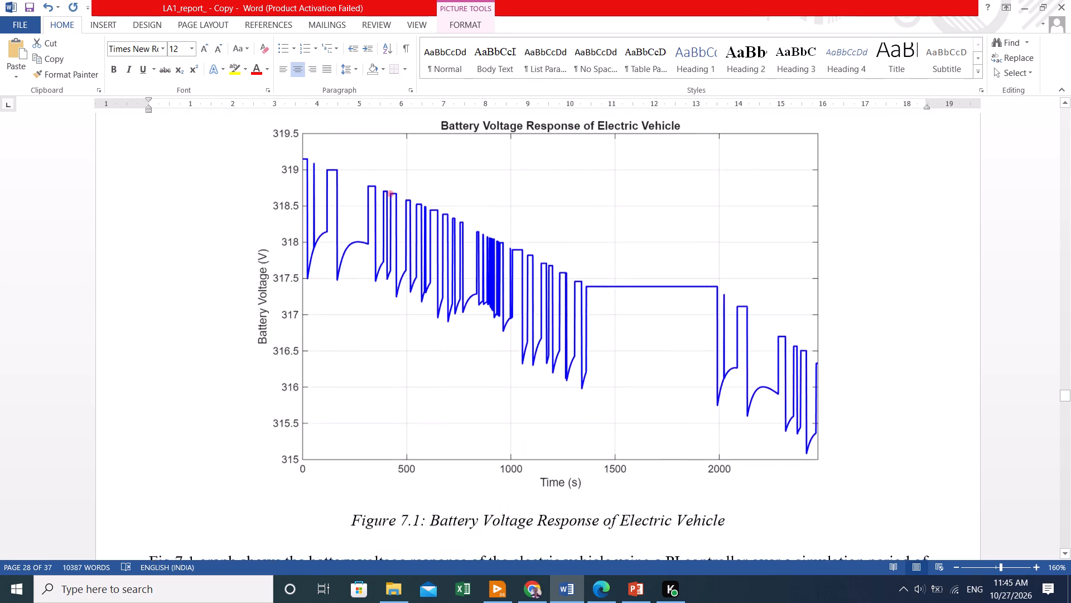
{"action": "scroll", "coordinate": [771, 434], "scroll_direction": "down", "scroll_amount": 6}
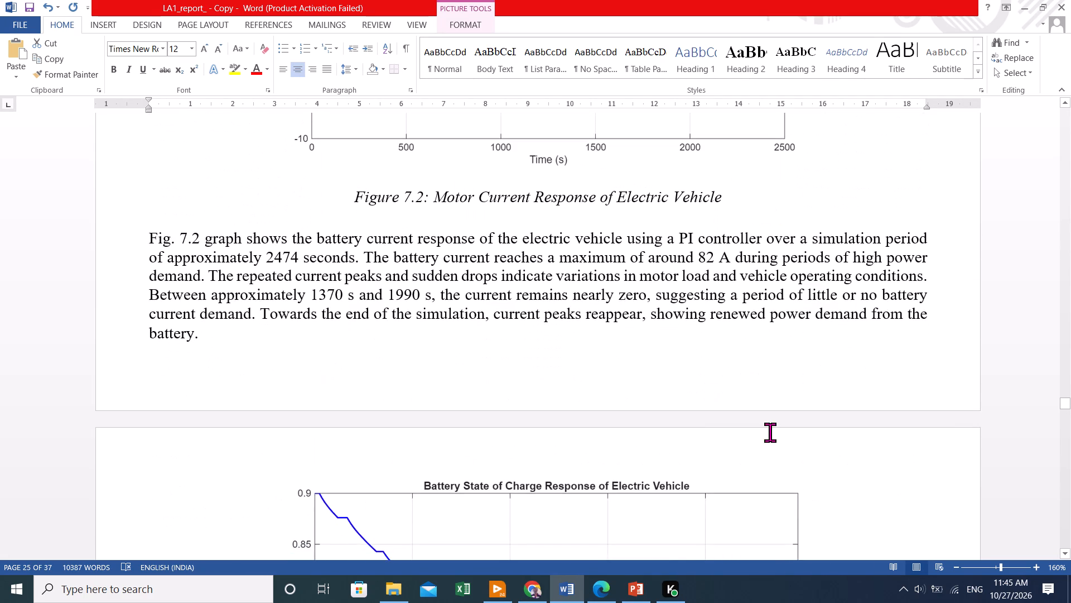
{"action": "scroll", "coordinate": [770, 432], "scroll_direction": "down", "scroll_amount": 2}
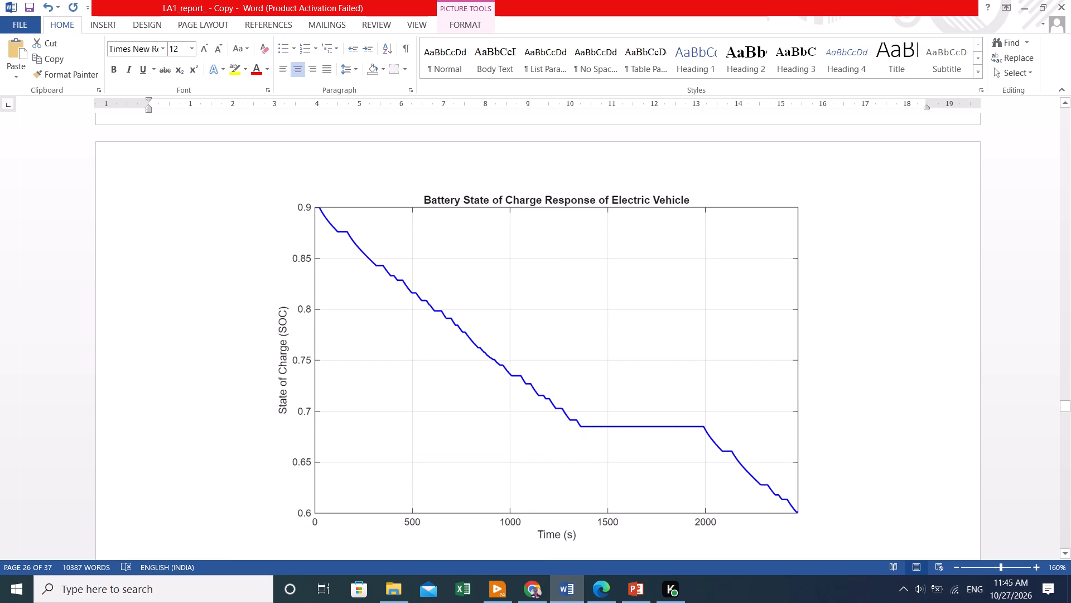
{"action": "scroll", "coordinate": [768, 432], "scroll_direction": "down", "scroll_amount": 2}
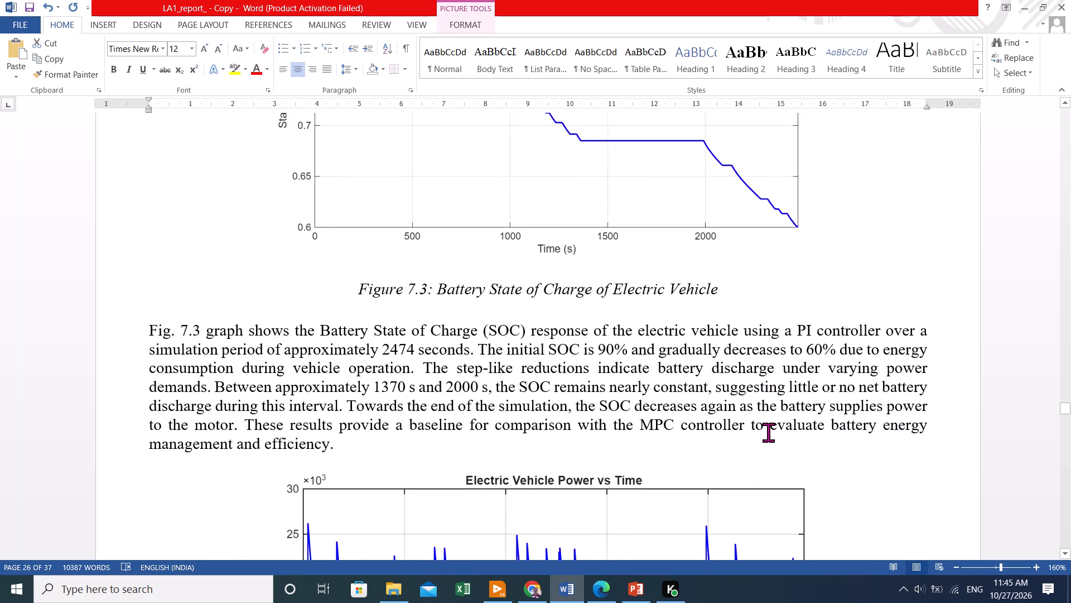
{"action": "scroll", "coordinate": [768, 432], "scroll_direction": "down", "scroll_amount": 2}
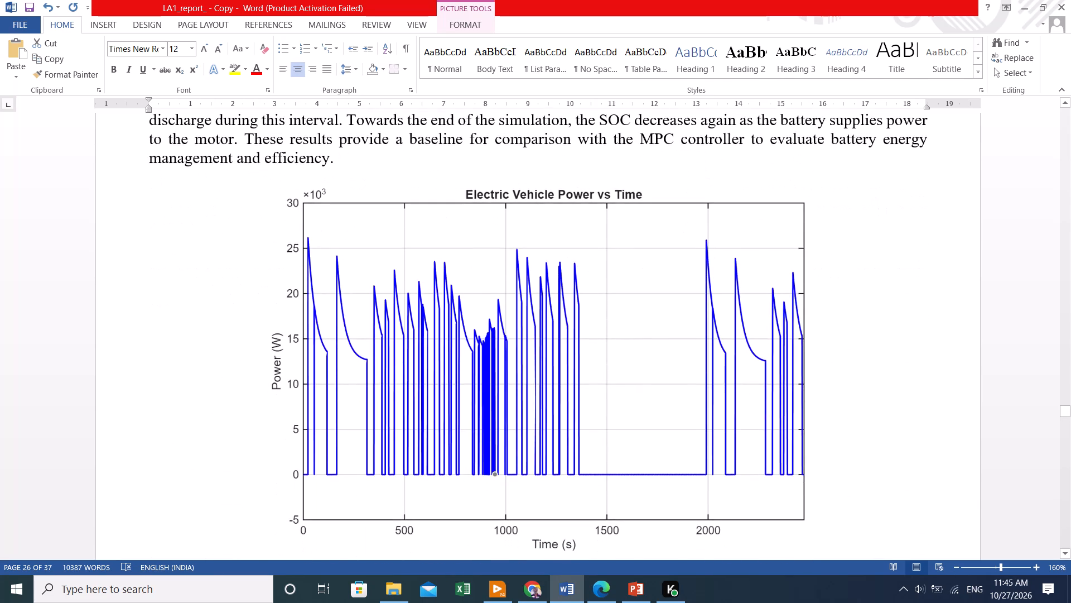
{"action": "scroll", "coordinate": [768, 432], "scroll_direction": "down", "scroll_amount": 1}
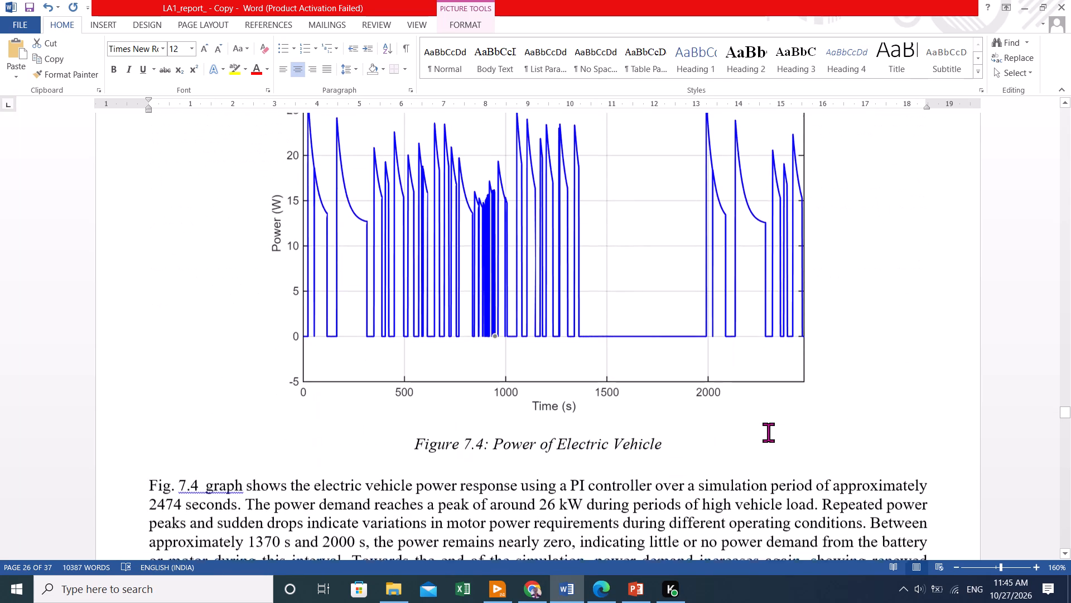
{"action": "scroll", "coordinate": [768, 432], "scroll_direction": "up", "scroll_amount": 5}
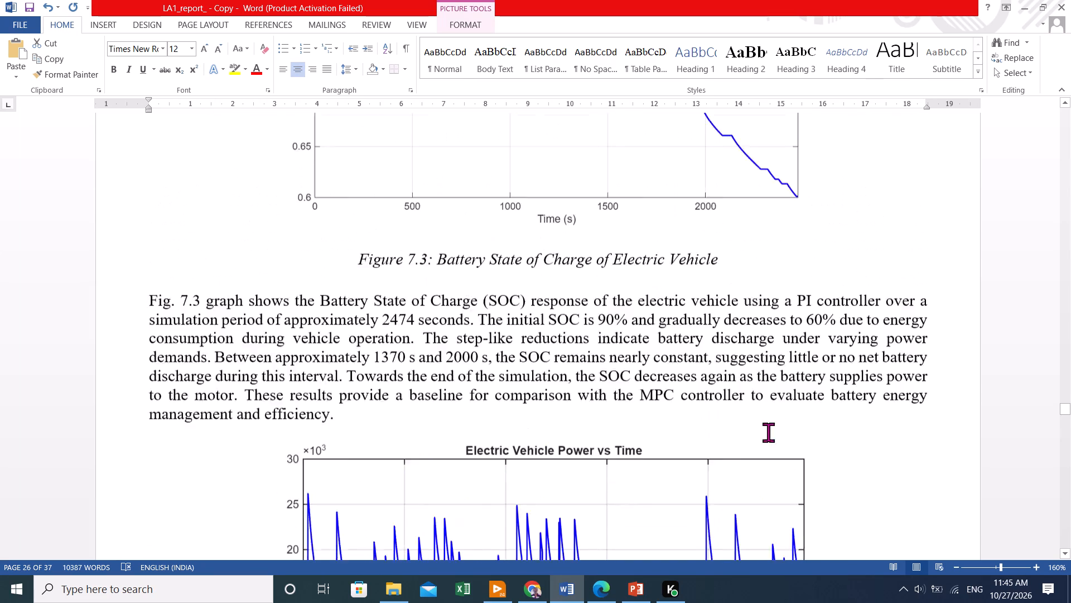
{"action": "scroll", "coordinate": [768, 430], "scroll_direction": "down", "scroll_amount": 1}
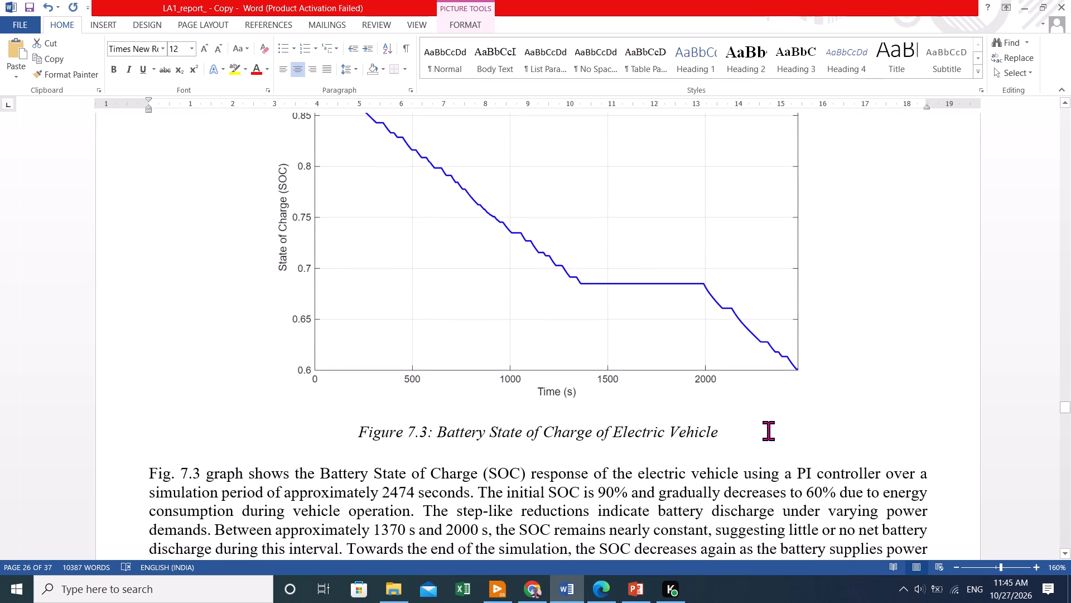
{"action": "scroll", "coordinate": [625, 364], "scroll_direction": "up", "scroll_amount": 1}
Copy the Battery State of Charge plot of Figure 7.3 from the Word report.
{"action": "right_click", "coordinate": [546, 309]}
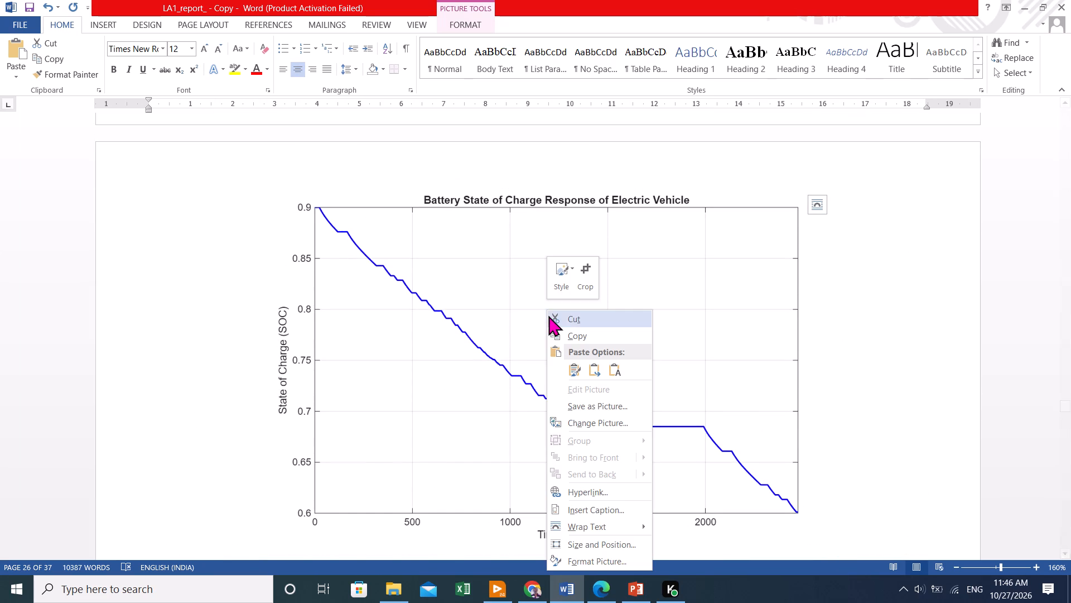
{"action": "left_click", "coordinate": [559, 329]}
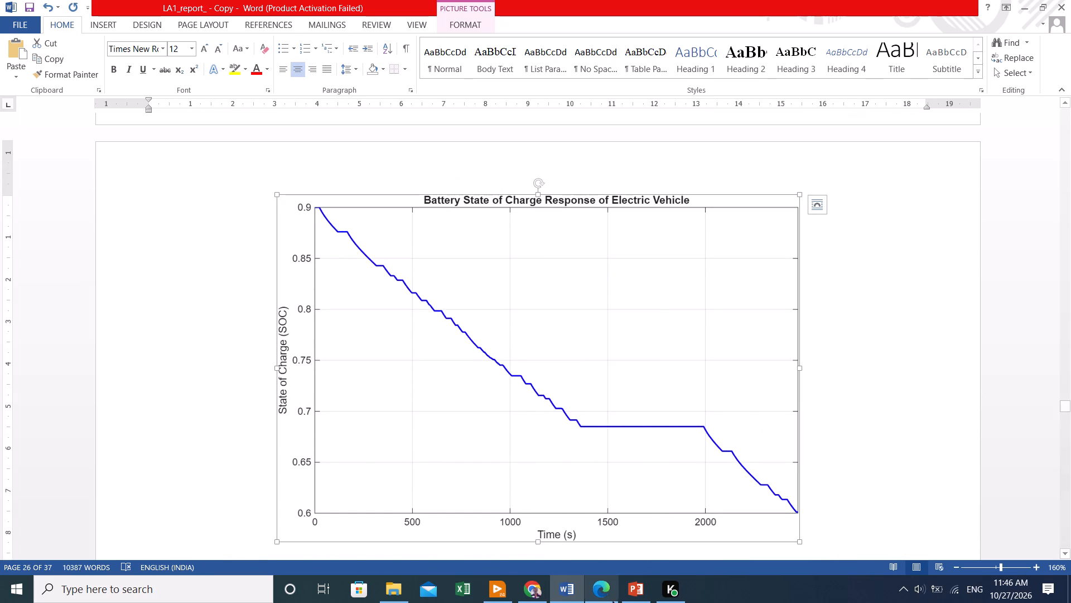
Switch to PowerPoint, duplicate slide 37 directly after itself, and compare the copy with the neighbouring result slides.
{"action": "left_click", "coordinate": [631, 598]}
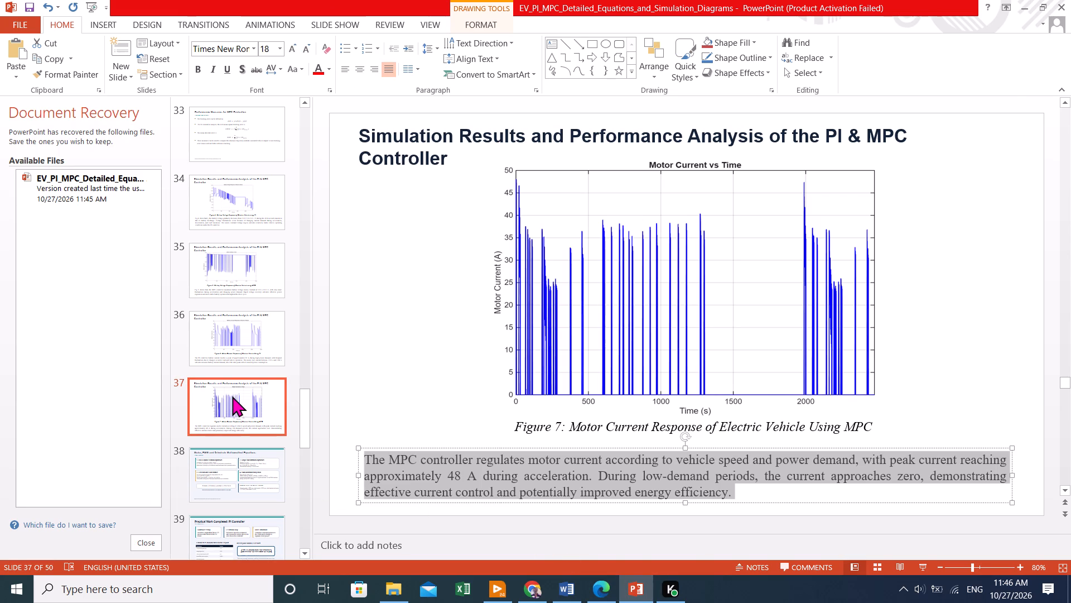
{"action": "left_click", "coordinate": [232, 396]}
{"action": "key", "text": "ctrl+c"}
{"action": "key", "text": "ctrl+v"}
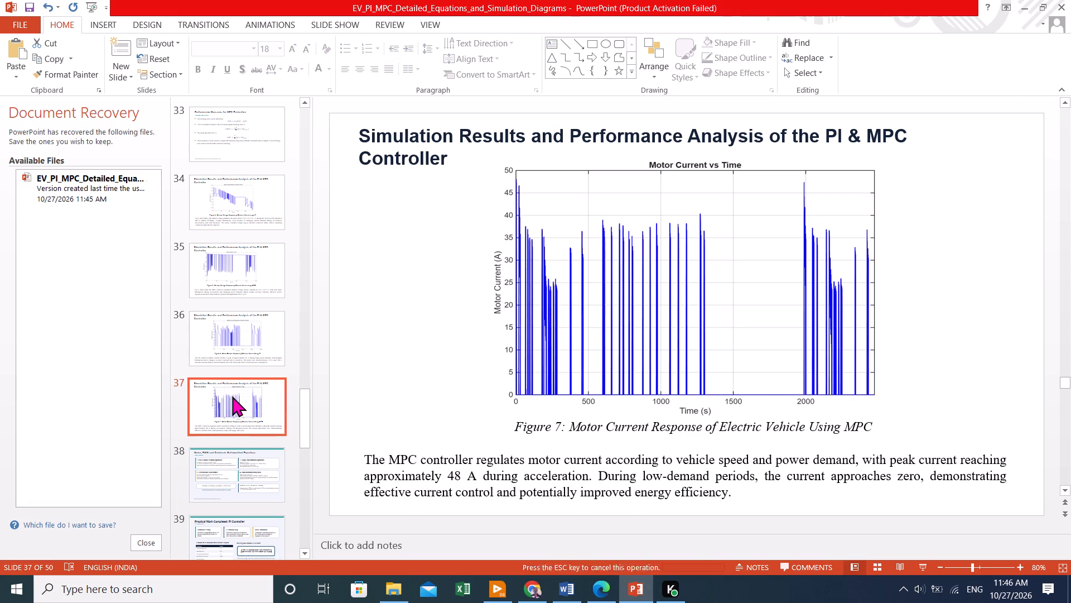
{"action": "left_click", "coordinate": [250, 470]}
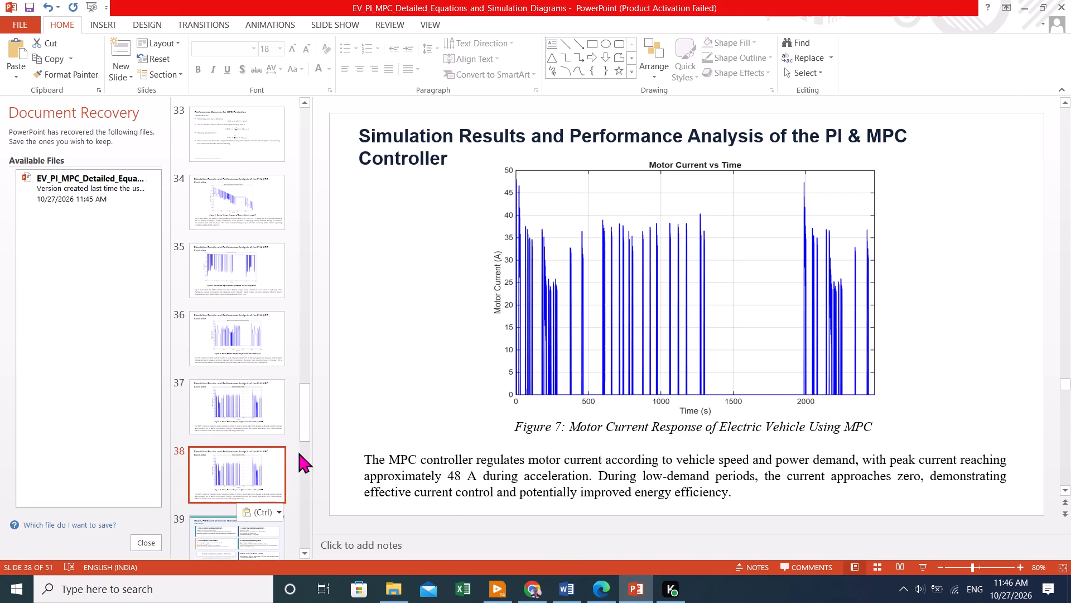
{"action": "left_click", "coordinate": [248, 338]}
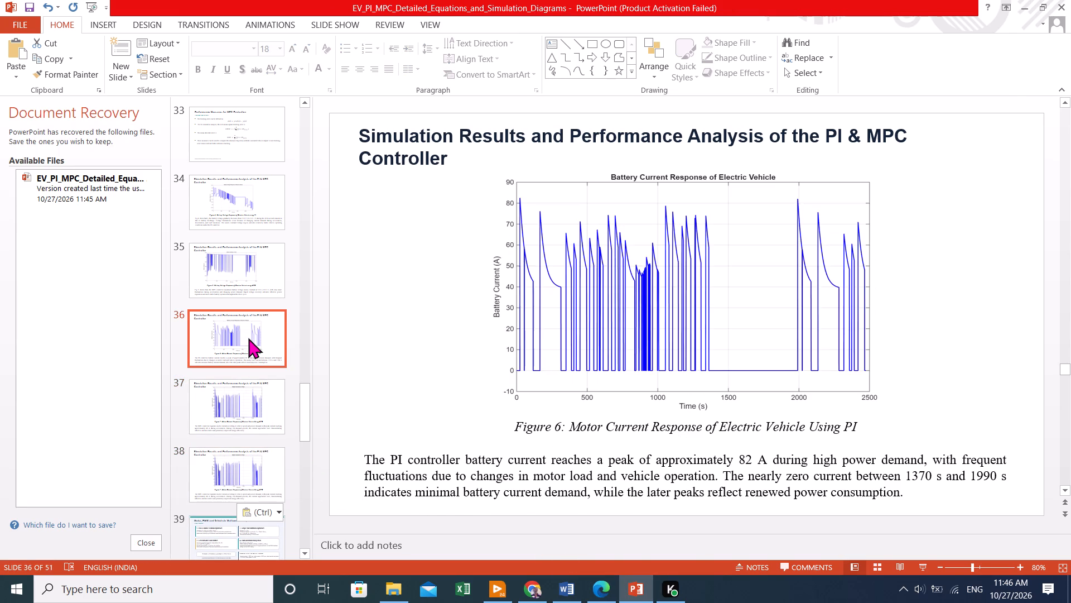
{"action": "left_click", "coordinate": [248, 413]}
{"action": "left_click", "coordinate": [263, 487]}
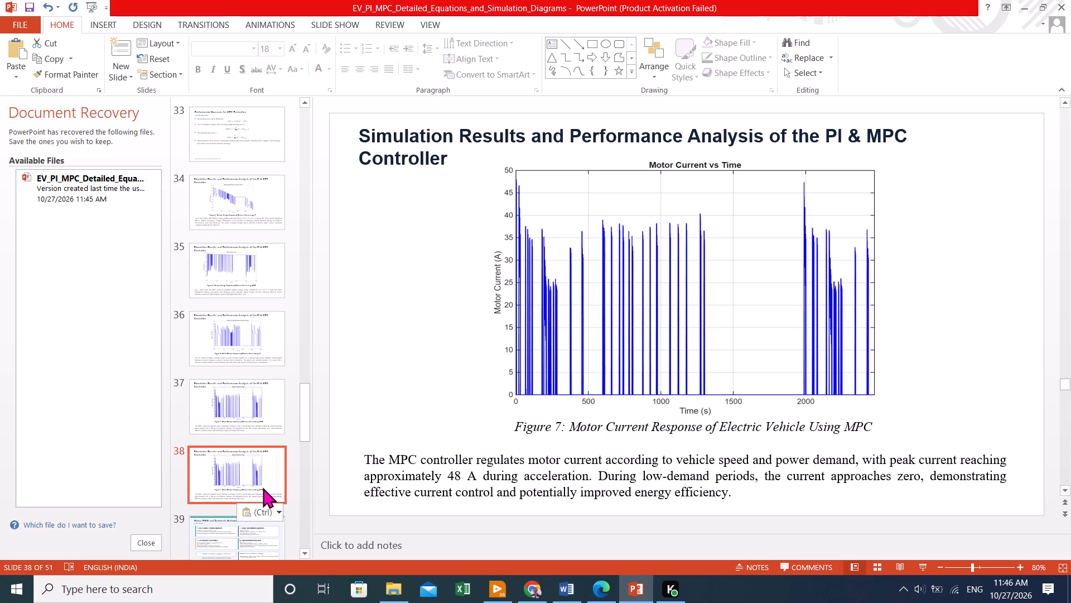
{"action": "left_click", "coordinate": [258, 422]}
{"action": "left_click", "coordinate": [257, 475]}
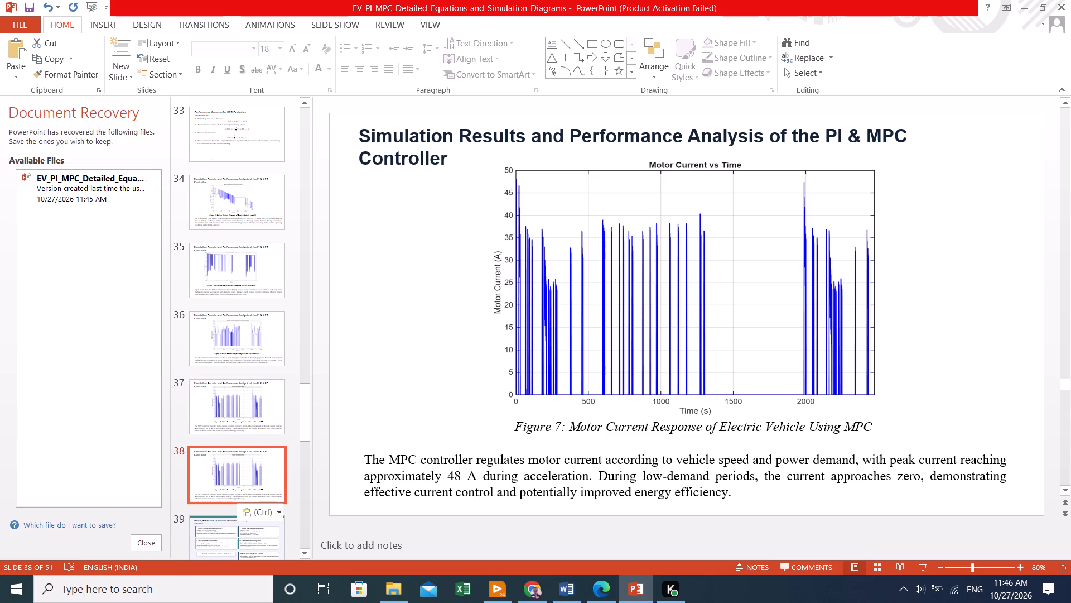
Replace the motor current plot on slide 38 with the Battery State of Charge plot copied from Figure 7.3 in the Word report.
{"action": "left_click", "coordinate": [585, 243]}
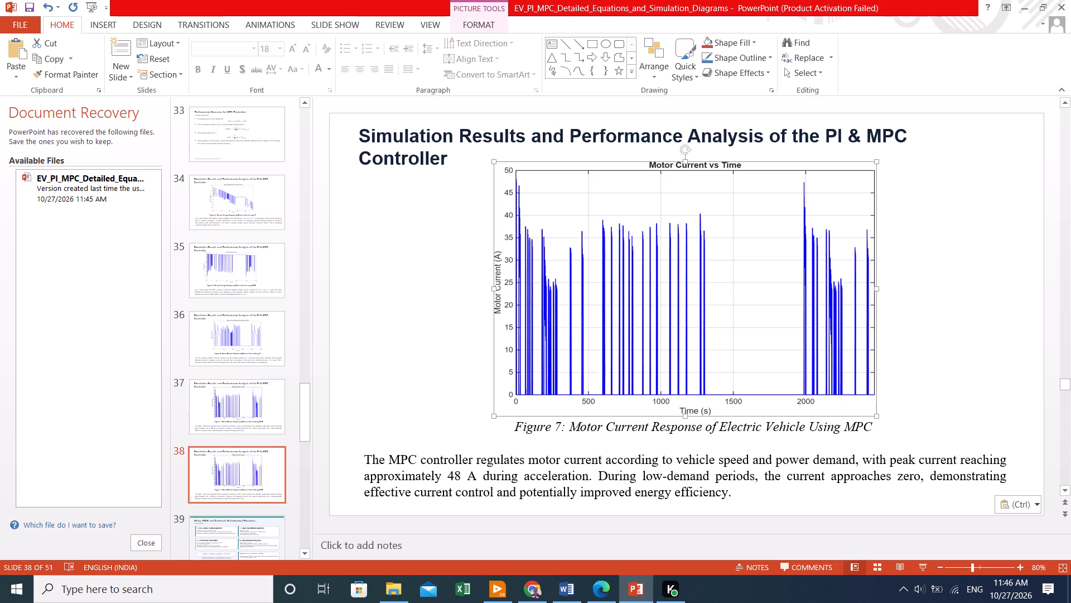
{"action": "key", "text": "Delete"}
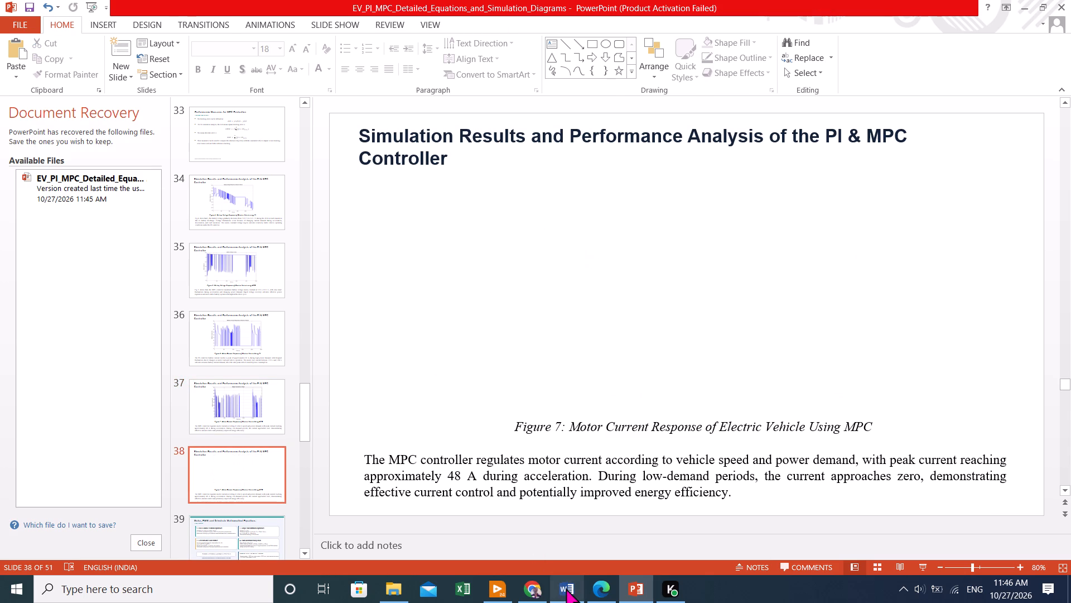
{"action": "left_click", "coordinate": [566, 588]}
{"action": "right_click", "coordinate": [552, 341]}
{"action": "left_click", "coordinate": [608, 107]}
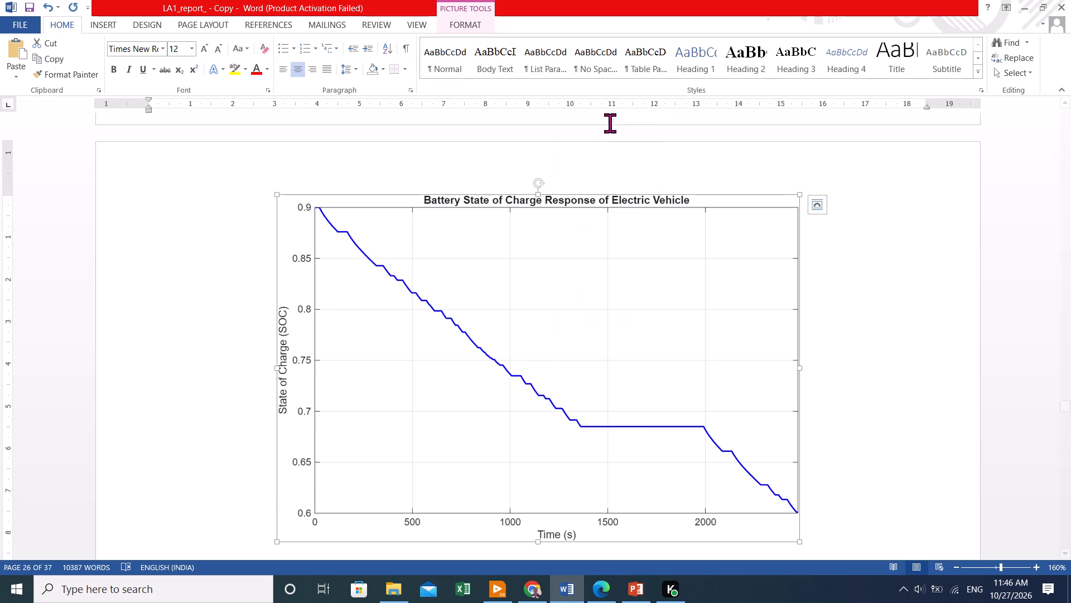
{"action": "left_click", "coordinate": [640, 579]}
{"action": "left_click", "coordinate": [583, 351]}
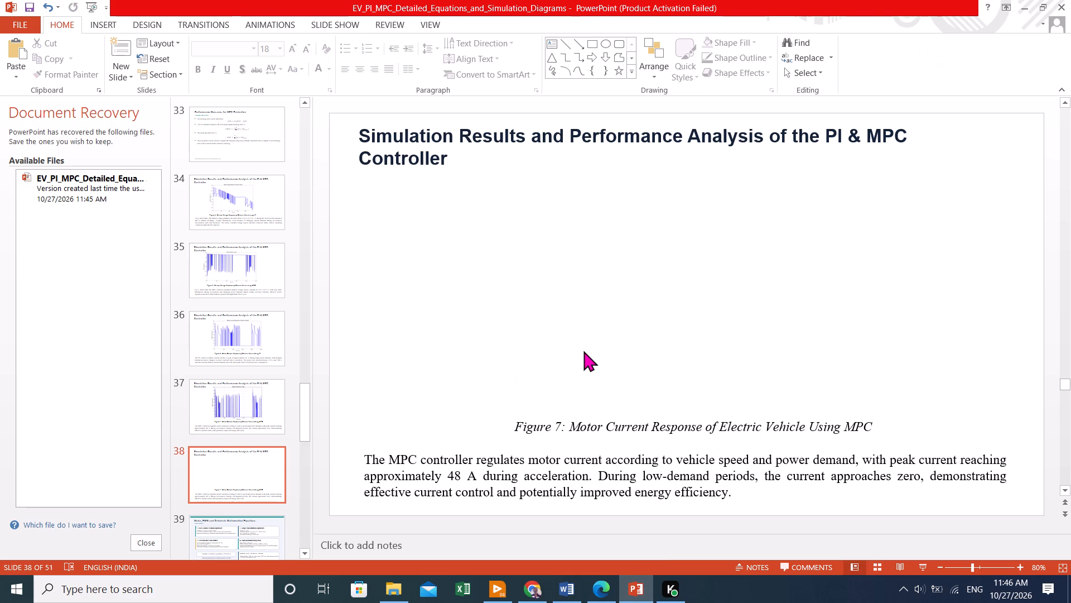
{"action": "key", "text": "ctrl+v"}
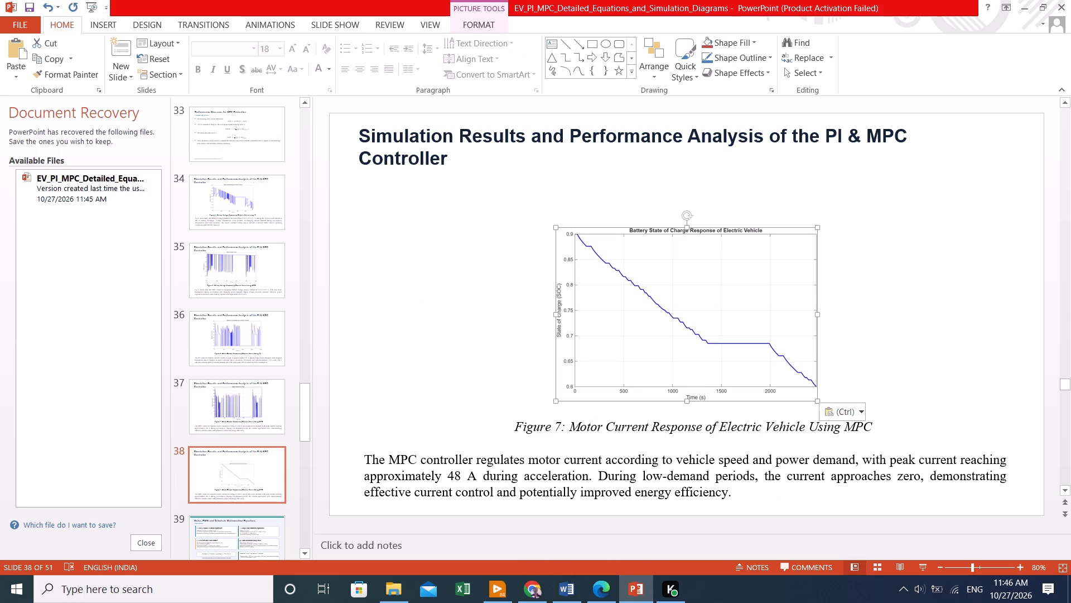